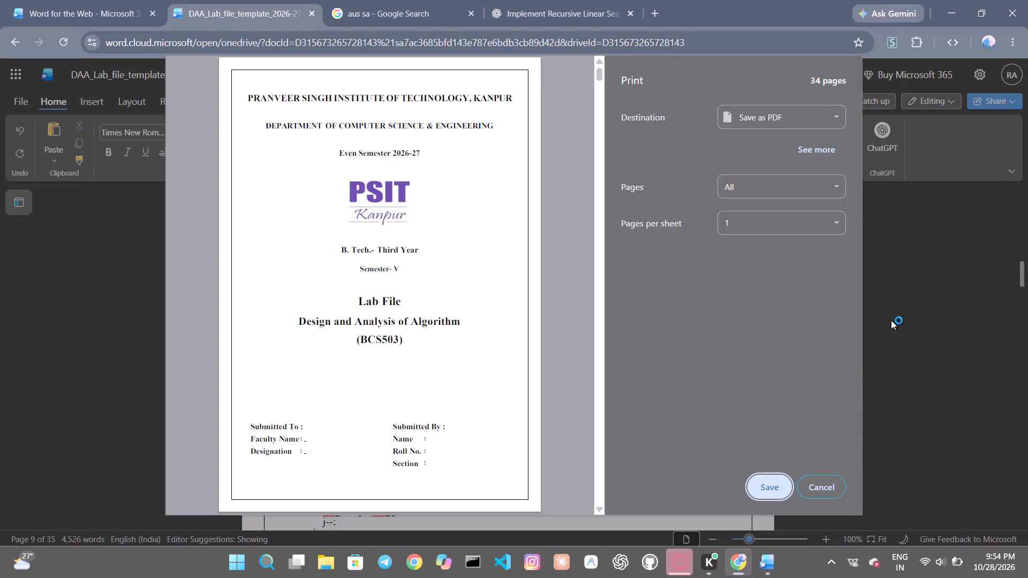
Examine the print preview, checking how the code of Experiments 1 to 3 breaks across pages, and close the preview without saving.
{"action": "left_click_drag", "start_coordinate": [601, 68], "coordinate": [600, 71]}
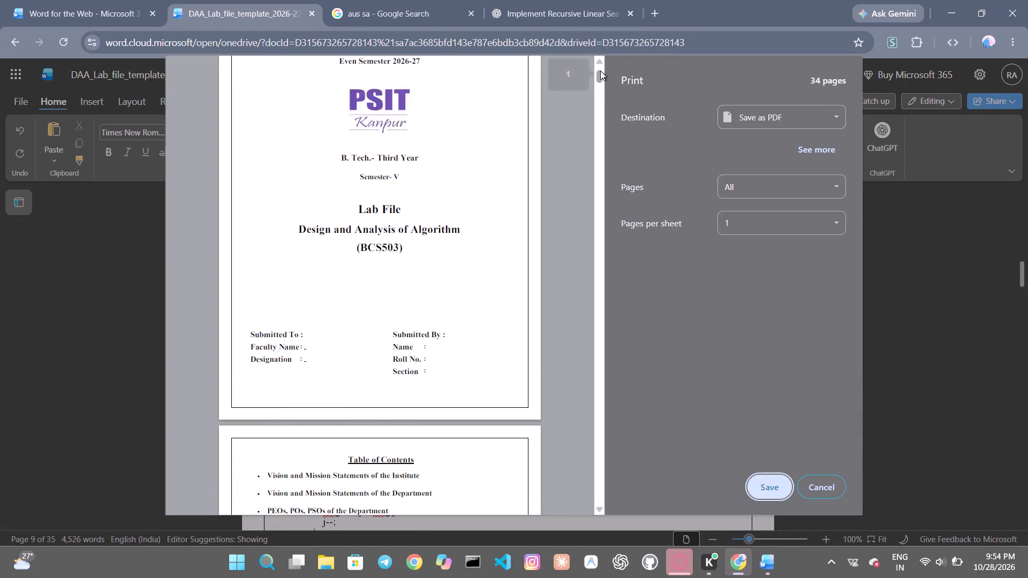
{"action": "left_click_drag", "start_coordinate": [600, 71], "coordinate": [603, 119]}
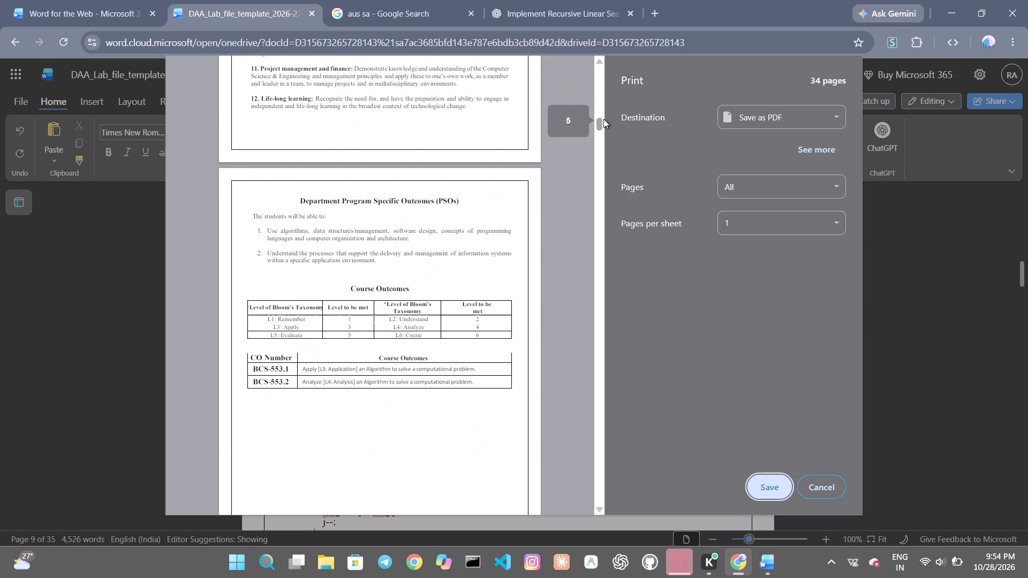
{"action": "left_click_drag", "start_coordinate": [603, 119], "coordinate": [595, 184]}
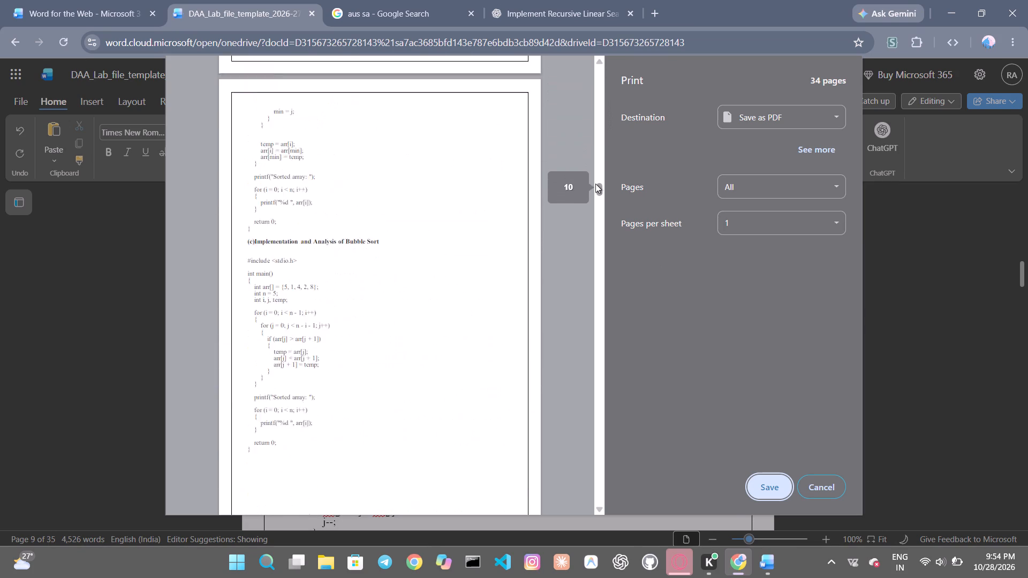
{"action": "left_click_drag", "start_coordinate": [595, 184], "coordinate": [596, 164]}
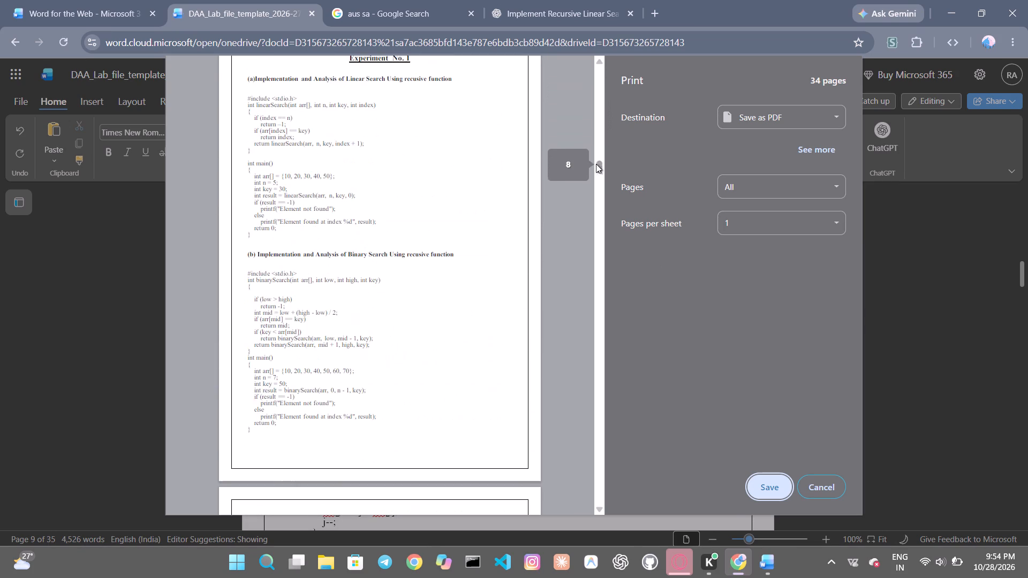
{"action": "left_click_drag", "start_coordinate": [596, 164], "coordinate": [593, 166]}
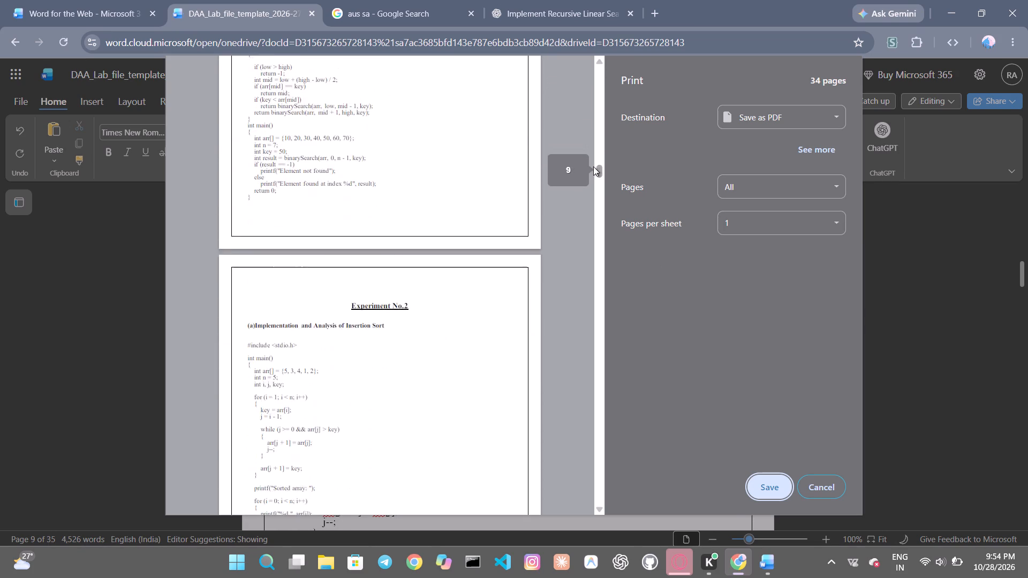
{"action": "left_click_drag", "start_coordinate": [593, 166], "coordinate": [594, 172]}
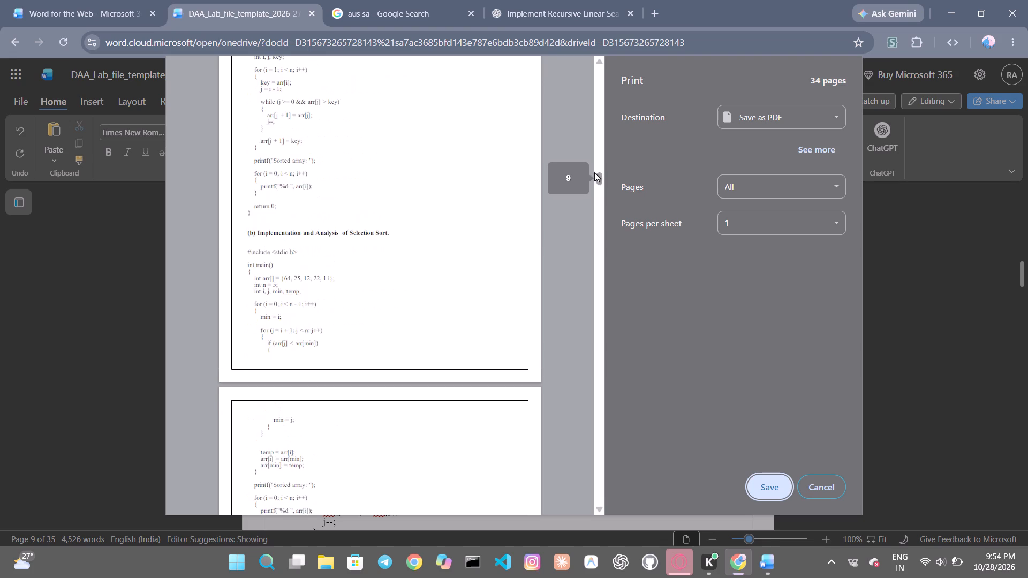
{"action": "left_click_drag", "start_coordinate": [594, 172], "coordinate": [594, 174]}
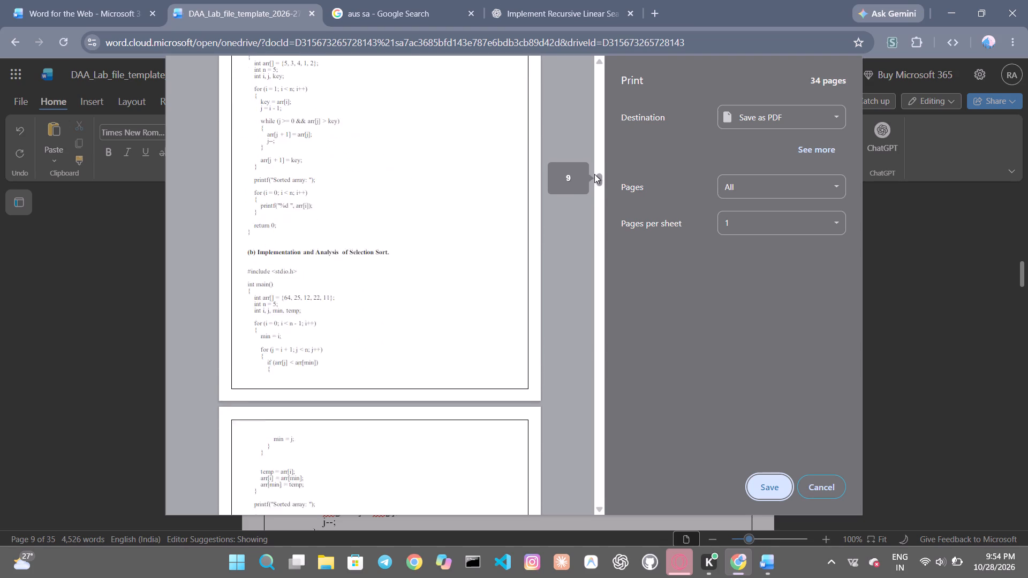
{"action": "left_click_drag", "start_coordinate": [594, 174], "coordinate": [595, 166]}
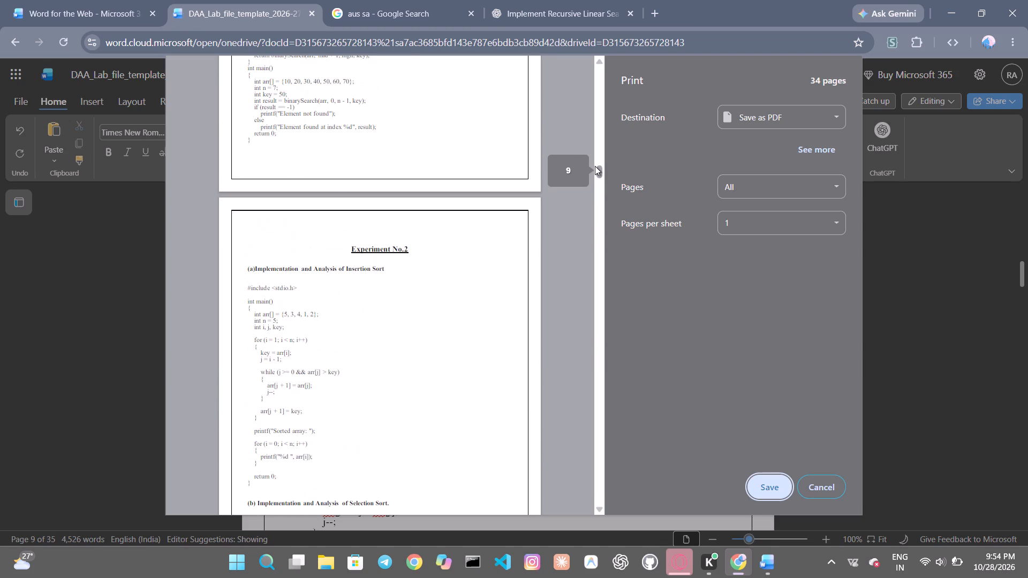
{"action": "left_click_drag", "start_coordinate": [595, 166], "coordinate": [595, 158]}
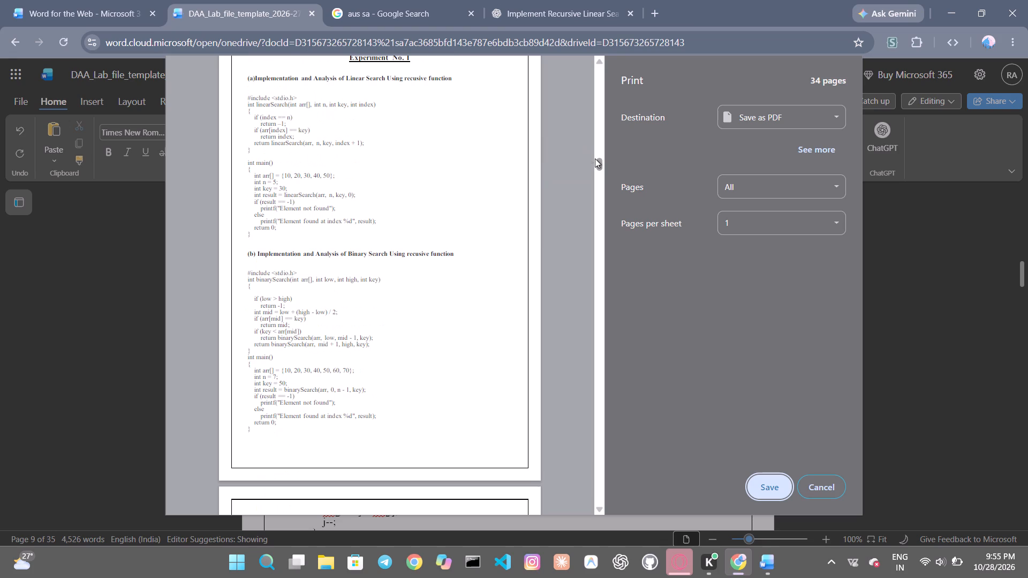
{"action": "left_click_drag", "start_coordinate": [595, 158], "coordinate": [593, 180]}
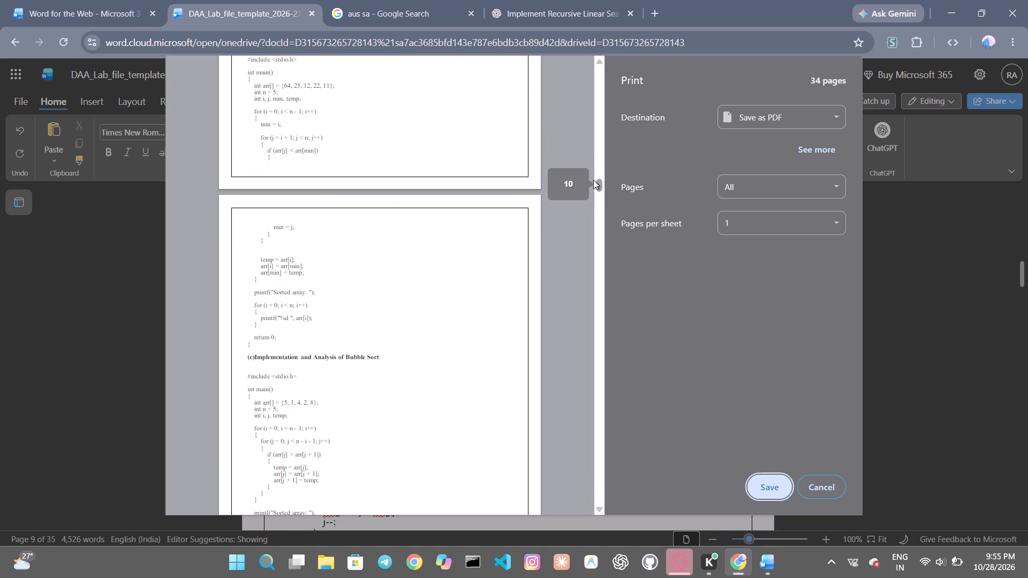
{"action": "left_click_drag", "start_coordinate": [593, 180], "coordinate": [593, 187]}
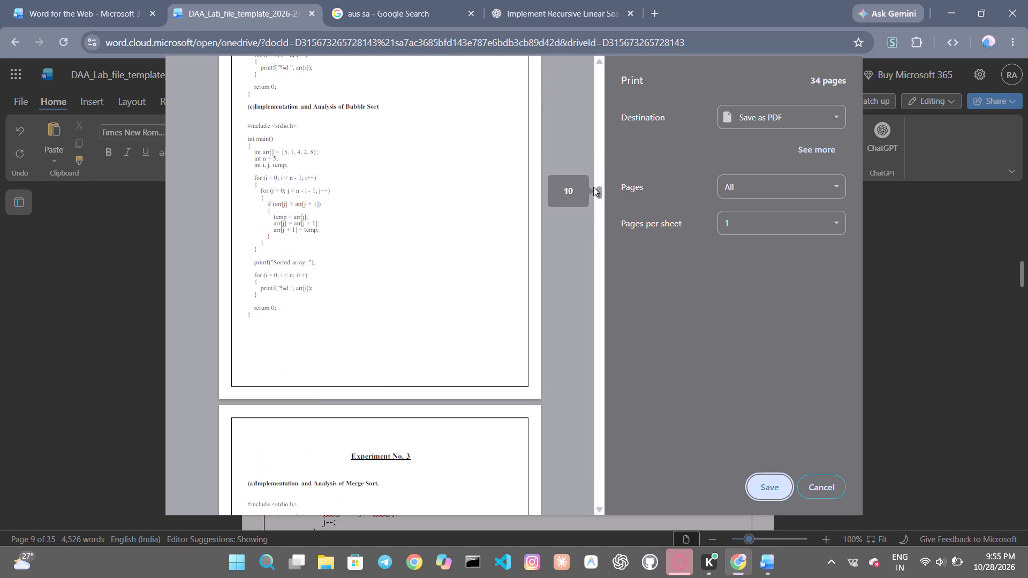
{"action": "left_click_drag", "start_coordinate": [593, 187], "coordinate": [596, 177]}
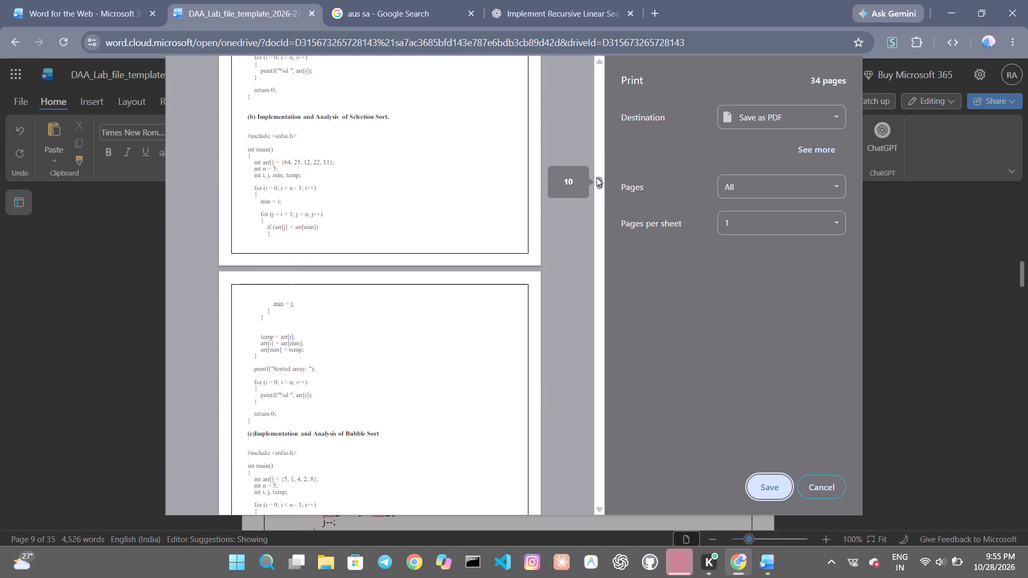
{"action": "left_click_drag", "start_coordinate": [596, 177], "coordinate": [596, 173]}
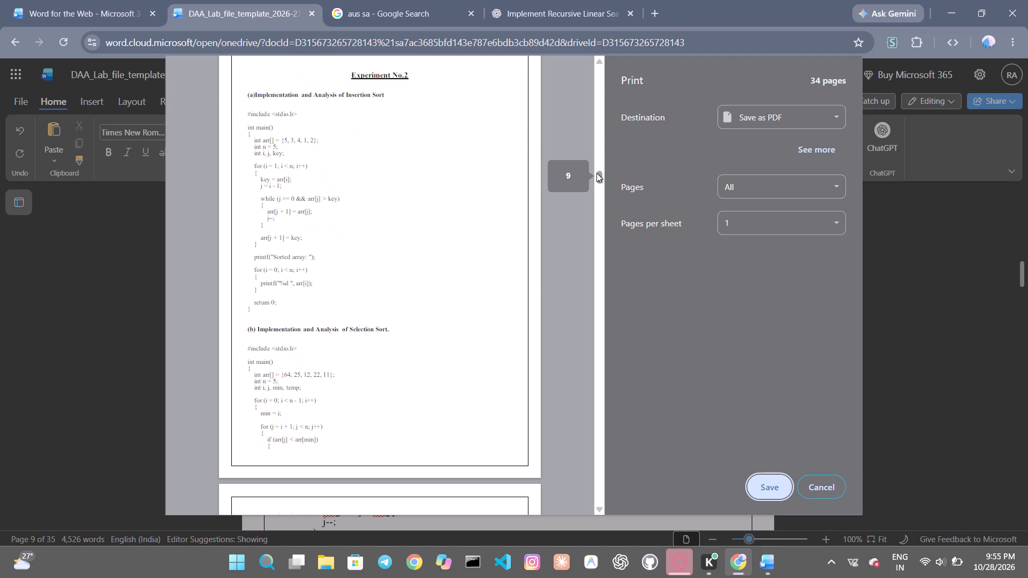
{"action": "left_click_drag", "start_coordinate": [596, 173], "coordinate": [595, 182]}
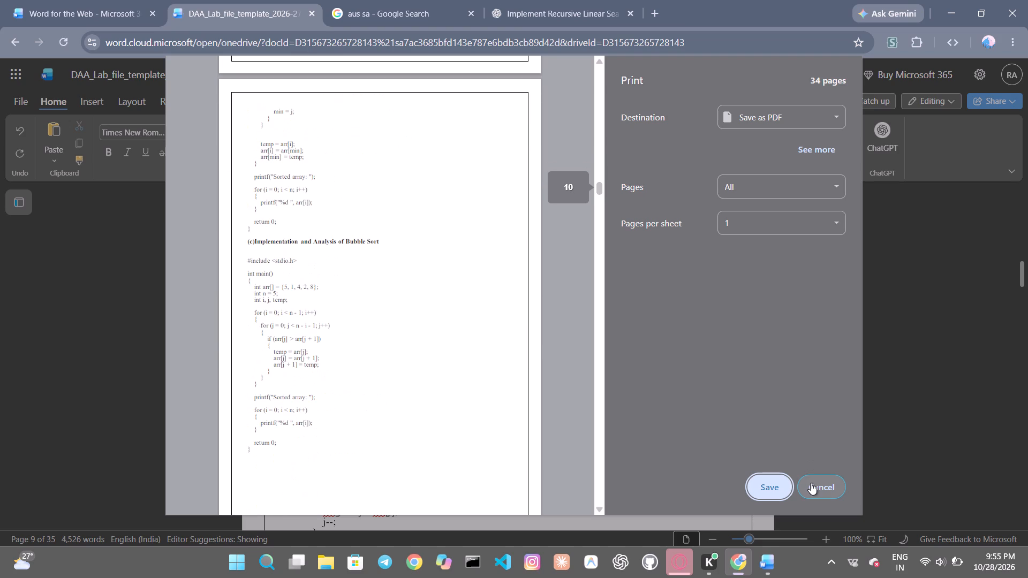
{"action": "left_click", "coordinate": [811, 483]}
Delete one blank line above the "Experiment No.2" heading.
{"action": "left_click", "coordinate": [457, 285]}
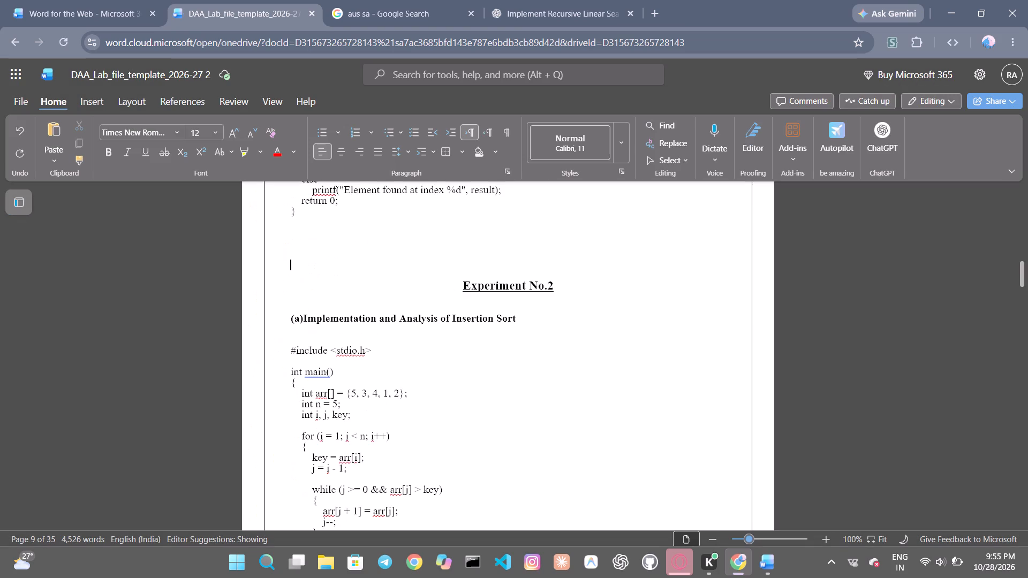
{"action": "left_click", "coordinate": [303, 260]}
{"action": "key", "text": "BackSpace"}
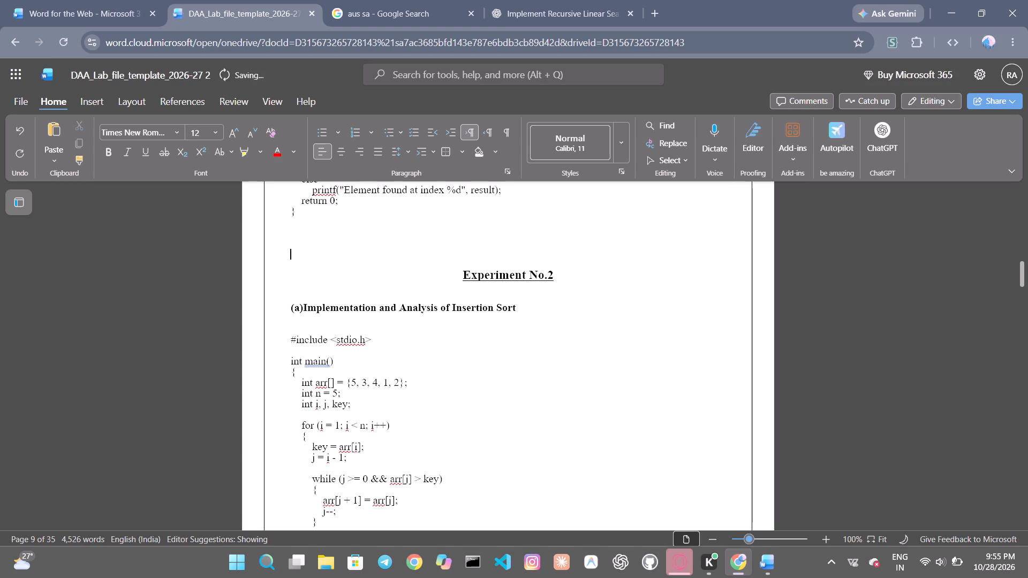
In the Insertion Sort code, delete the blank lines between #include and int main() and above the first for loop.
{"action": "left_click", "coordinate": [320, 352]}
{"action": "key", "text": "BackSpace"}
{"action": "key", "text": "BackSpace"}
{"action": "key", "text": "Down"}
{"action": "key", "text": "Down"}
{"action": "key", "text": "Down"}
{"action": "key", "text": "Down"}
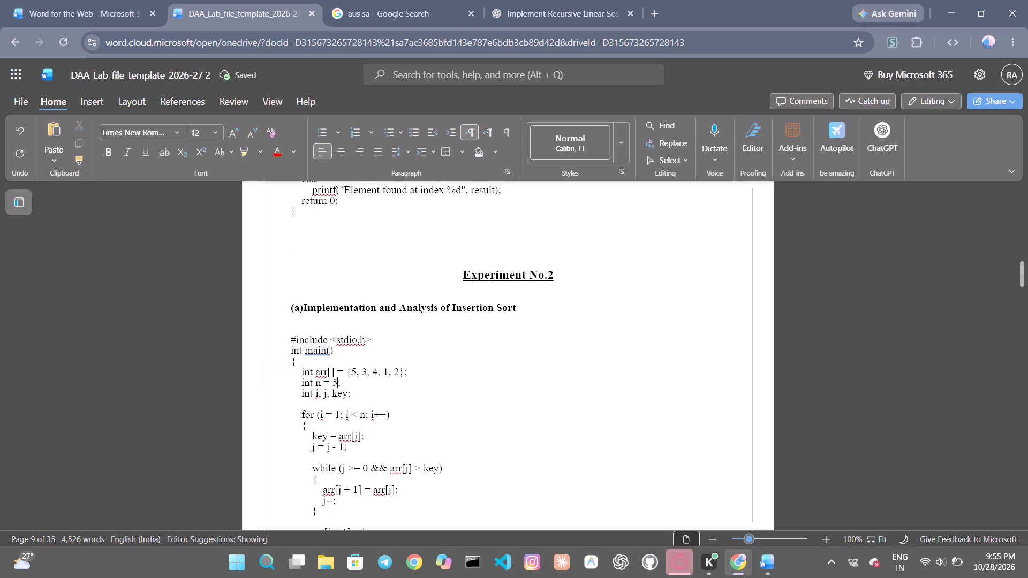
{"action": "key", "text": "Down"}
{"action": "key", "text": "Down"}
{"action": "key", "text": "BackSpace"}
Delete the blank line above "arr[j + 1] = key;" in the Insertion Sort code.
{"action": "key", "text": "Down"}
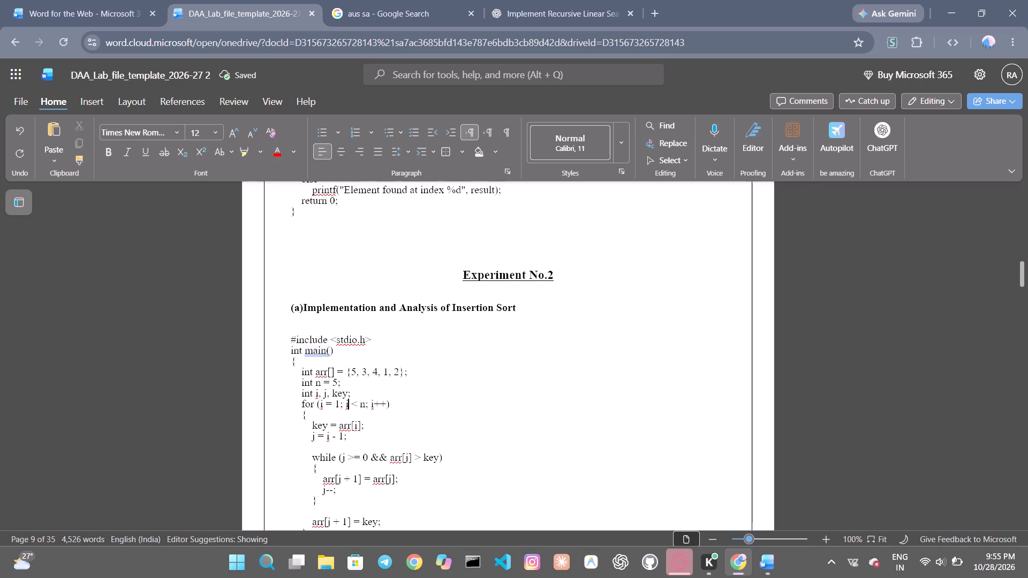
{"action": "key", "text": "Down"}
{"action": "key", "text": "Down"}
{"action": "key", "text": "Down"}
{"action": "key", "text": "Down"}
{"action": "key", "text": "Down"}
{"action": "key", "text": "Down"}
{"action": "key", "text": "Down"}
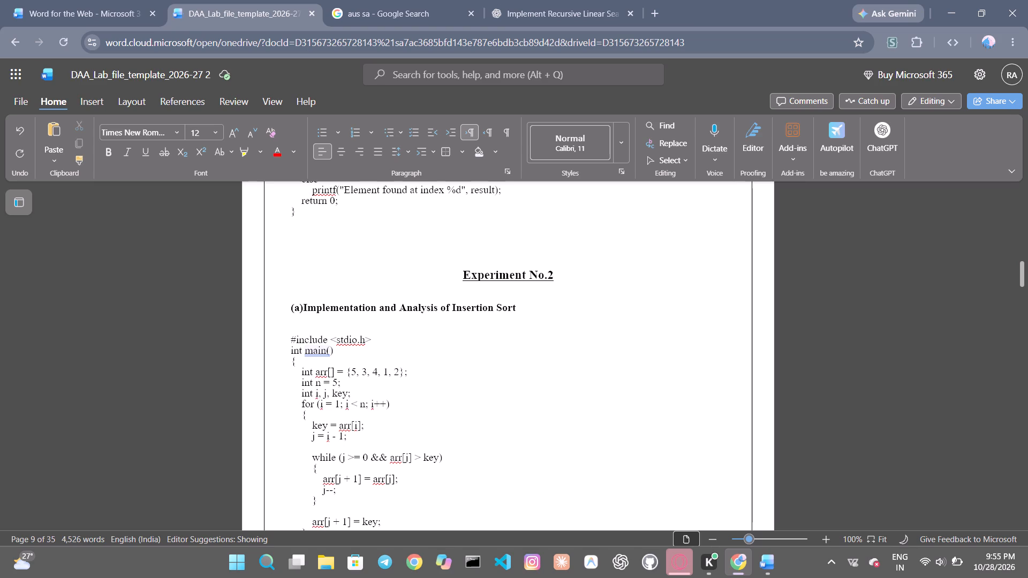
{"action": "key", "text": "Down"}
{"action": "key", "text": "BackSpace"}
{"action": "key", "text": "Down"}
{"action": "key", "text": "Down"}
{"action": "key", "text": "Down"}
{"action": "key", "text": "Up"}
{"action": "key", "text": "BackSpace"}
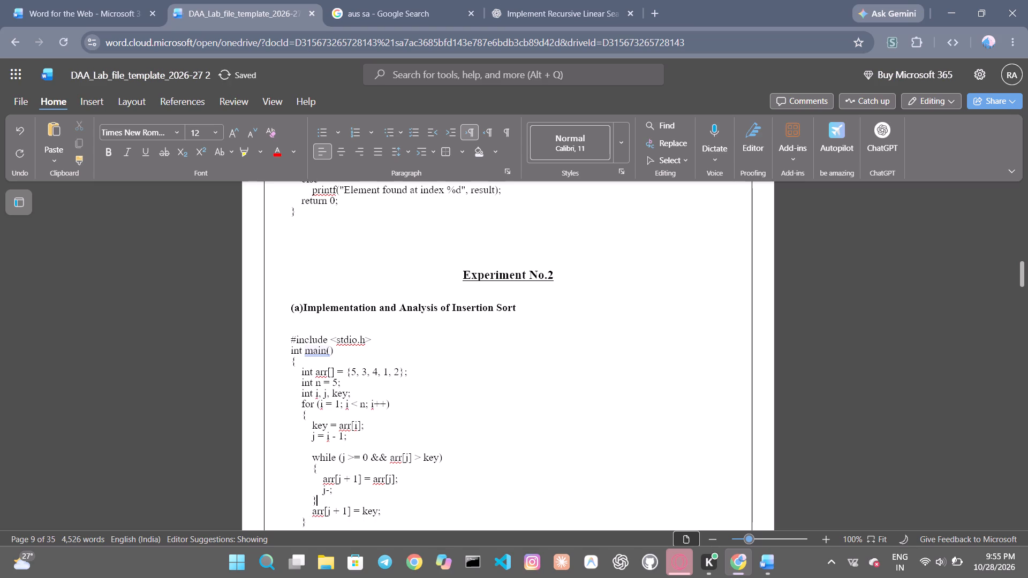
Delete the blank lines before and after the printf("Sorted array: ") line in the Insertion Sort code.
{"action": "key", "text": "Down"}
{"action": "key", "text": "Down"}
{"action": "key", "text": "Down"}
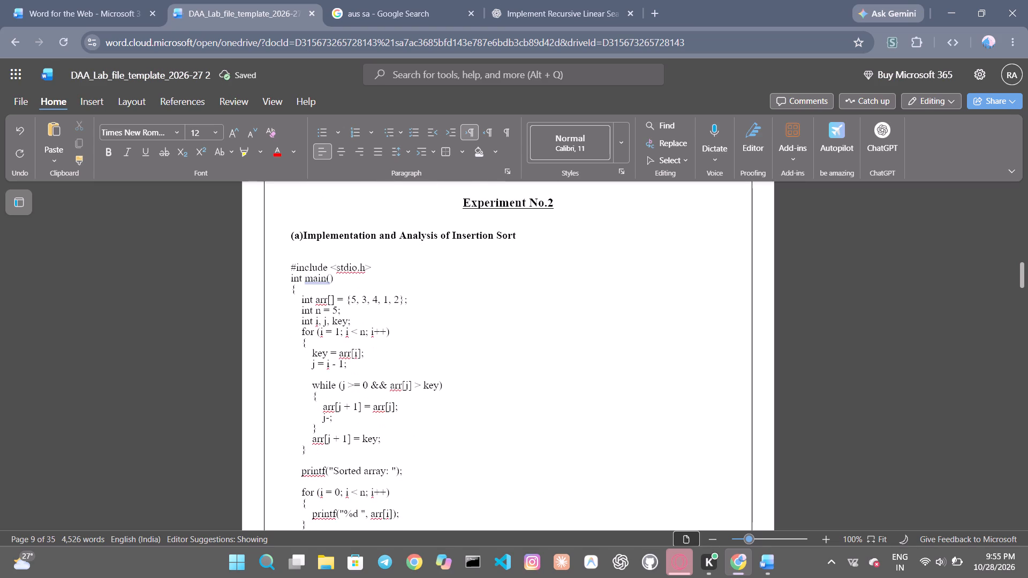
{"action": "key", "text": "BackSpace"}
{"action": "key", "text": "Down"}
{"action": "key", "text": "Down"}
{"action": "key", "text": "Down"}
{"action": "key", "text": "Up"}
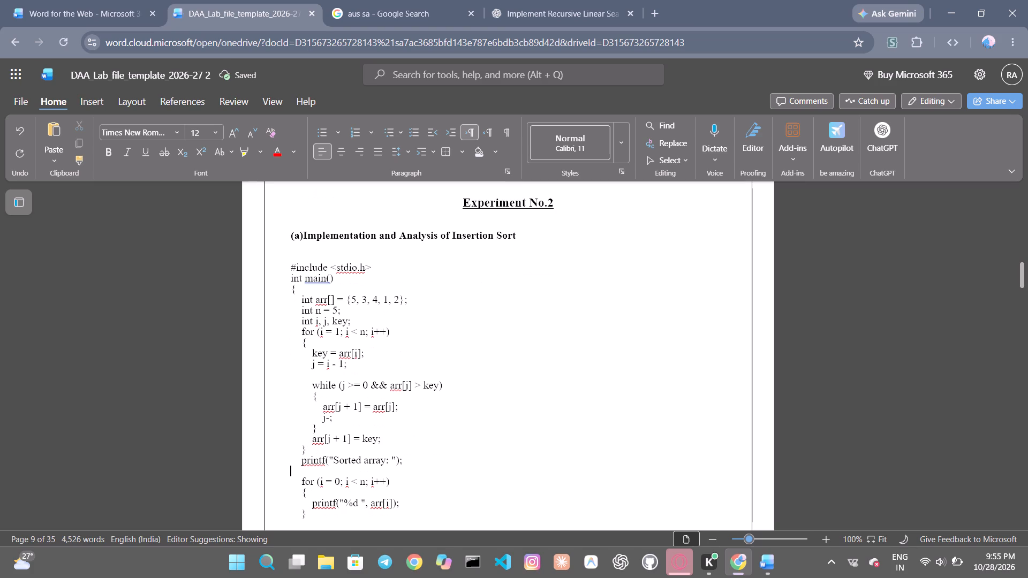
{"action": "key", "text": "BackSpace"}
Delete the blank line between #include and int main() in the Selection Sort code.
{"action": "key", "text": "Down"}
{"action": "key", "text": "Down"}
{"action": "key", "text": "Down"}
{"action": "key", "text": "Down"}
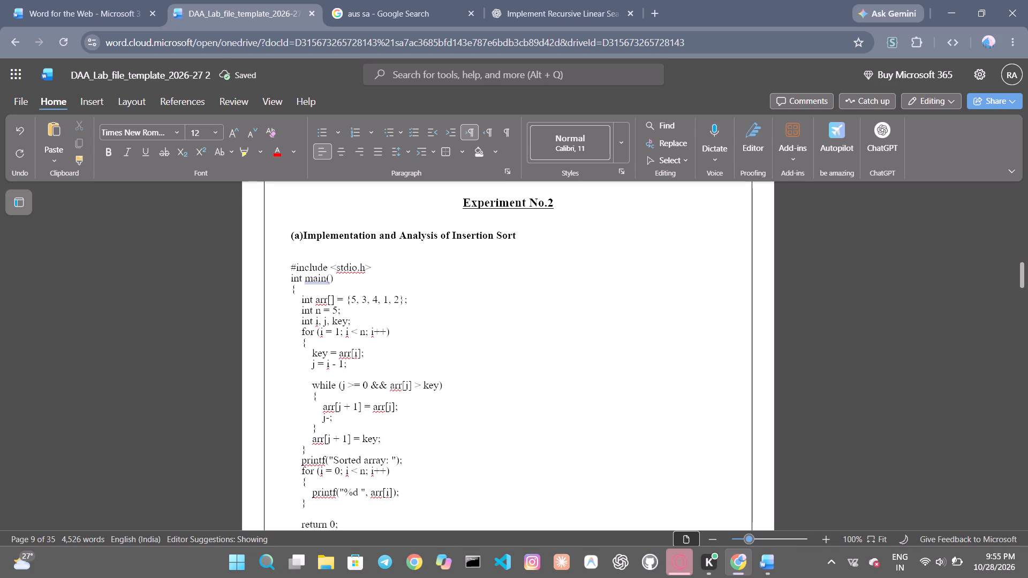
{"action": "key", "text": "Down"}
{"action": "key", "text": "Down"}
{"action": "key", "text": "Down"}
{"action": "key", "text": "Down"}
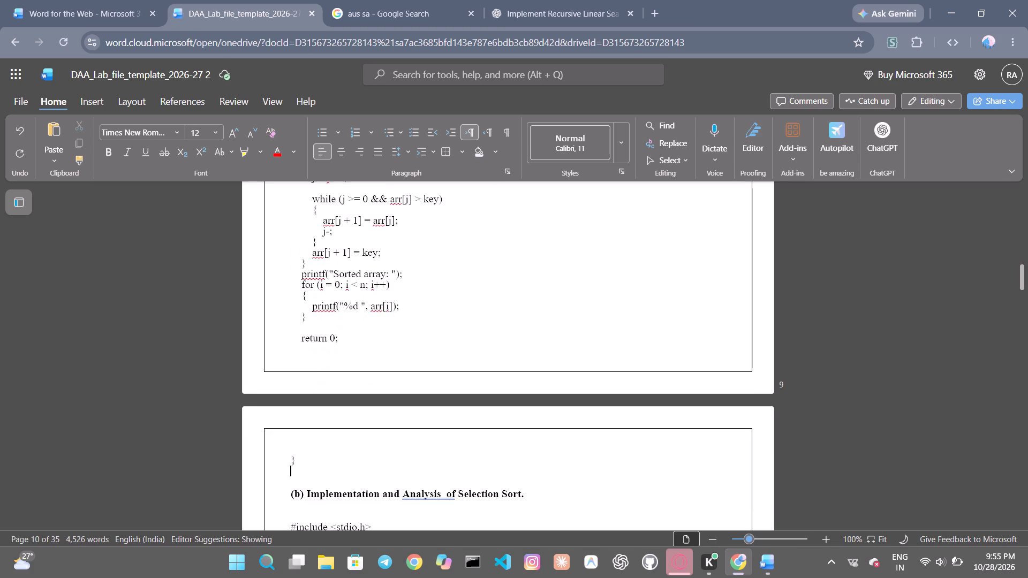
{"action": "key", "text": "Up"}
{"action": "key", "text": "Down"}
{"action": "key", "text": "Down"}
{"action": "key", "text": "Down"}
{"action": "key", "text": "Down"}
{"action": "key", "text": "Down"}
{"action": "key", "text": "Down"}
{"action": "key", "text": "Down"}
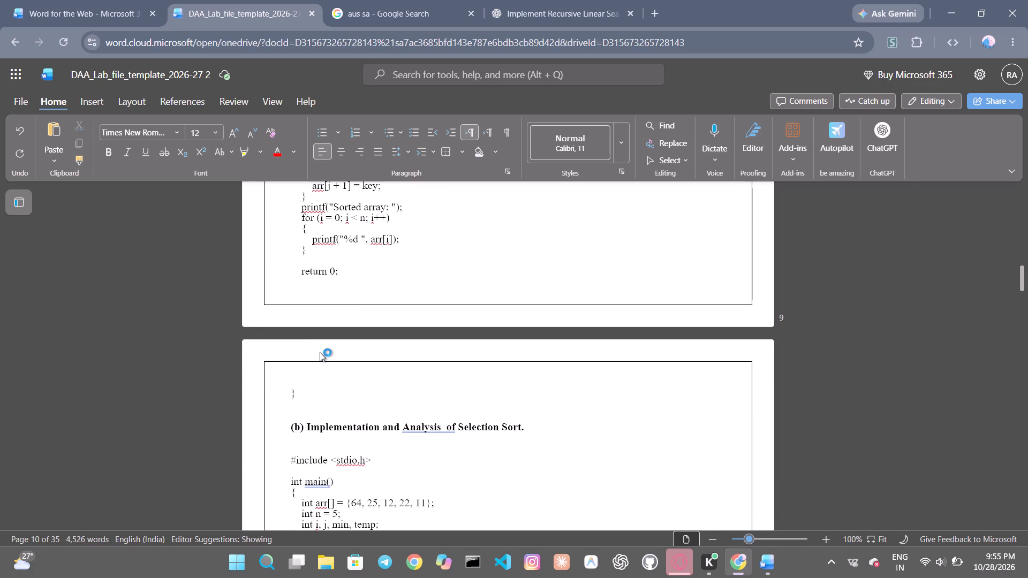
{"action": "key", "text": "BackSpace"}
Delete the blank lines above the outer for loop and above the inner for loop in the Selection Sort code.
{"action": "key", "text": "Down"}
{"action": "key", "text": "Down"}
{"action": "key", "text": "Down"}
{"action": "key", "text": "Down"}
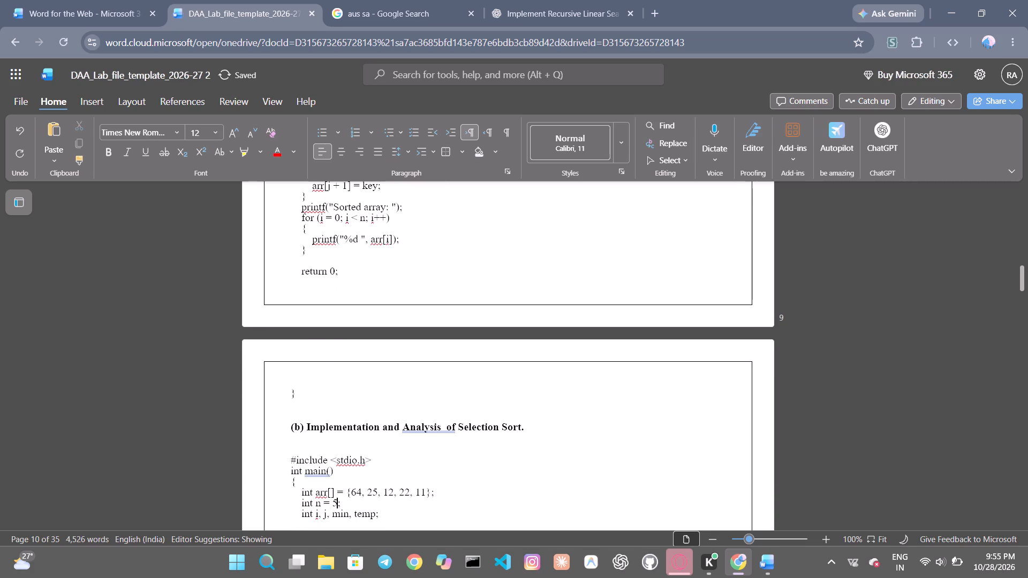
{"action": "key", "text": "Down"}
{"action": "key", "text": "Down"}
{"action": "key", "text": "Down"}
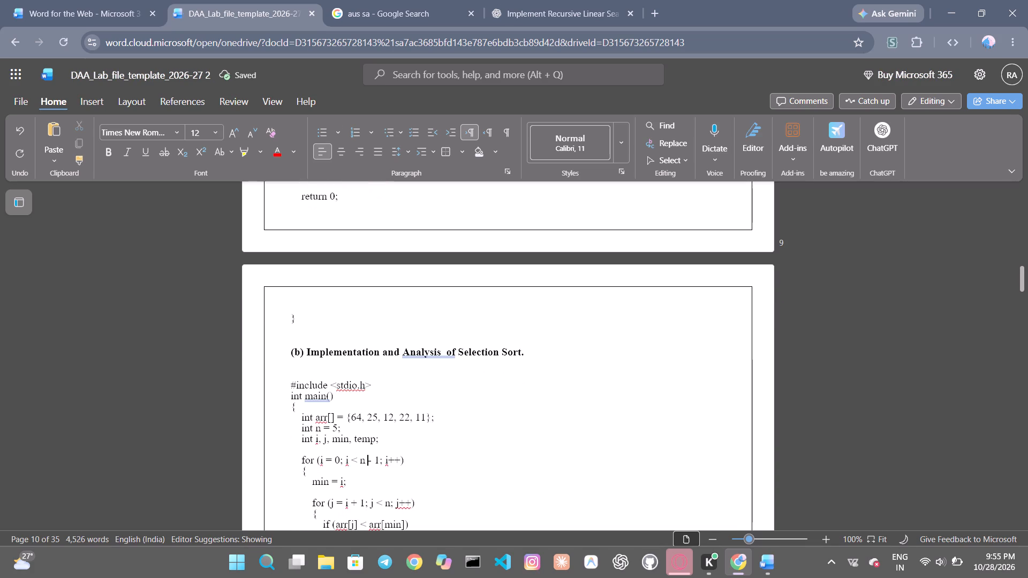
{"action": "key", "text": "Up"}
{"action": "key", "text": "BackSpace"}
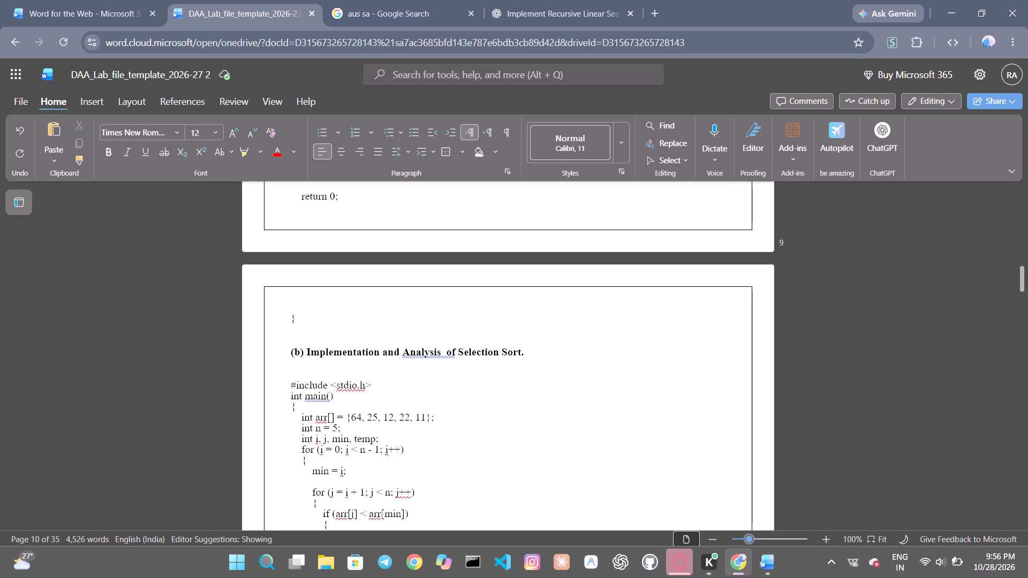
{"action": "left_click", "coordinate": [312, 478]}
{"action": "key", "text": "BackSpace"}
{"action": "key", "text": "BackSpace"}
{"action": "key", "text": "Down"}
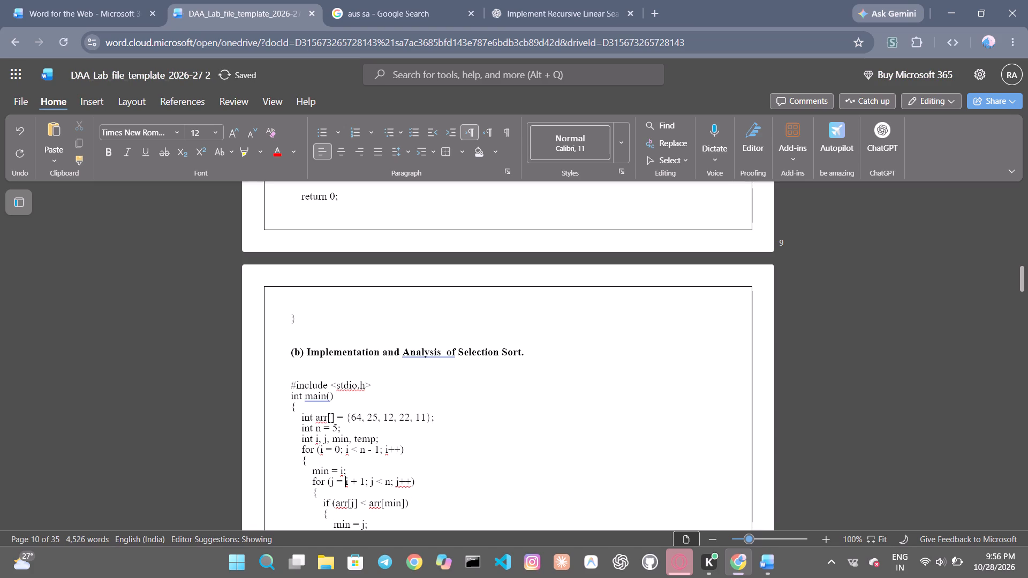
Delete the blank lines above "temp = arr[i];" in the Selection Sort code.
{"action": "key", "text": "Down"}
{"action": "key", "text": "Down"}
{"action": "key", "text": "Down"}
{"action": "key", "text": "Down"}
{"action": "key", "text": "Down"}
{"action": "key", "text": "Down"}
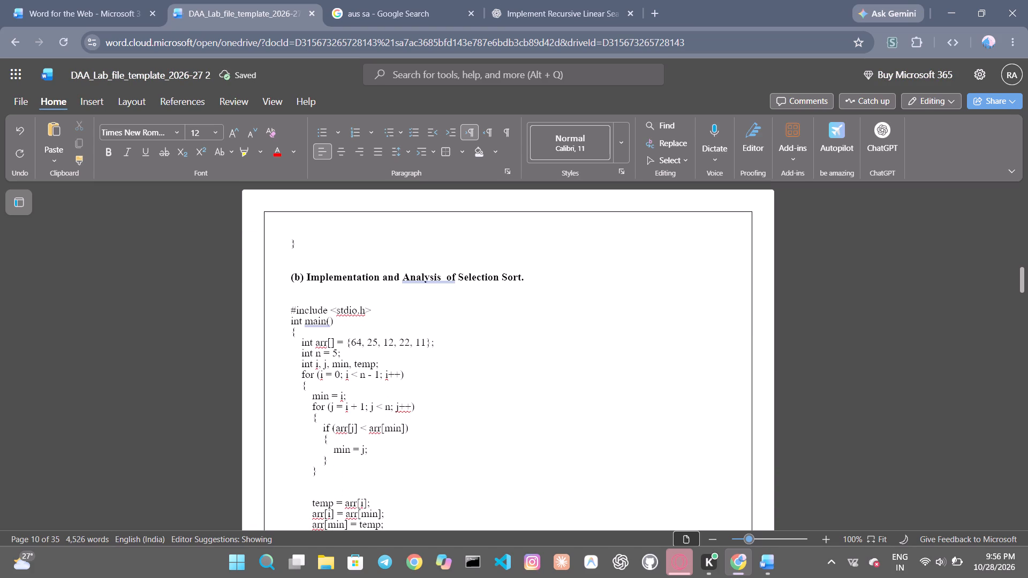
{"action": "key", "text": "Down"}
{"action": "key", "text": "Down"}
{"action": "key", "text": "BackSpace"}
{"action": "key", "text": "BackSpace"}
{"action": "key", "text": "BackSpace"}
{"action": "key", "text": "BackSpace"}
{"action": "key", "text": "BackSpace"}
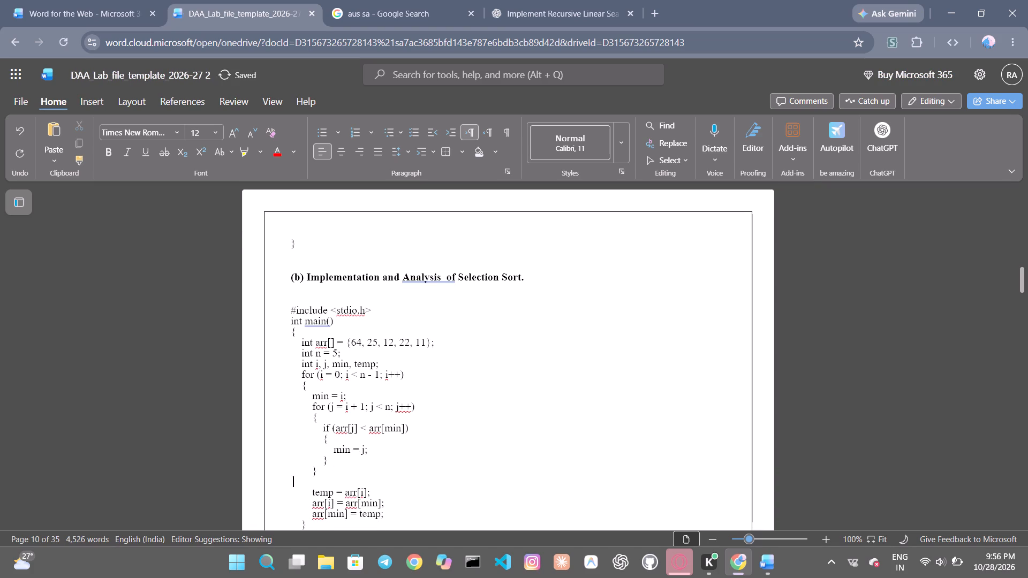
{"action": "key", "text": "BackSpace"}
Delete the blank lines before and after the printf("Sorted array: ") line in the Selection Sort code.
{"action": "key", "text": "Down"}
{"action": "key", "text": "Down"}
{"action": "key", "text": "Down"}
{"action": "key", "text": "Down"}
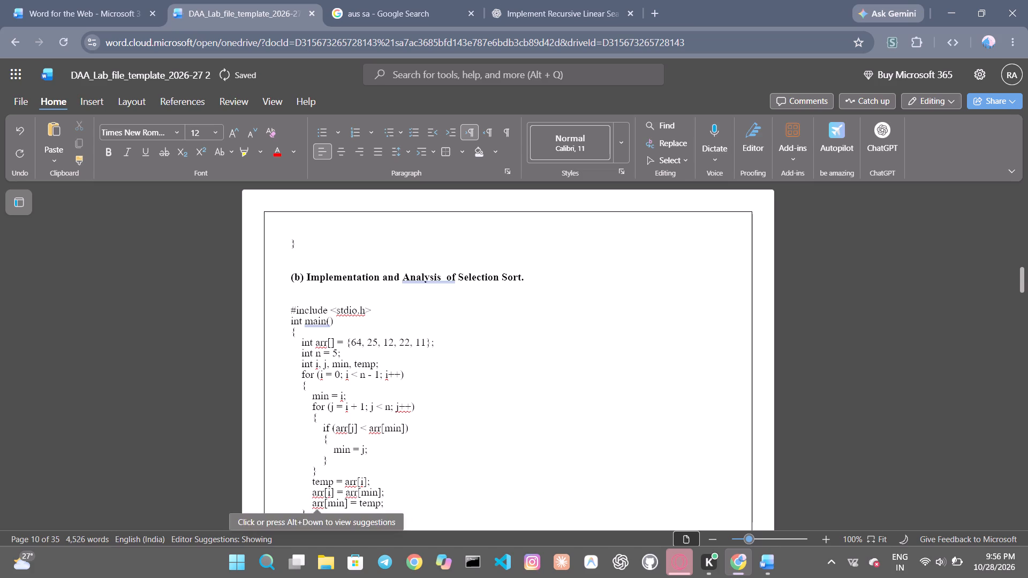
{"action": "key", "text": "Down"}
{"action": "key", "text": "Down"}
{"action": "key", "text": "Up"}
{"action": "key", "text": "BackSpace"}
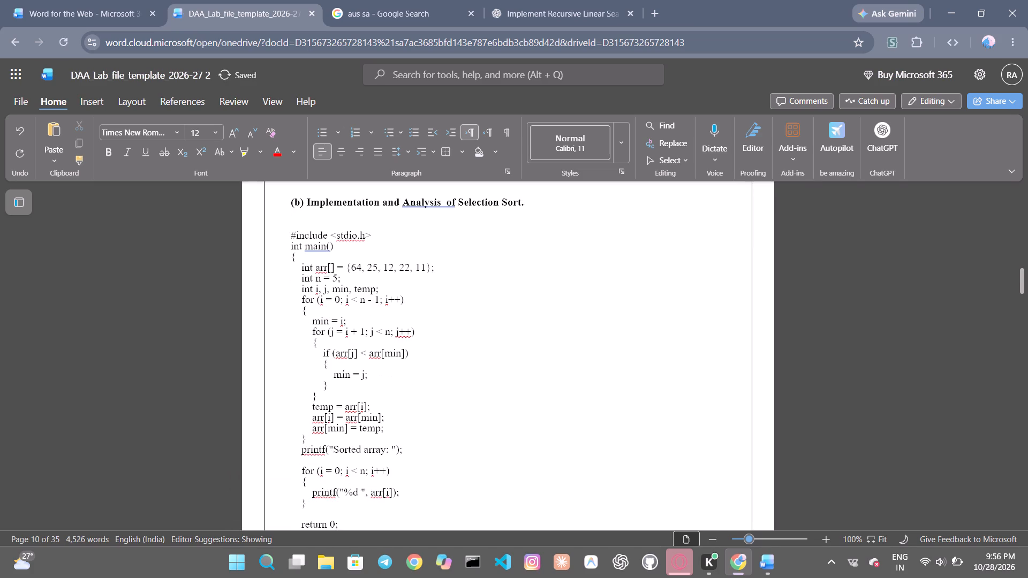
{"action": "key", "text": "Down"}
{"action": "key", "text": "Down"}
{"action": "key", "text": "BackSpace"}
Delete the blank line above "return 0;" in the Selection Sort code.
{"action": "key", "text": "Down"}
{"action": "key", "text": "Down"}
{"action": "key", "text": "Down"}
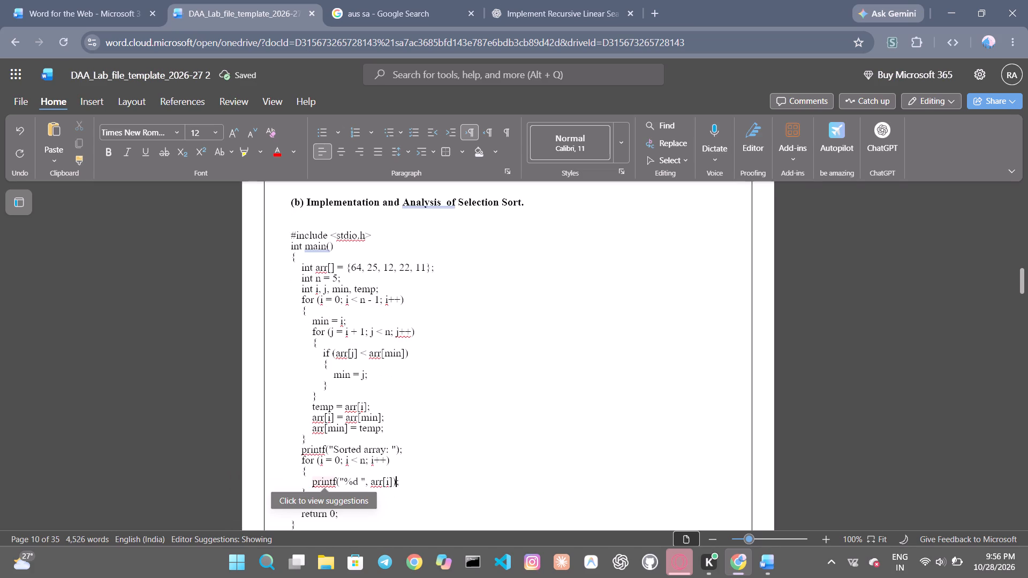
{"action": "key", "text": "Down"}
{"action": "key", "text": "Down"}
{"action": "key", "text": "Down"}
{"action": "key", "text": "Down"}
{"action": "key", "text": "Up"}
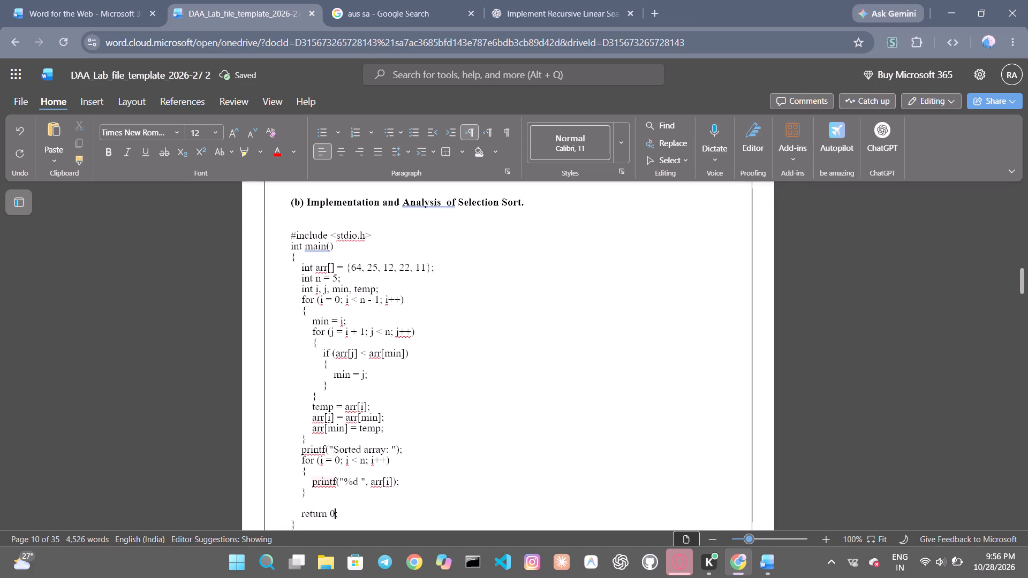
{"action": "key", "text": "Up"}
{"action": "key", "text": "BackSpace"}
Review the Bubble Sort program from its heading through to its closing brace on the following page.
{"action": "key", "text": "Down"}
{"action": "key", "text": "Down"}
{"action": "key", "text": "Down"}
{"action": "key", "text": "Down"}
{"action": "key", "text": "Up"}
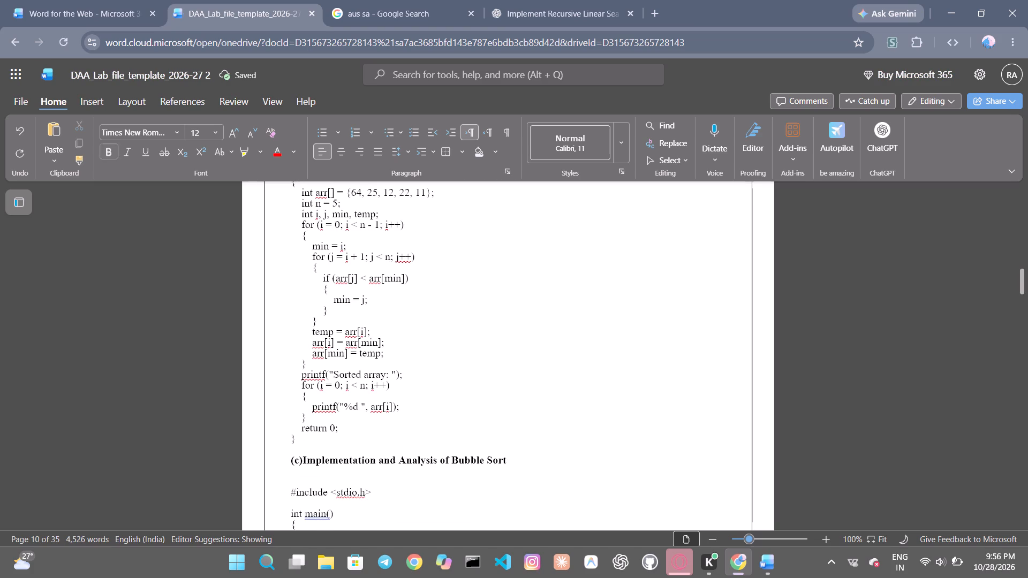
{"action": "key", "text": "Down"}
{"action": "key", "text": "Down"}
{"action": "key", "text": "Down"}
{"action": "key", "text": "Down"}
{"action": "key", "text": "Up"}
{"action": "key", "text": "Down"}
{"action": "key", "text": "Down"}
{"action": "key", "text": "Down"}
{"action": "key", "text": "Down"}
{"action": "key", "text": "Down"}
{"action": "key", "text": "Down"}
{"action": "key", "text": "Down"}
{"action": "key", "text": "Down"}
{"action": "key", "text": "Down"}
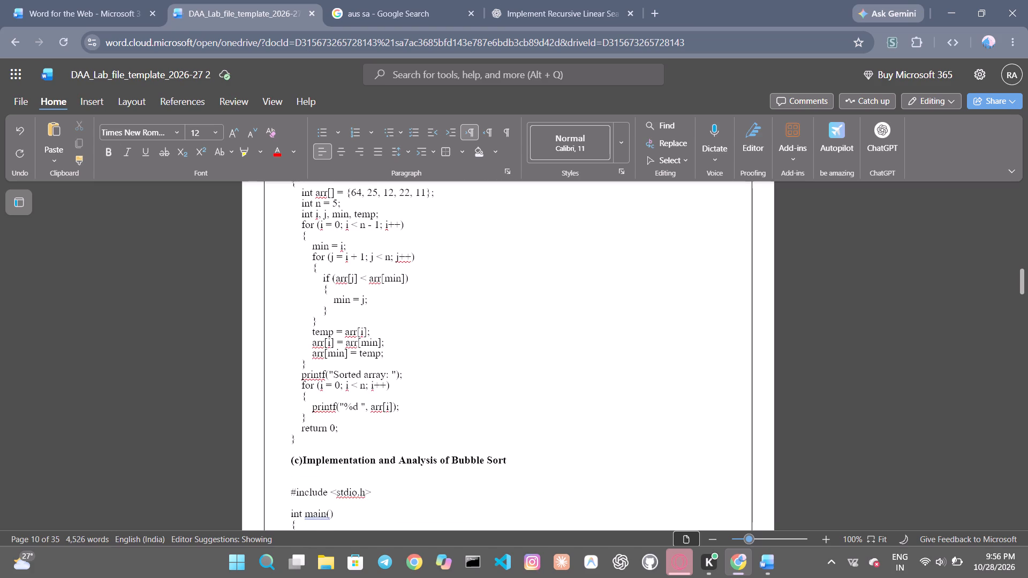
{"action": "key", "text": "Down"}
{"action": "key", "text": "Down"}
{"action": "key", "text": "Down"}
{"action": "key", "text": "Down"}
{"action": "key", "text": "Down"}
{"action": "key", "text": "Down"}
{"action": "key", "text": "Down"}
{"action": "key", "text": "Down"}
{"action": "key", "text": "Down"}
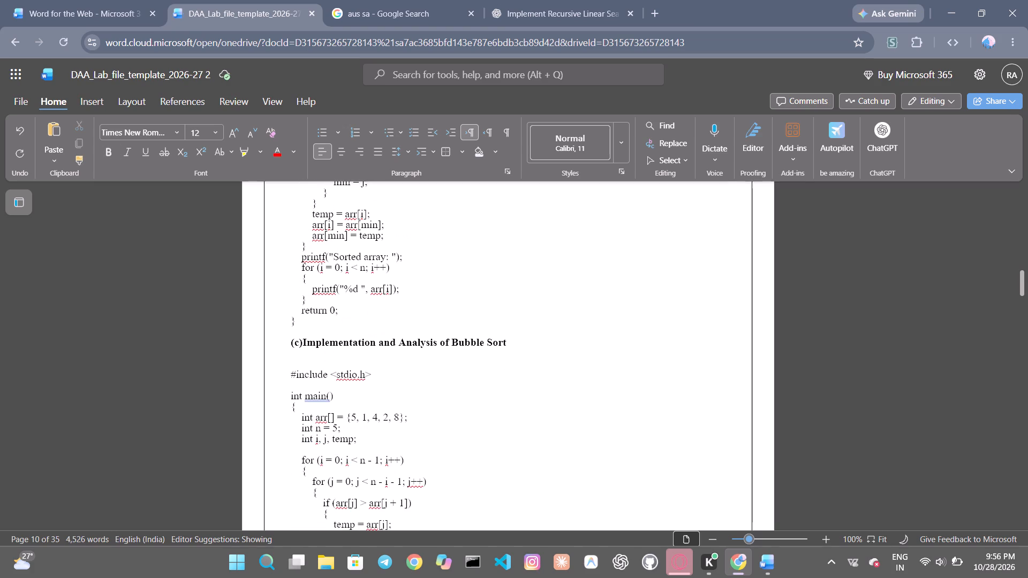
{"action": "key", "text": "Down"}
{"action": "key", "text": "Down"}
{"action": "key", "text": "Down"}
{"action": "key", "text": "Down"}
{"action": "key", "text": "Down"}
{"action": "key", "text": "Down"}
{"action": "key", "text": "Down"}
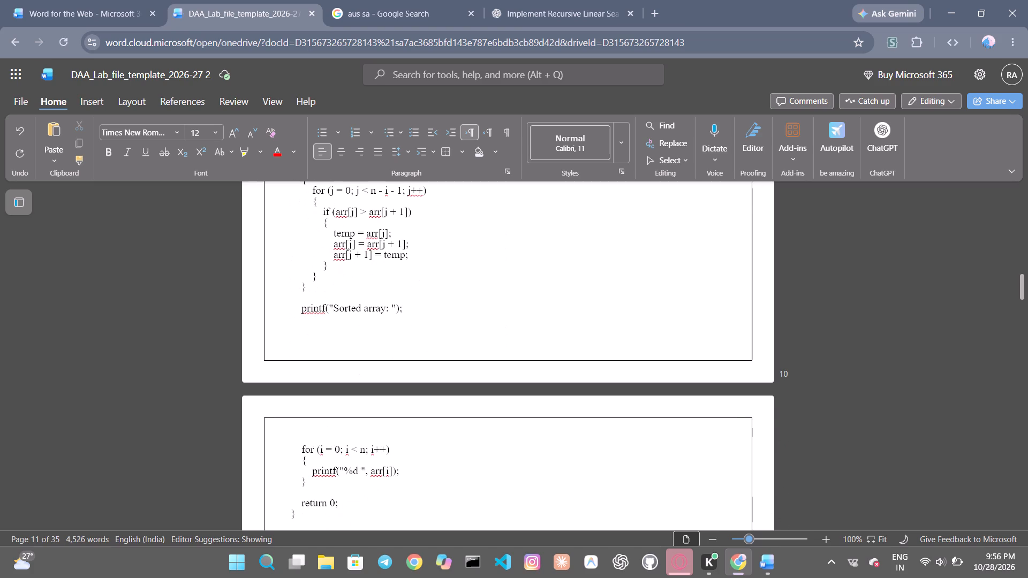
{"action": "key", "text": "Down"}
{"action": "key", "text": "Down"}
{"action": "key", "text": "Down"}
{"action": "key", "text": "Down"}
{"action": "key", "text": "Down"}
{"action": "key", "text": "Down"}
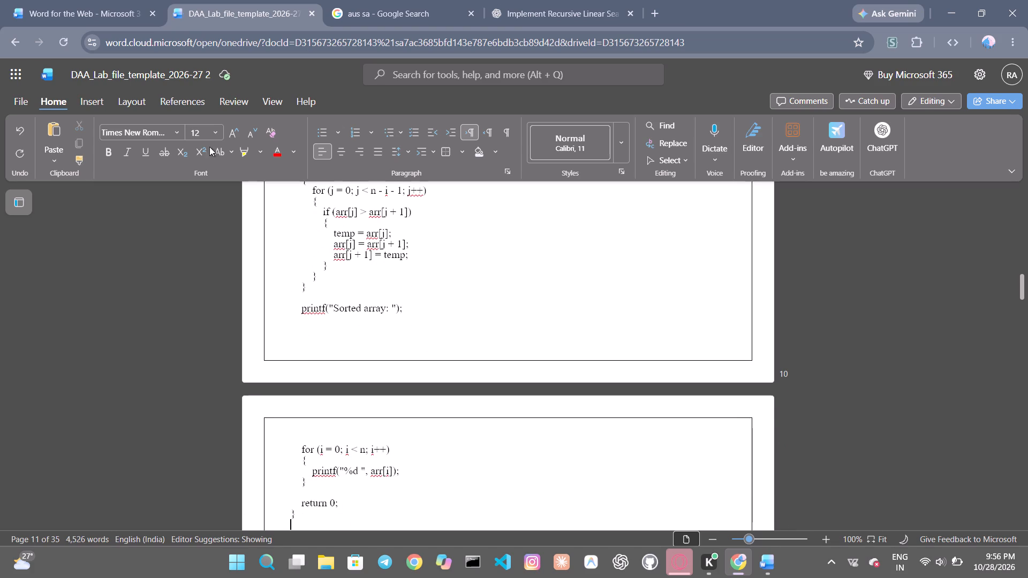
Examine the print preview for how the Experiment 1 and Experiment 2 programs break across pages, and close it without saving.
{"action": "left_click", "coordinate": [28, 105]}
{"action": "left_click", "coordinate": [59, 260]}
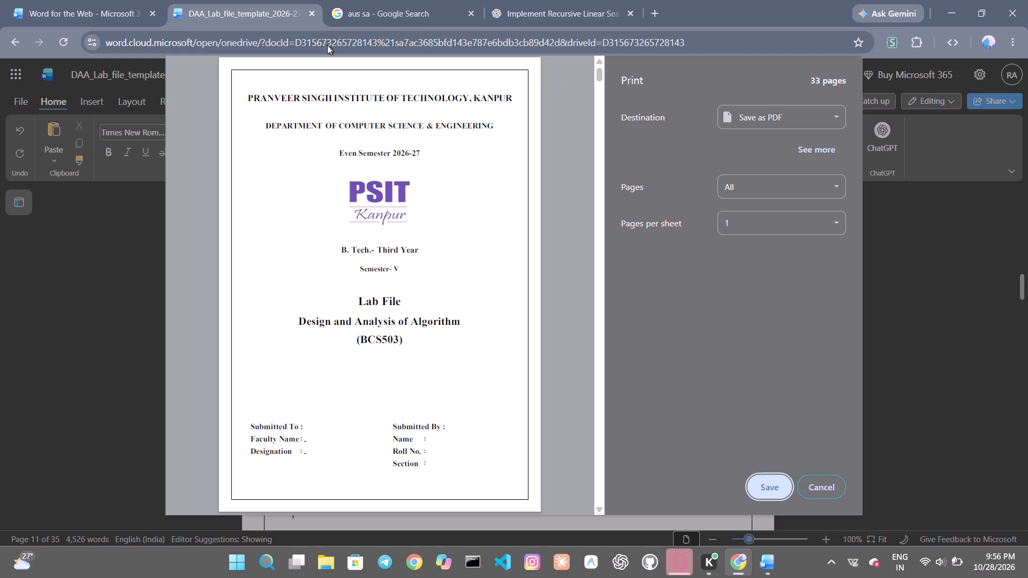
{"action": "left_click_drag", "start_coordinate": [602, 69], "coordinate": [595, 104]}
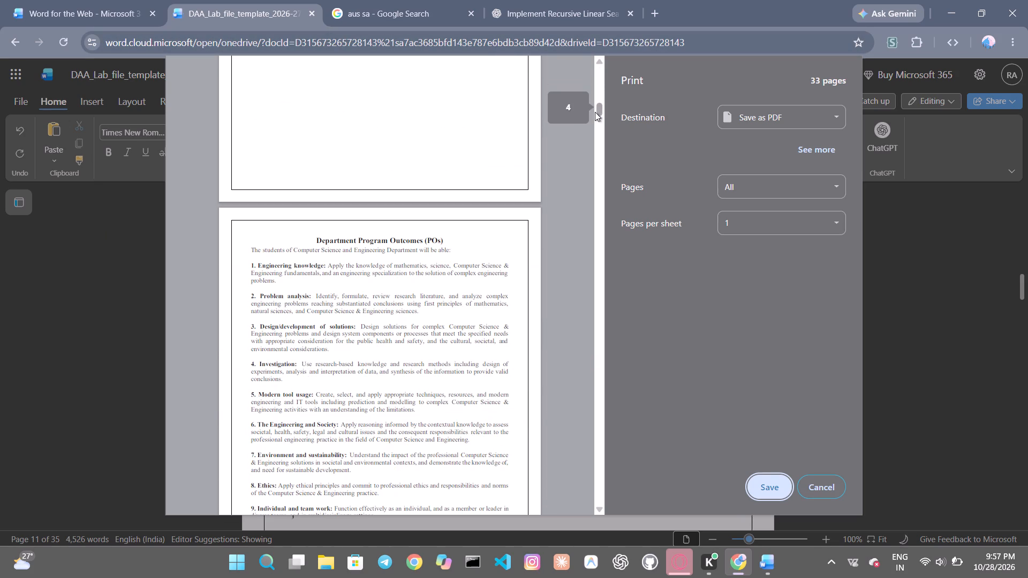
{"action": "left_click_drag", "start_coordinate": [600, 109], "coordinate": [598, 110]}
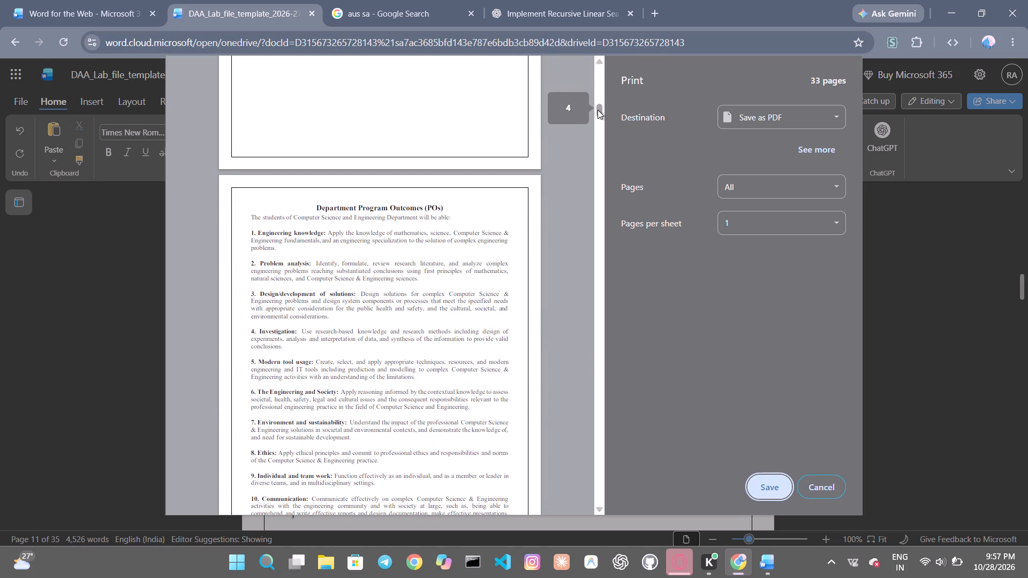
{"action": "left_click_drag", "start_coordinate": [598, 110], "coordinate": [598, 111]}
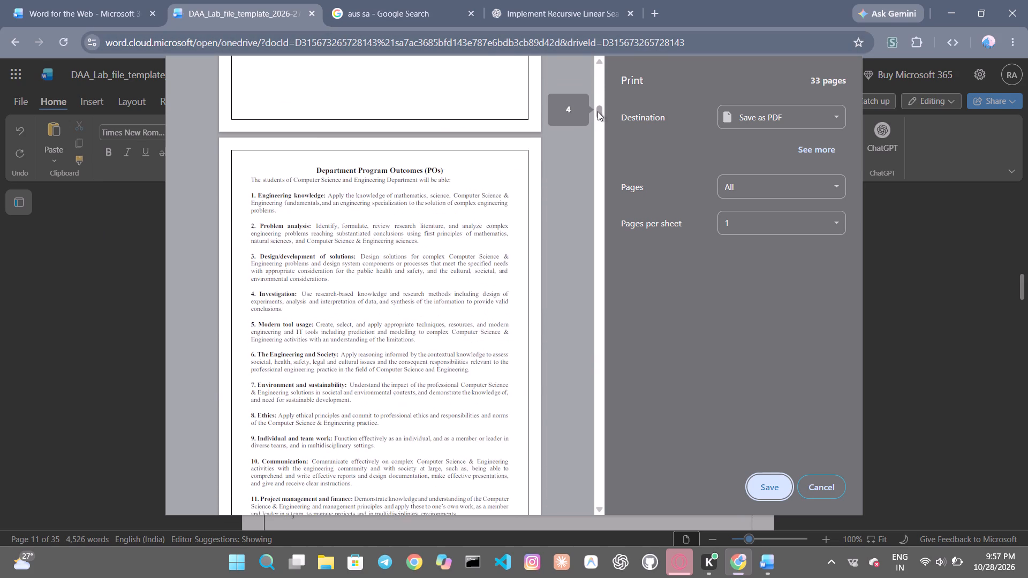
{"action": "left_click_drag", "start_coordinate": [598, 111], "coordinate": [598, 115]}
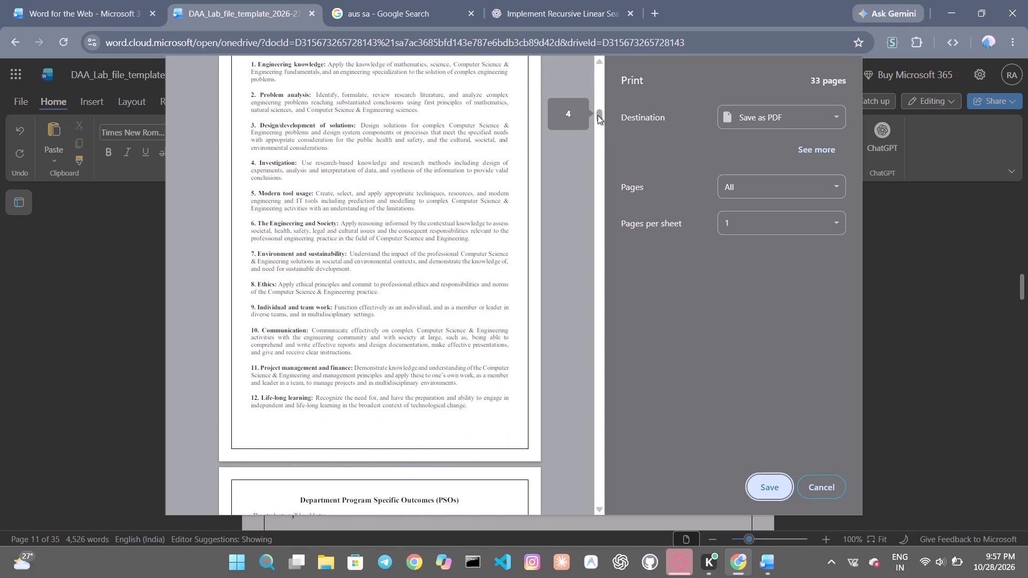
{"action": "left_click_drag", "start_coordinate": [598, 115], "coordinate": [598, 118]}
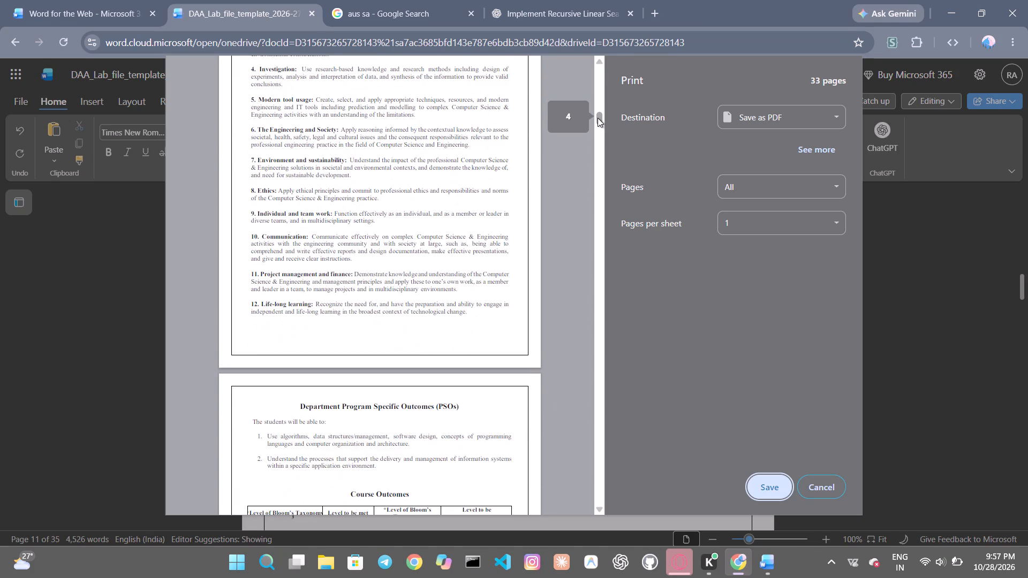
{"action": "left_click_drag", "start_coordinate": [598, 118], "coordinate": [597, 129]}
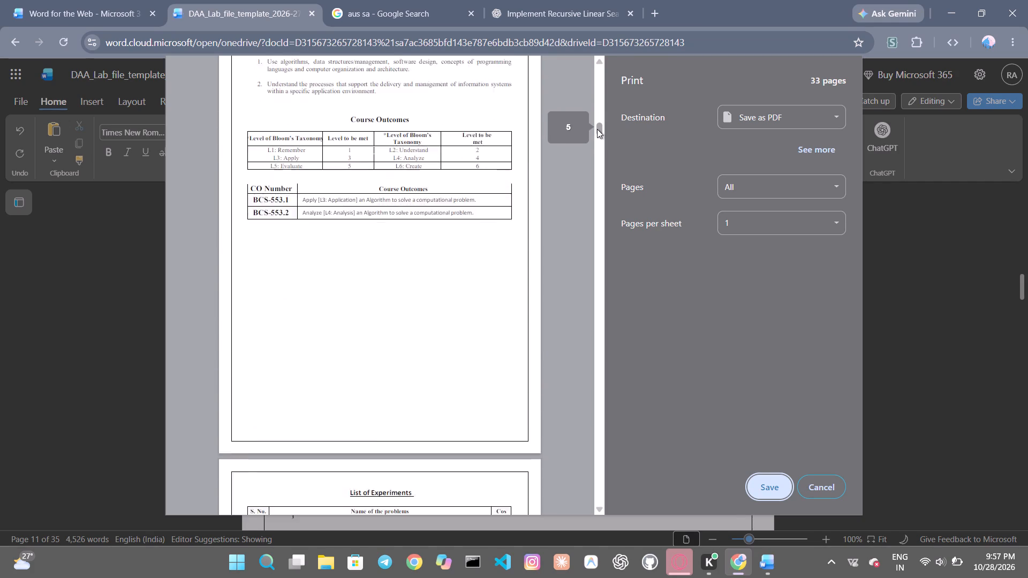
{"action": "left_click_drag", "start_coordinate": [597, 129], "coordinate": [594, 164]}
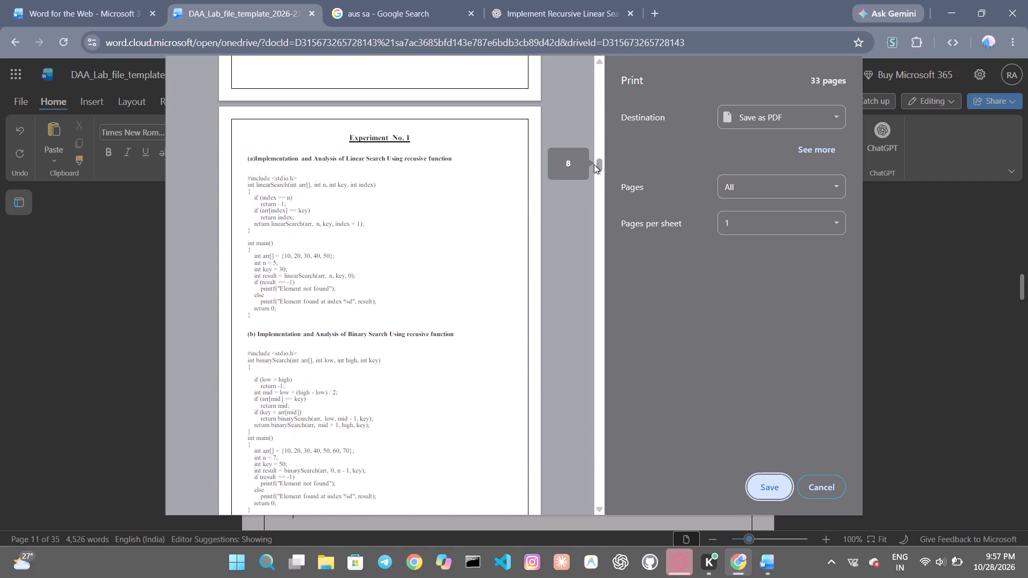
{"action": "left_click_drag", "start_coordinate": [594, 164], "coordinate": [594, 178]}
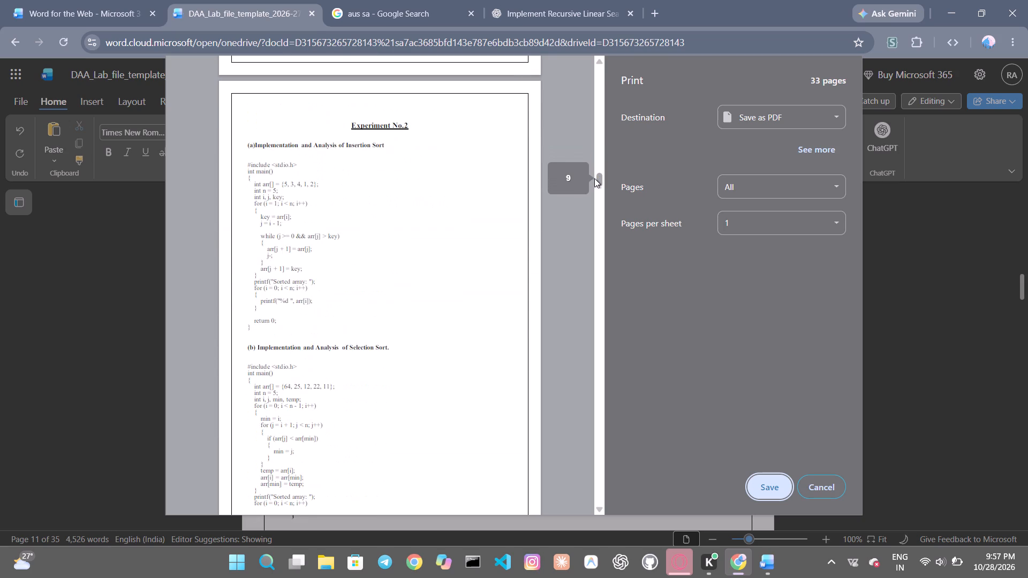
{"action": "left_click_drag", "start_coordinate": [594, 178], "coordinate": [596, 182]}
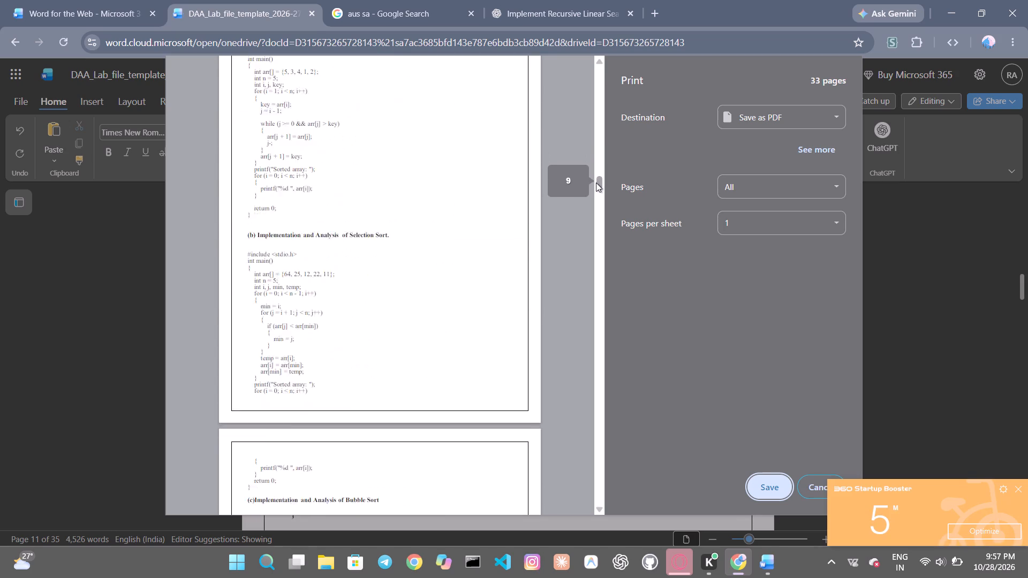
{"action": "left_click_drag", "start_coordinate": [596, 182], "coordinate": [595, 190]}
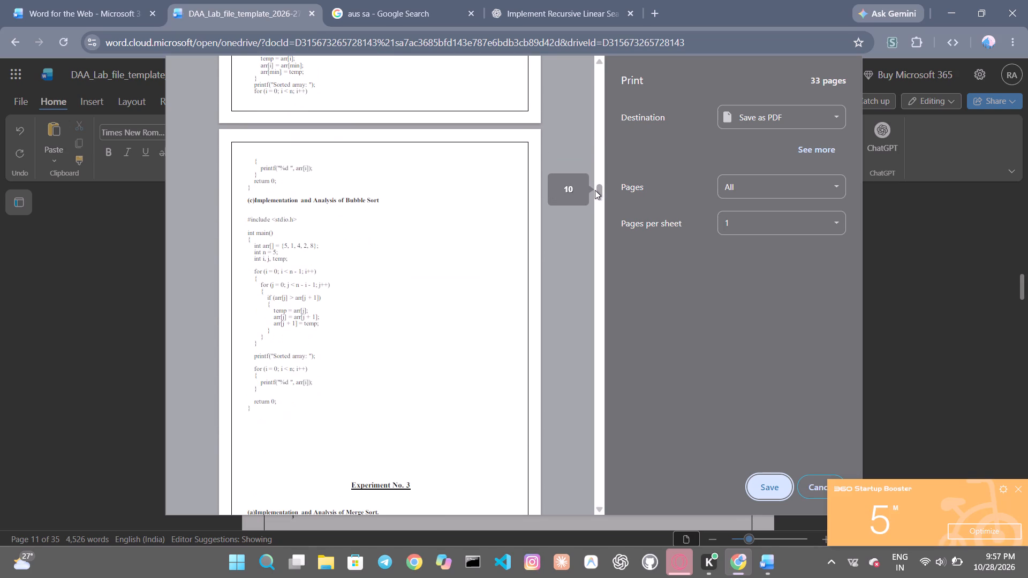
{"action": "left_click_drag", "start_coordinate": [595, 190], "coordinate": [601, 169]}
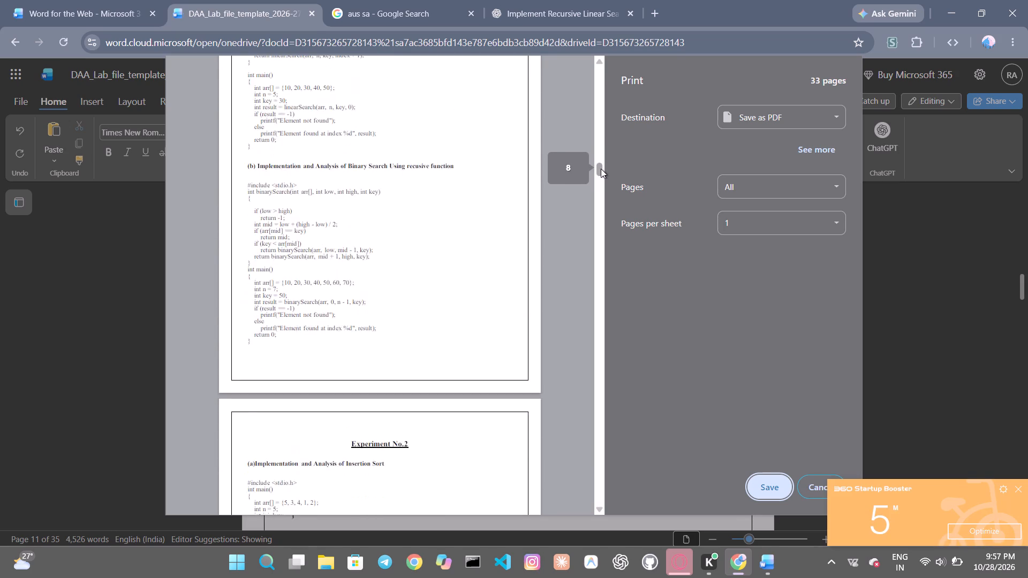
{"action": "left_click_drag", "start_coordinate": [601, 169], "coordinate": [599, 176]}
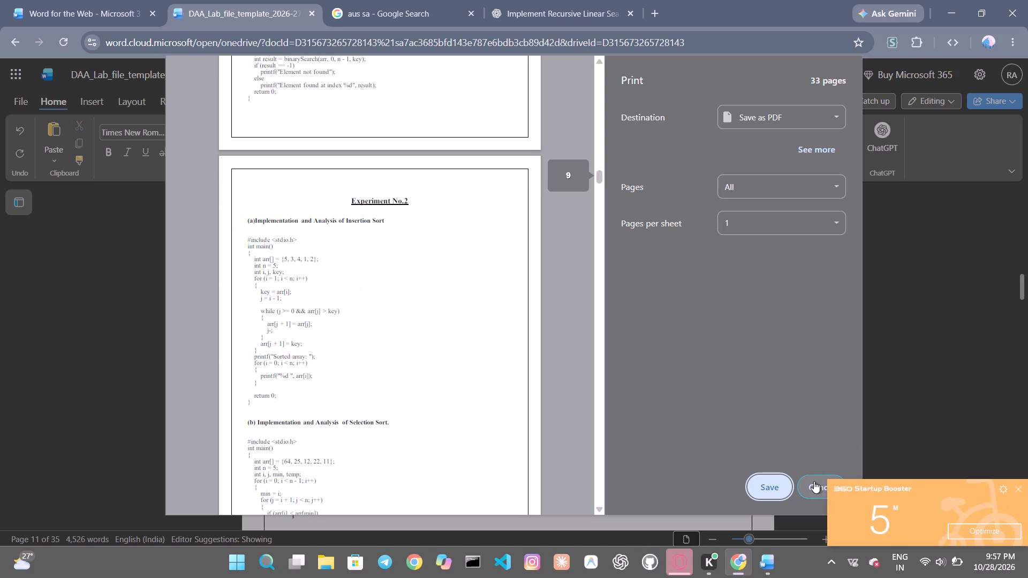
{"action": "left_click", "coordinate": [814, 481]}
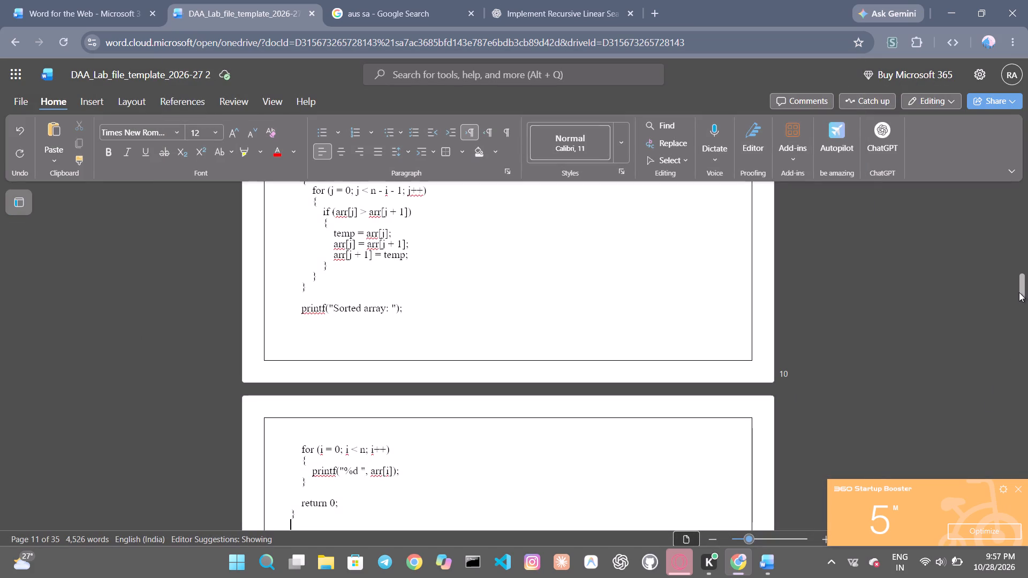
Delete one blank line above the "Experiment No.2" heading, after the Binary Search code.
{"action": "left_click_drag", "start_coordinate": [1019, 292], "coordinate": [1022, 279]}
{"action": "left_click", "coordinate": [1022, 279]}
{"action": "left_click", "coordinate": [292, 341]}
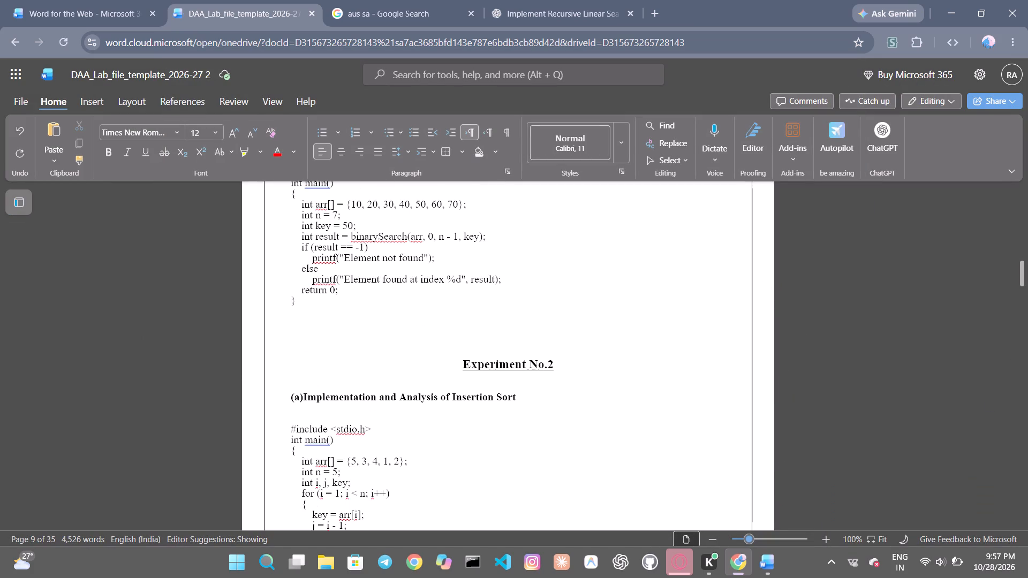
{"action": "key", "text": "BackSpace"}
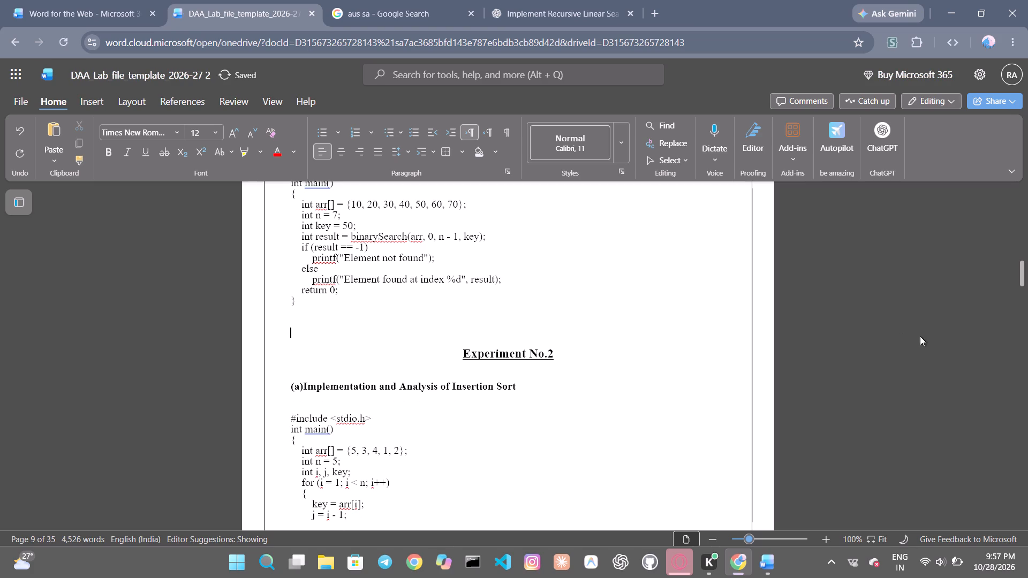
Examine the print preview for how the Experiment 2 programs and the start of Experiment 3 break across pages, and close it without saving.
{"action": "left_click_drag", "start_coordinate": [1021, 263], "coordinate": [1023, 277]}
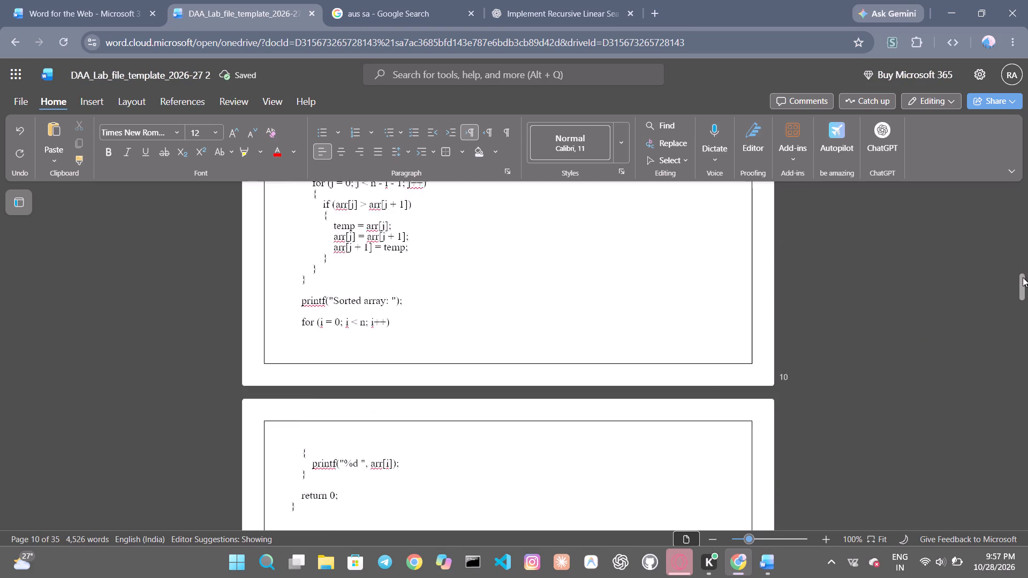
{"action": "left_click_drag", "start_coordinate": [1023, 277], "coordinate": [1023, 278]}
{"action": "left_click", "coordinate": [1023, 278]}
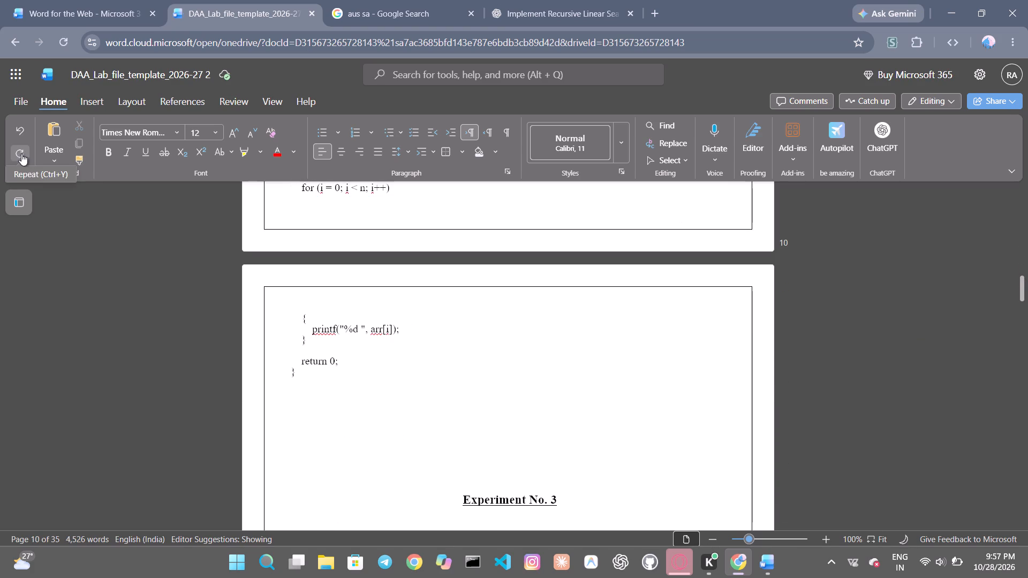
{"action": "left_click", "coordinate": [15, 106]}
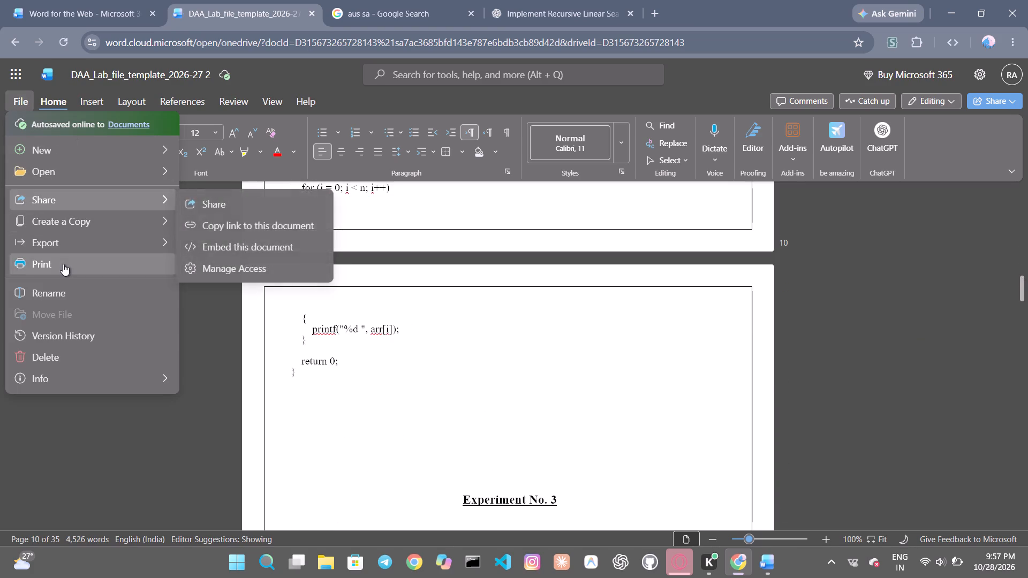
{"action": "left_click", "coordinate": [63, 264]}
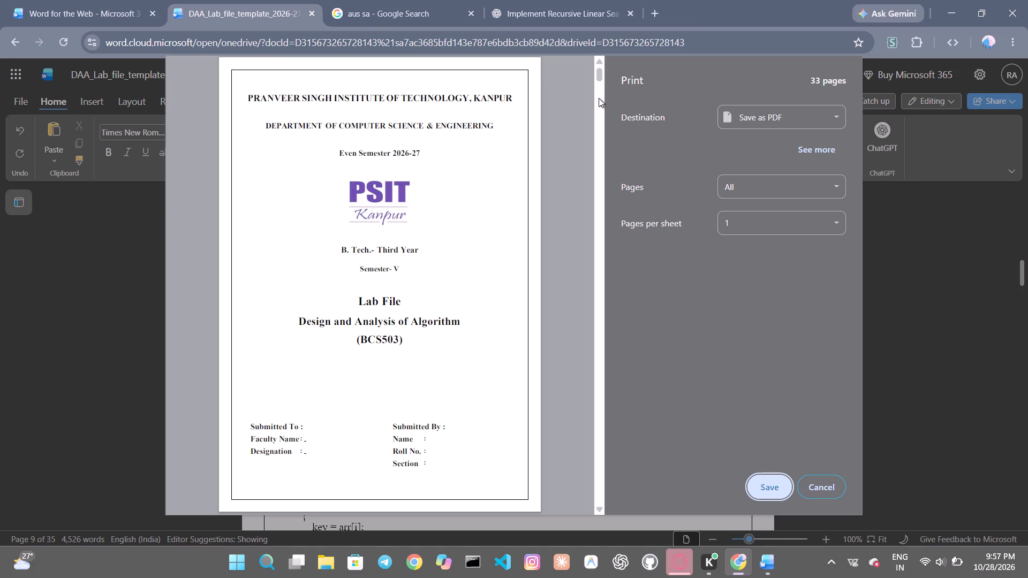
{"action": "left_click", "coordinate": [600, 79]}
{"action": "left_click_drag", "start_coordinate": [600, 79], "coordinate": [598, 98]}
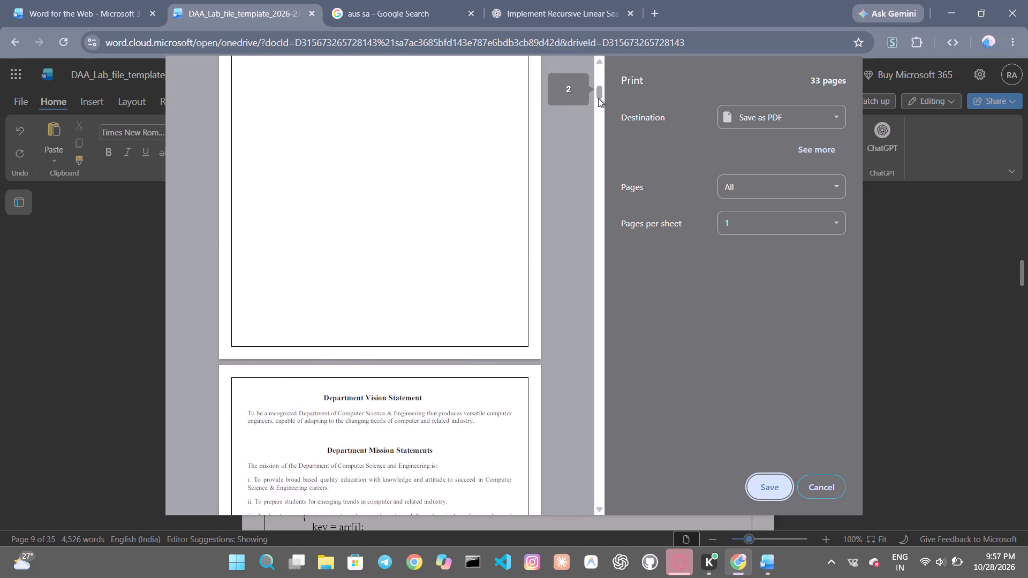
{"action": "left_click_drag", "start_coordinate": [598, 98], "coordinate": [599, 173]}
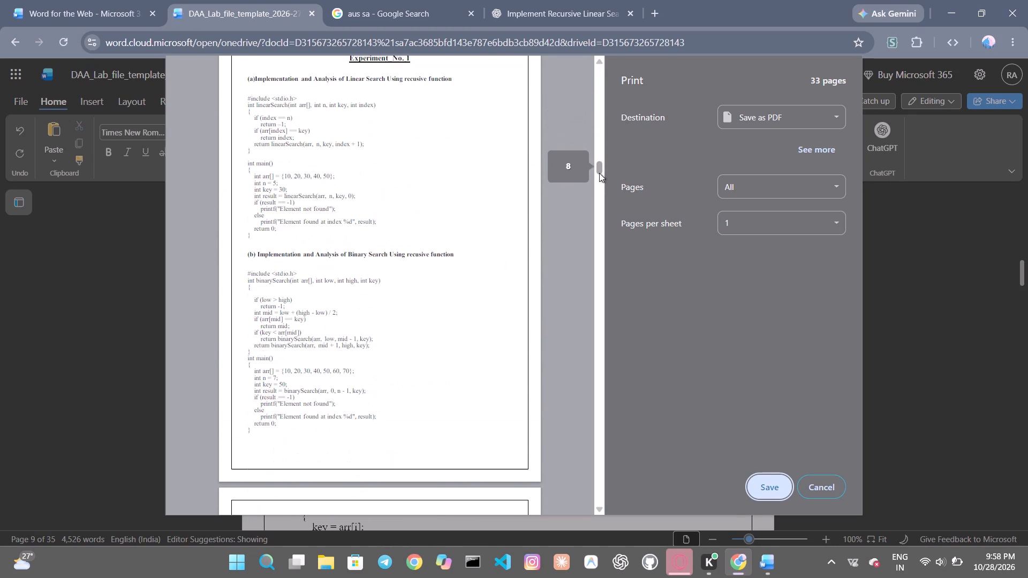
{"action": "left_click_drag", "start_coordinate": [599, 173], "coordinate": [598, 201]}
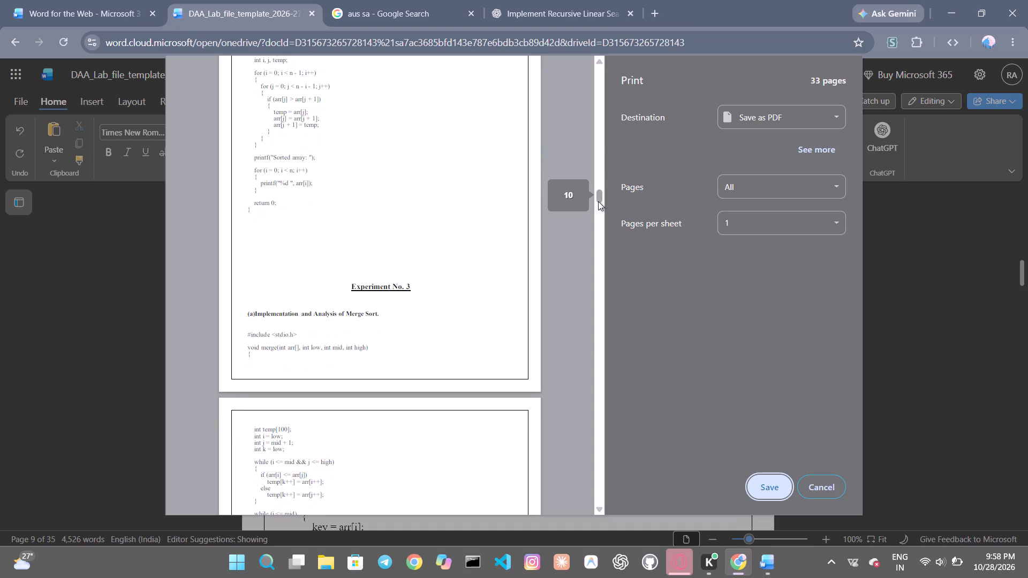
{"action": "left_click_drag", "start_coordinate": [598, 201], "coordinate": [601, 180]}
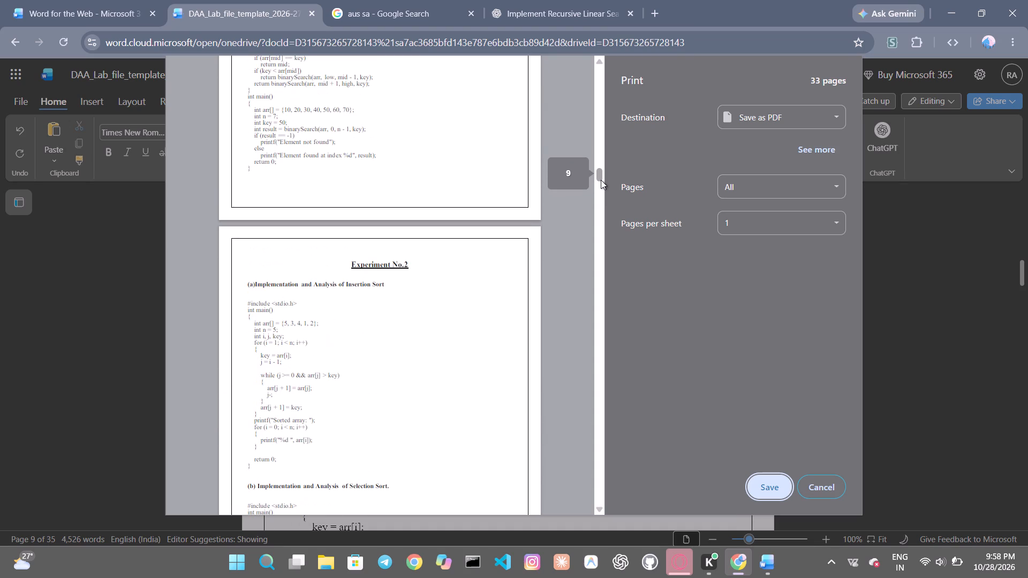
{"action": "left_click_drag", "start_coordinate": [601, 180], "coordinate": [601, 172]}
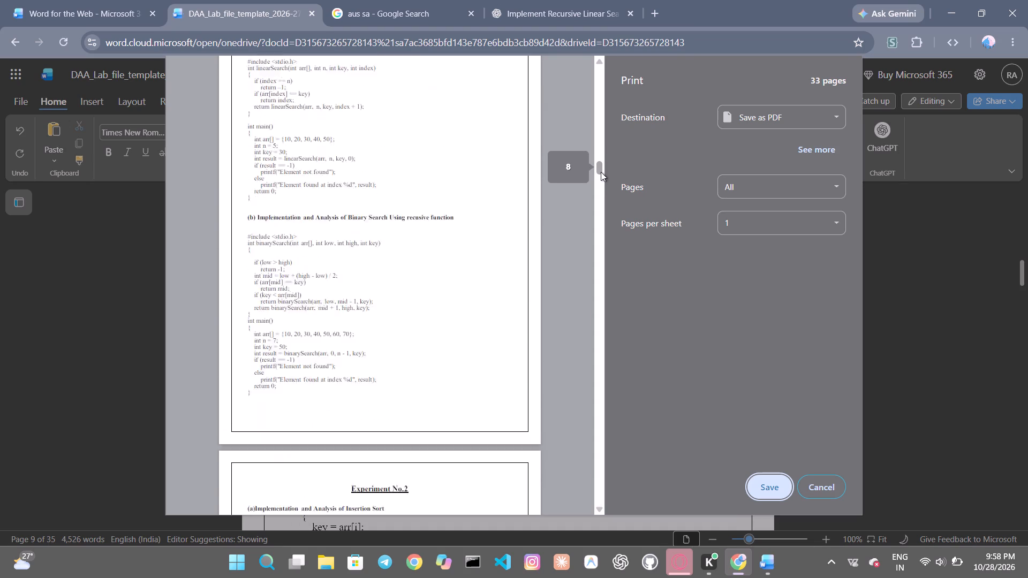
{"action": "left_click_drag", "start_coordinate": [601, 172], "coordinate": [599, 183]}
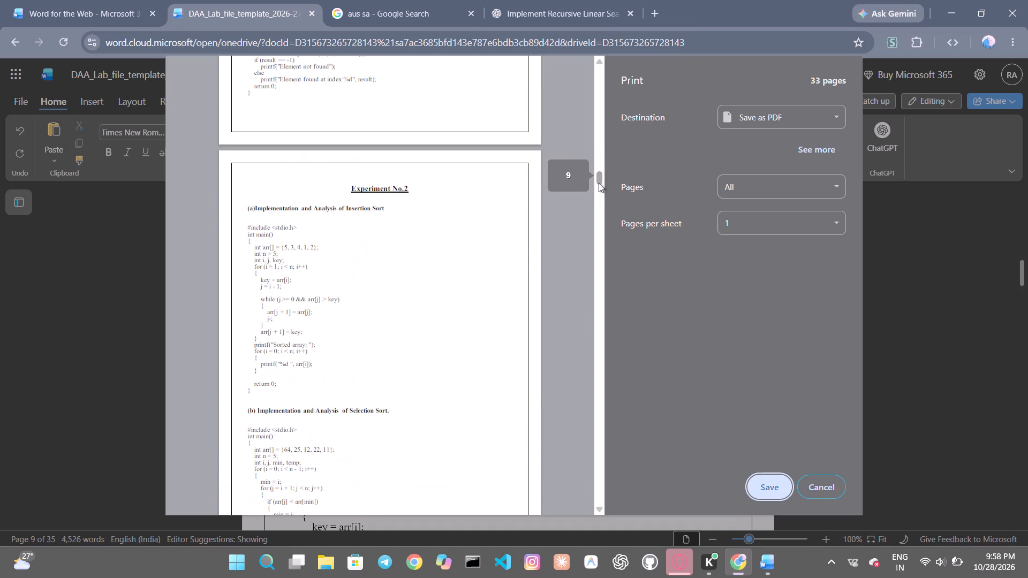
{"action": "left_click_drag", "start_coordinate": [599, 183], "coordinate": [598, 185]}
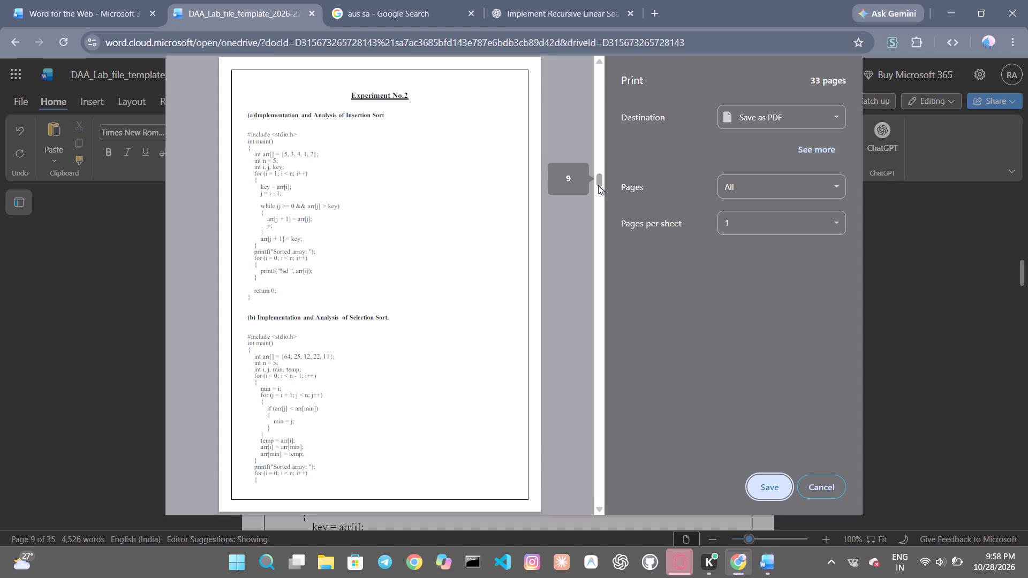
{"action": "left_click_drag", "start_coordinate": [598, 185], "coordinate": [600, 194]}
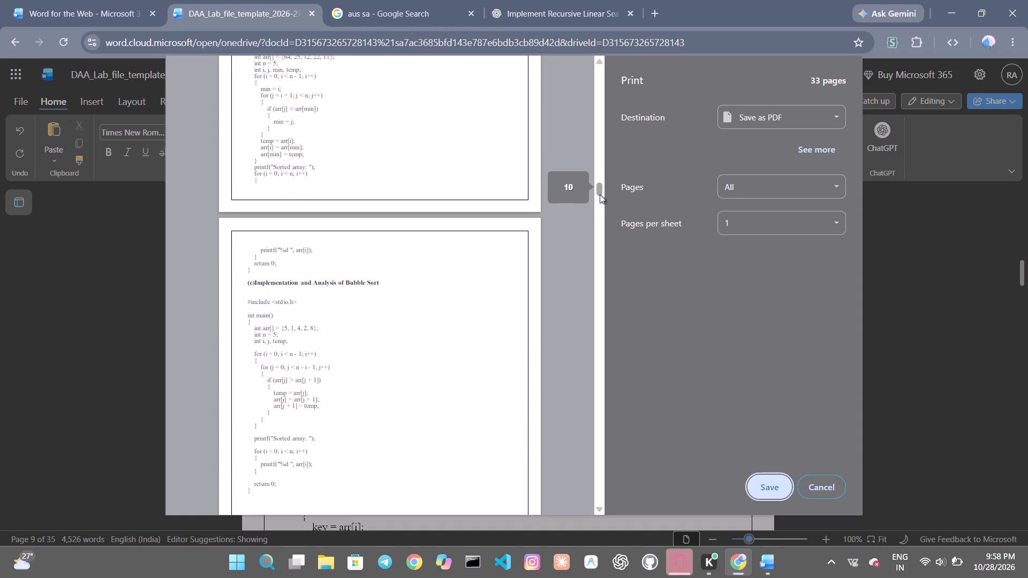
{"action": "left_click_drag", "start_coordinate": [600, 194], "coordinate": [601, 200]}
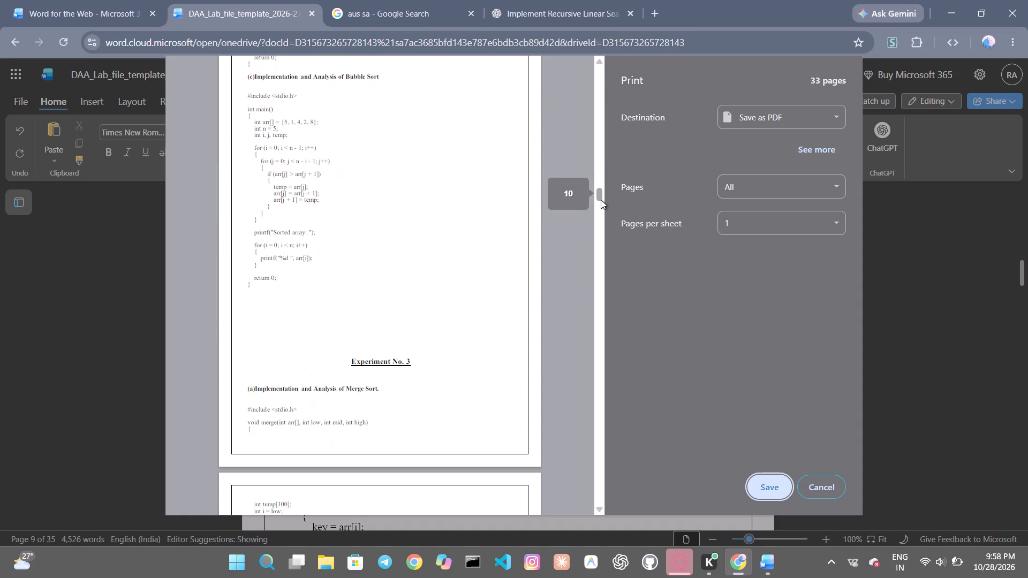
{"action": "left_click_drag", "start_coordinate": [601, 200], "coordinate": [601, 194]}
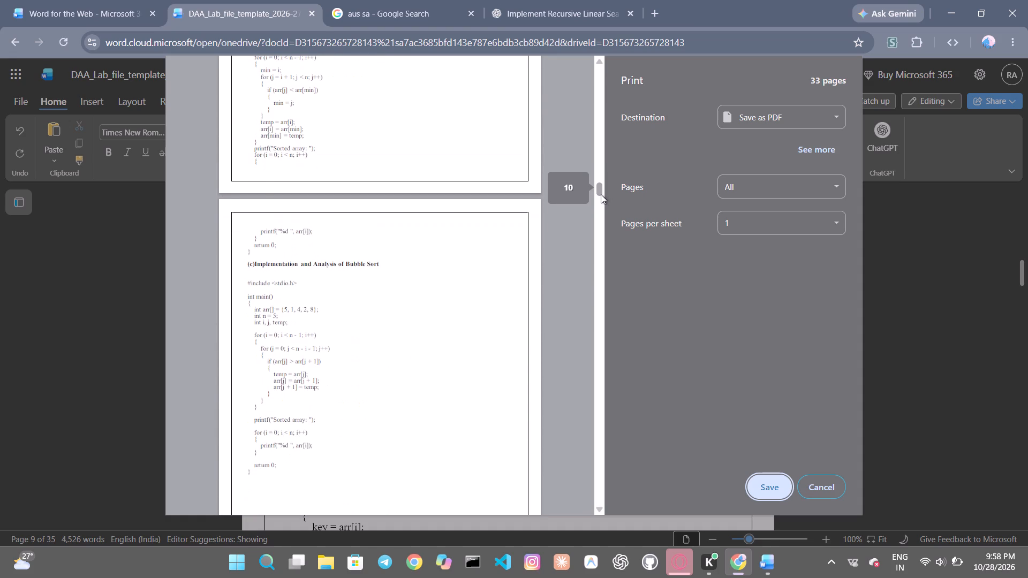
{"action": "left_click_drag", "start_coordinate": [601, 194], "coordinate": [602, 187]}
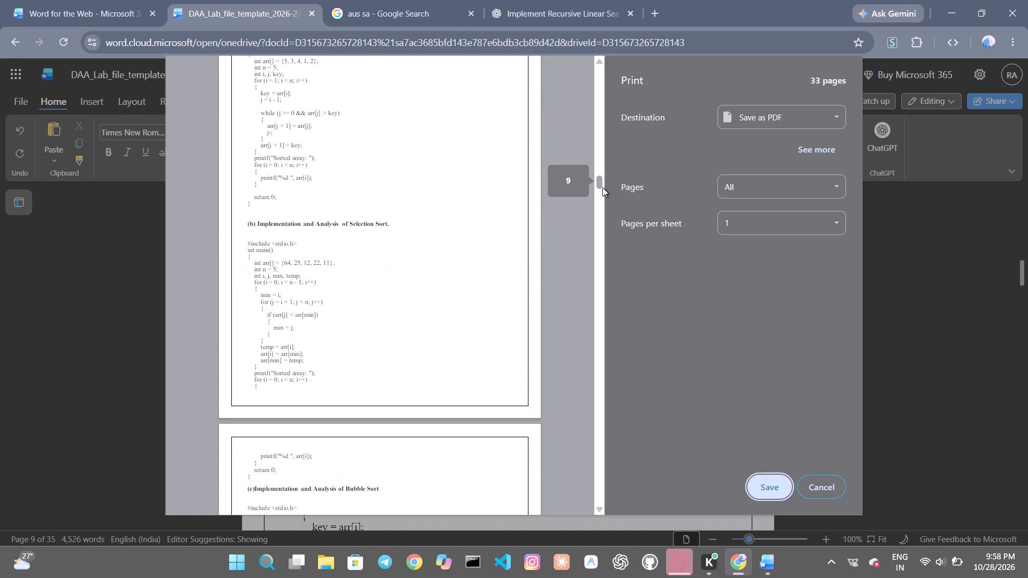
{"action": "left_click_drag", "start_coordinate": [602, 187], "coordinate": [604, 185]}
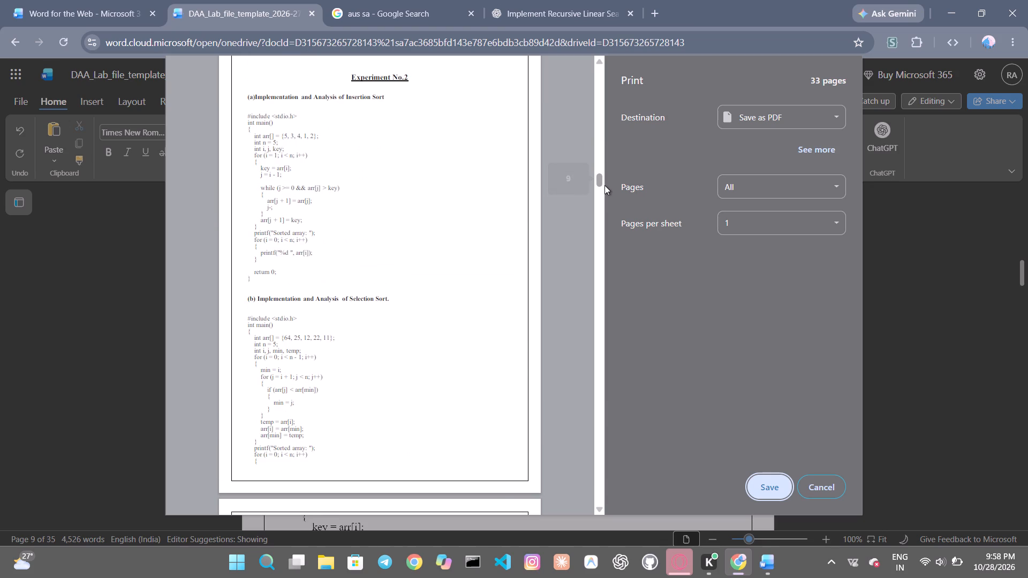
{"action": "left_click_drag", "start_coordinate": [604, 185], "coordinate": [604, 186]}
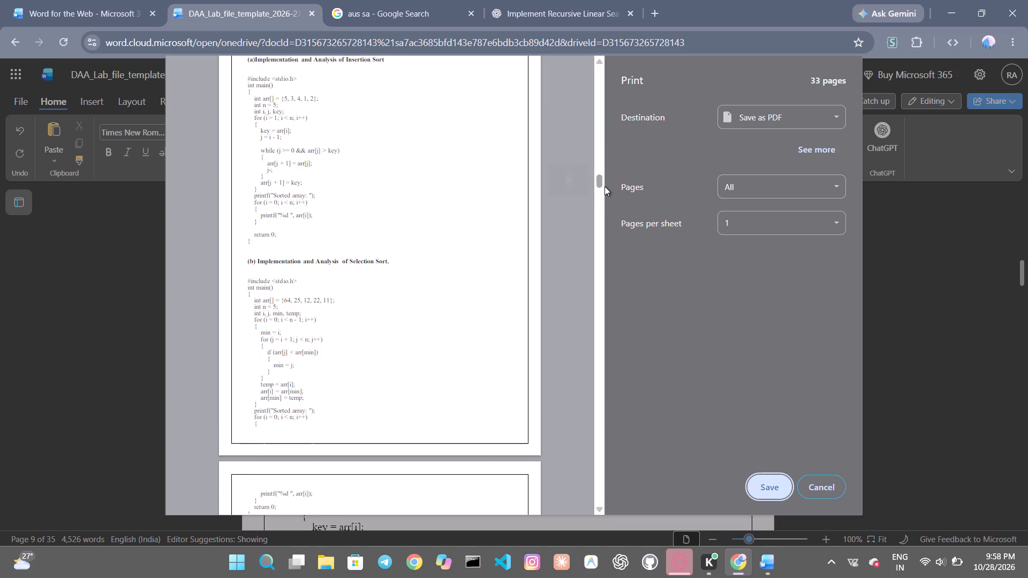
{"action": "left_click_drag", "start_coordinate": [604, 186], "coordinate": [604, 193]}
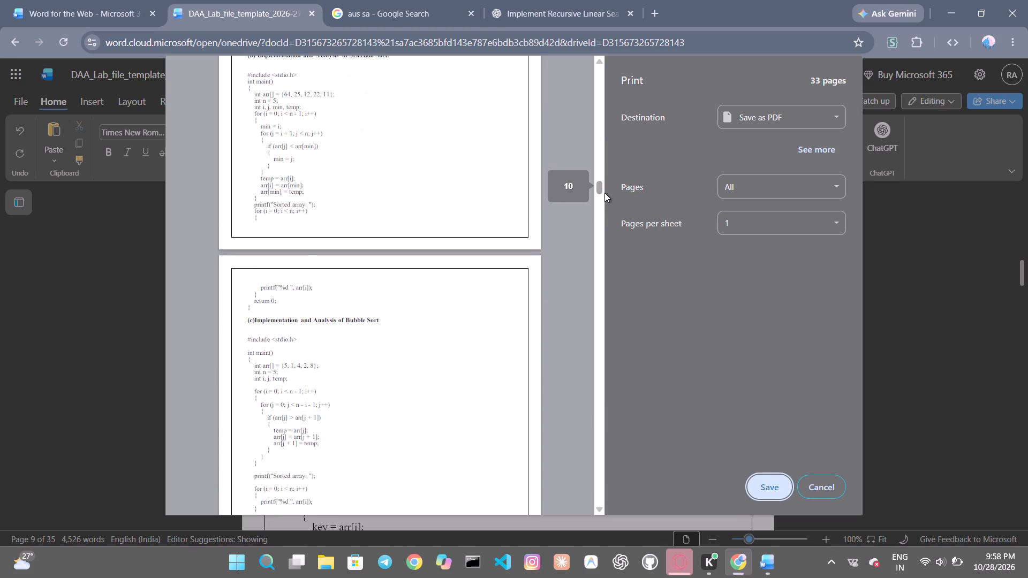
{"action": "left_click_drag", "start_coordinate": [604, 193], "coordinate": [603, 195]}
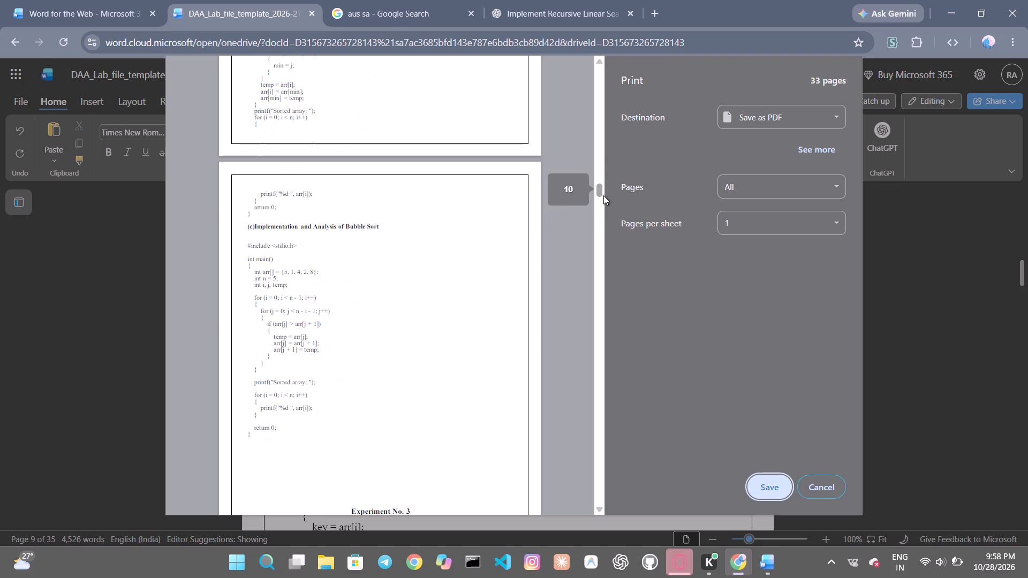
{"action": "left_click_drag", "start_coordinate": [603, 195], "coordinate": [603, 204]}
{"action": "left_click", "coordinate": [832, 484]}
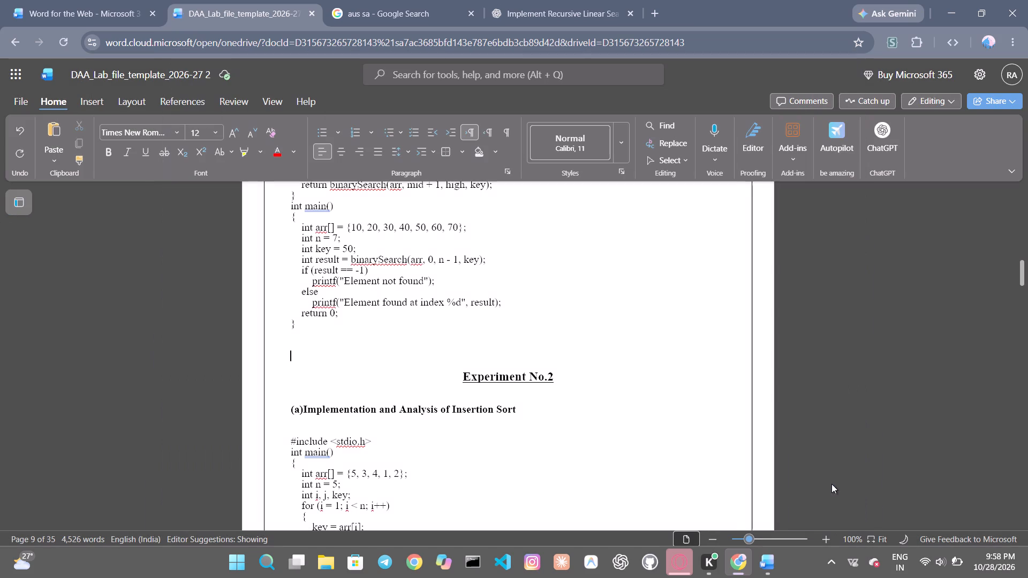
Delete one more blank line between the Binary Search code and the "Experiment No.2" heading.
{"action": "left_click", "coordinate": [288, 353]}
{"action": "key", "text": "BackSpace"}
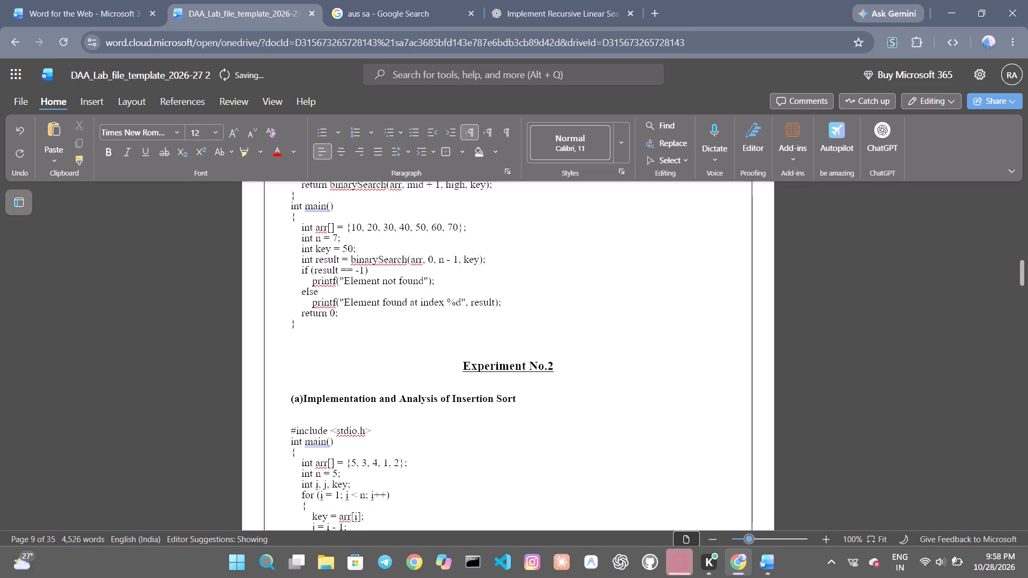
Insert six blank lines above the "Experiment No. 3" heading, after the Bubble Sort code.
{"action": "left_click_drag", "start_coordinate": [1023, 268], "coordinate": [1023, 273]}
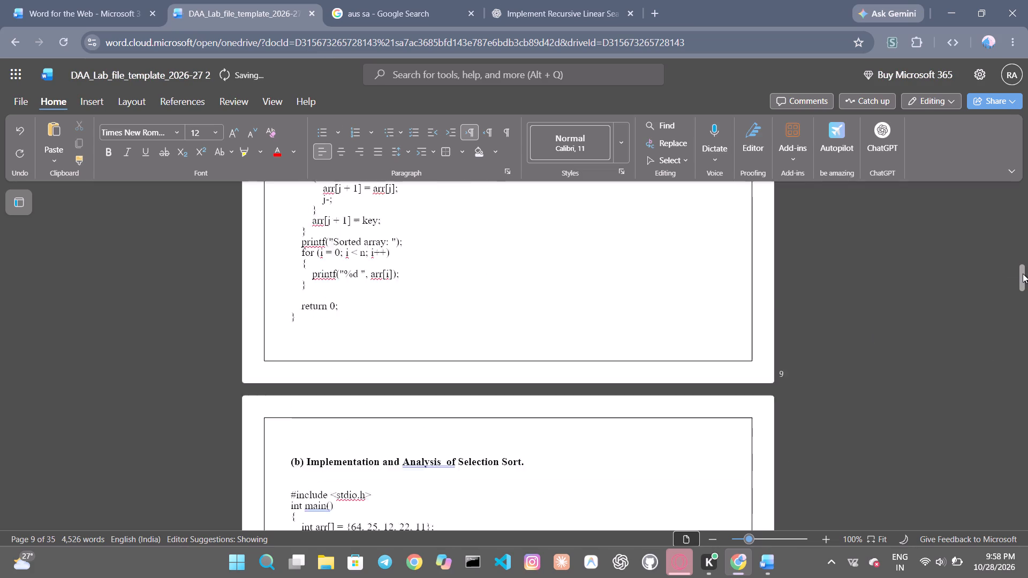
{"action": "left_click_drag", "start_coordinate": [1023, 273], "coordinate": [1024, 273]}
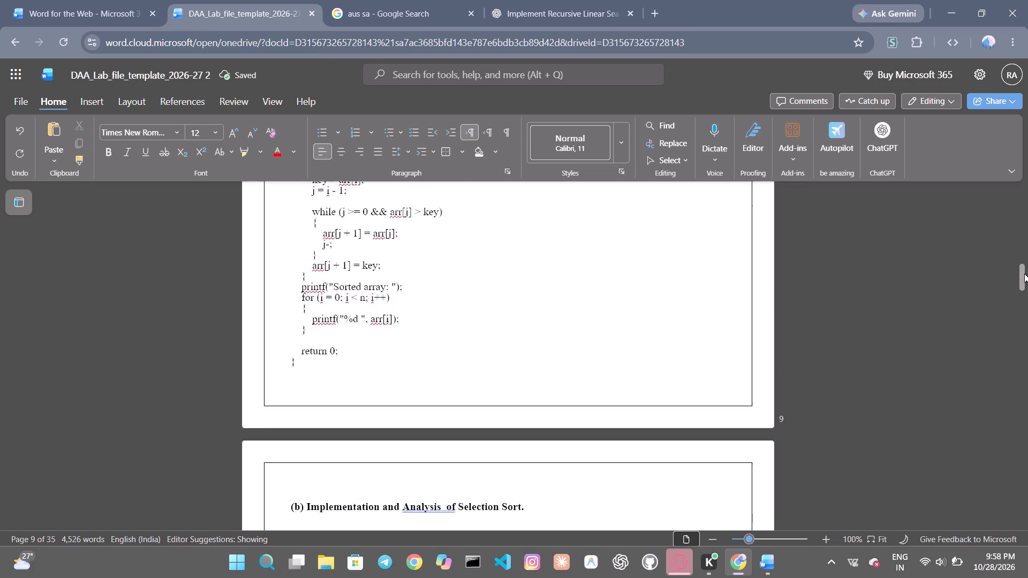
{"action": "left_click_drag", "start_coordinate": [1024, 273], "coordinate": [1025, 277]}
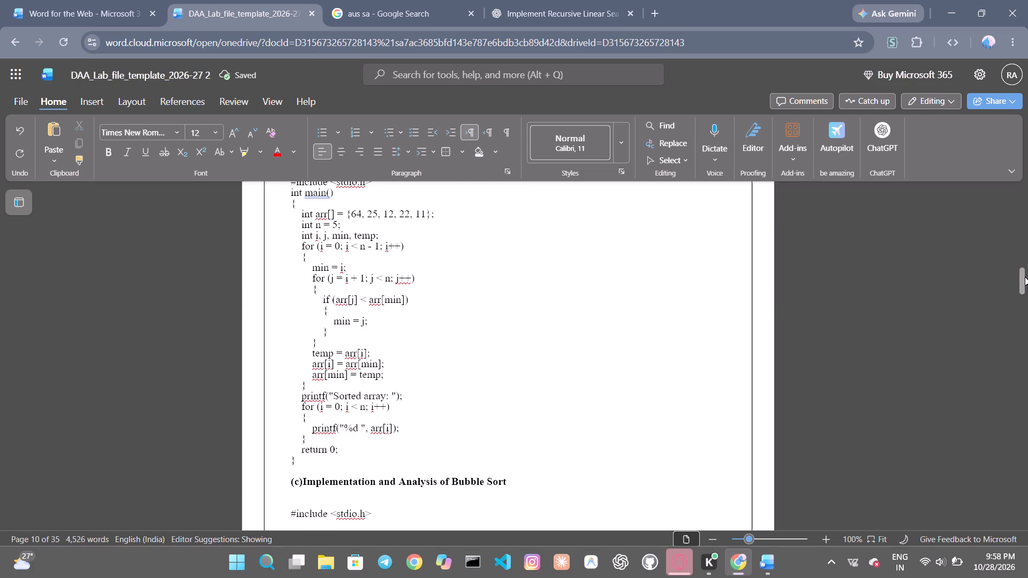
{"action": "left_click_drag", "start_coordinate": [1025, 277], "coordinate": [1025, 277]}
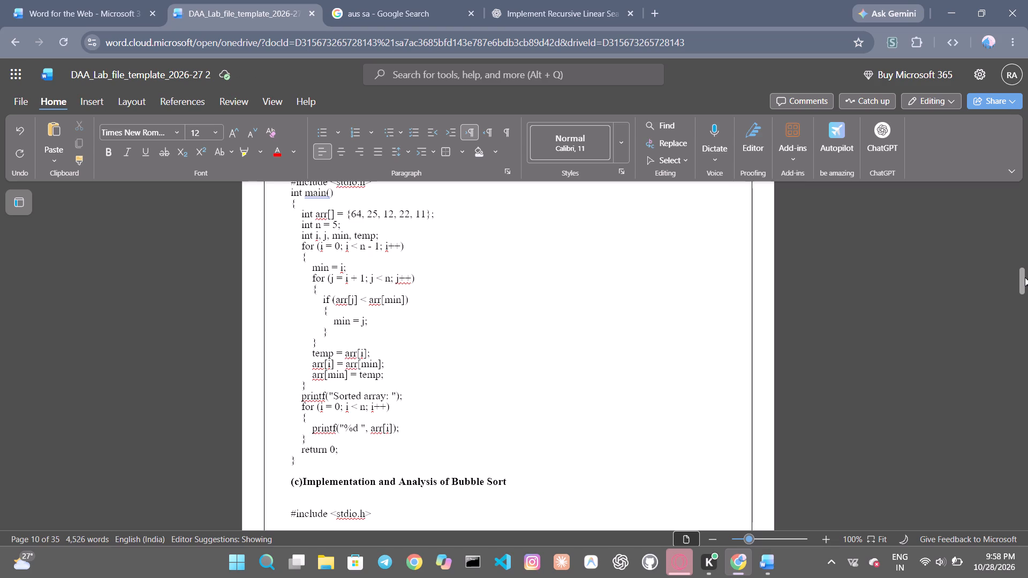
{"action": "left_click_drag", "start_coordinate": [1025, 277], "coordinate": [1025, 286]}
{"action": "left_click", "coordinate": [355, 285]}
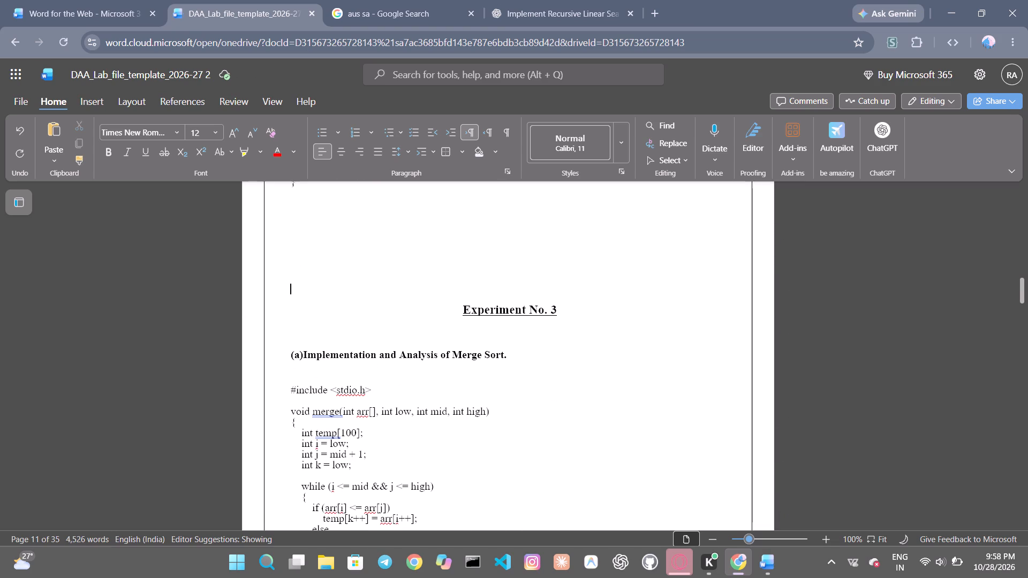
{"action": "key", "text": "Return"}
{"action": "key", "text": "Return"}
{"action": "key", "text": "Return"}
{"action": "key", "text": "Return"}
{"action": "key", "text": "Return"}
{"action": "key", "text": "Return"}
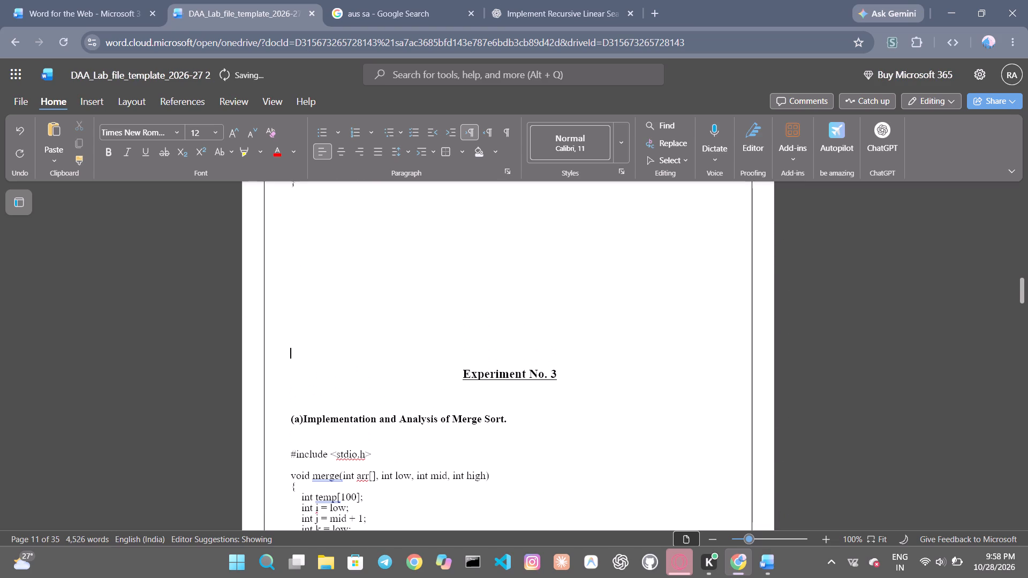
Examine the print preview for how Experiments 1 to 3 break across pages, including the Merge Sort and Quick Sort code, and close it without saving.
{"action": "left_click", "coordinate": [24, 104]}
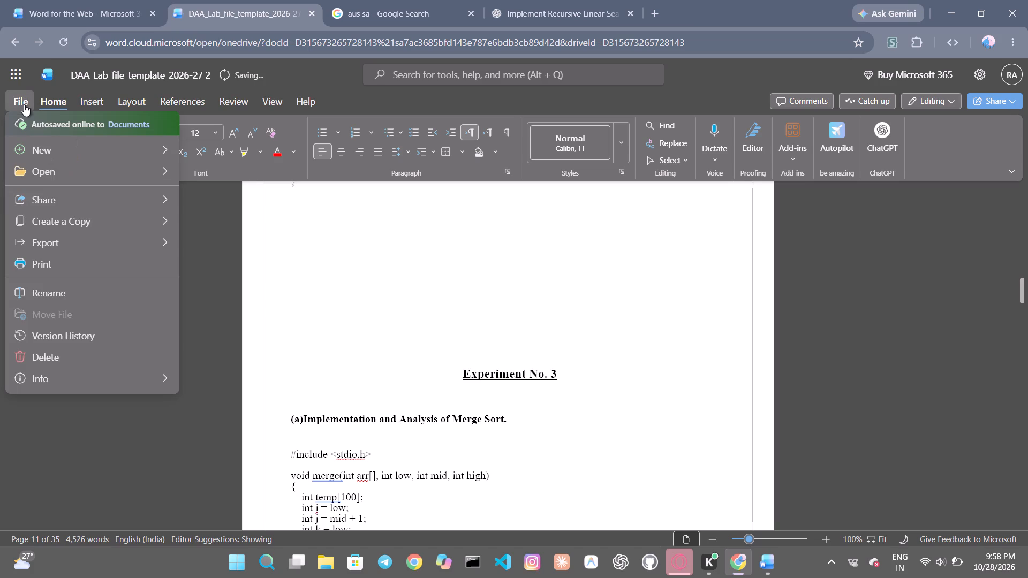
{"action": "left_click", "coordinate": [74, 269]}
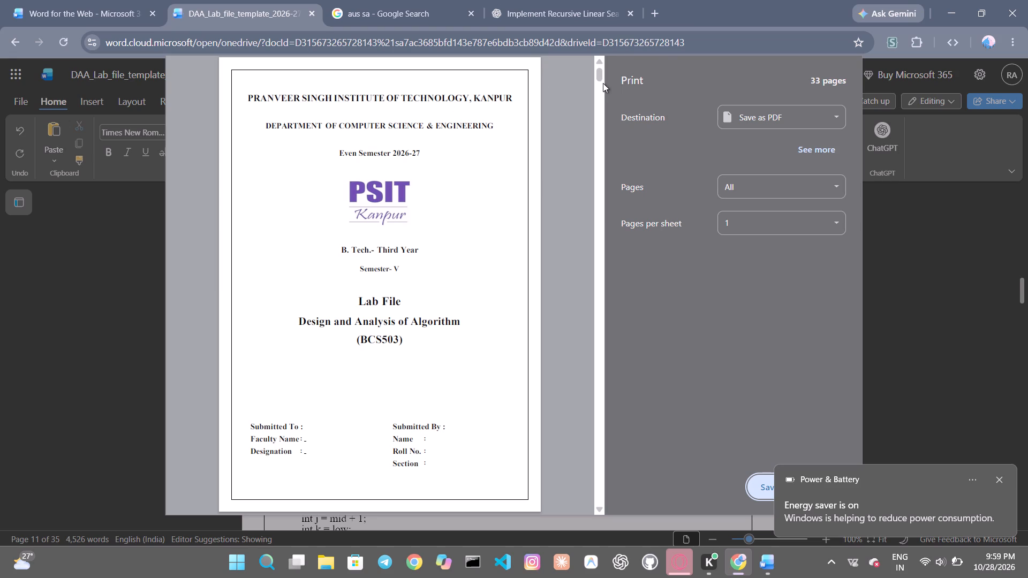
{"action": "left_click_drag", "start_coordinate": [601, 72], "coordinate": [597, 98]}
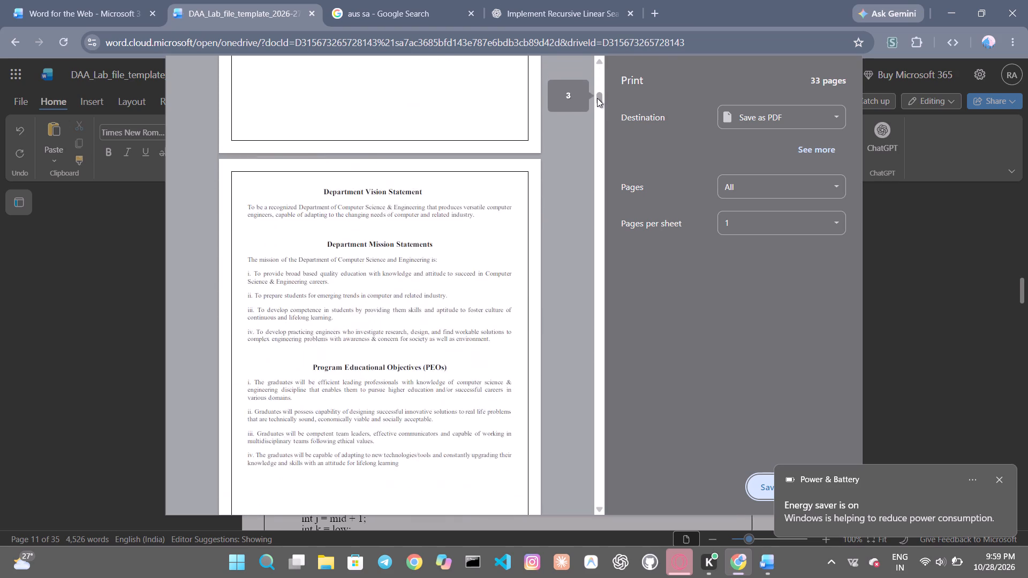
{"action": "left_click_drag", "start_coordinate": [597, 98], "coordinate": [599, 105]}
{"action": "left_click_drag", "start_coordinate": [598, 113], "coordinate": [593, 126]}
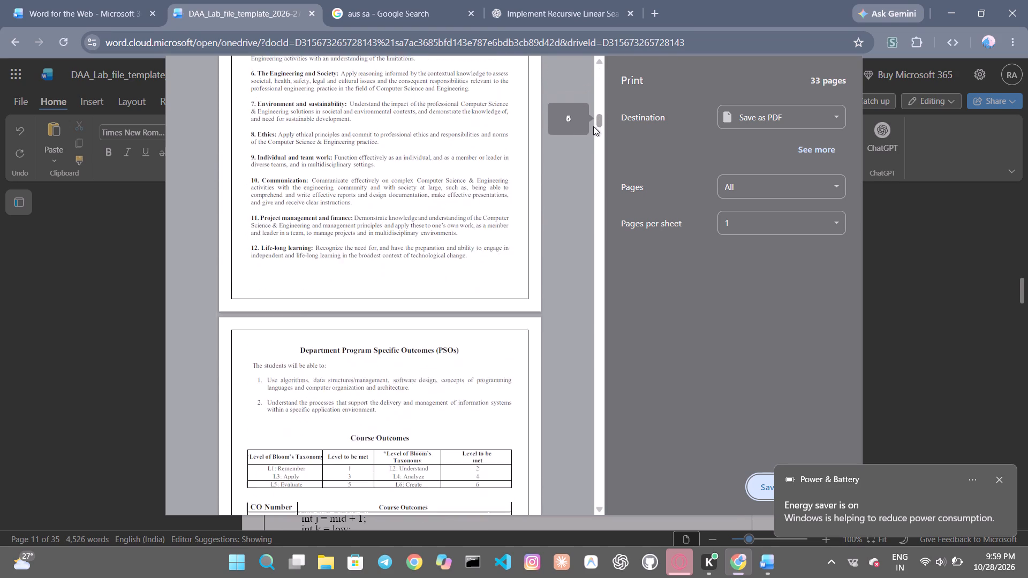
{"action": "left_click_drag", "start_coordinate": [593, 126], "coordinate": [596, 181]}
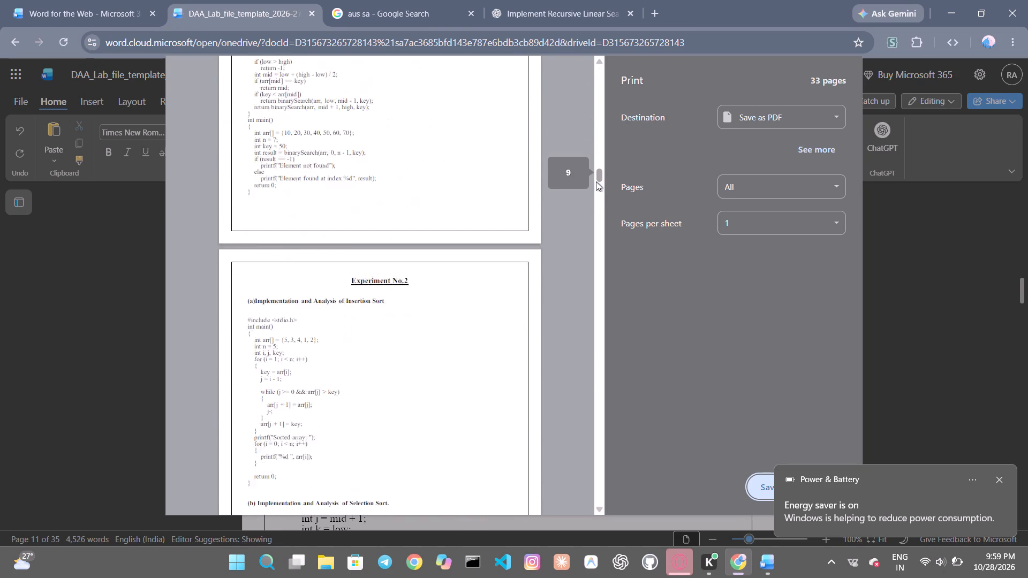
{"action": "left_click_drag", "start_coordinate": [596, 181], "coordinate": [593, 188]}
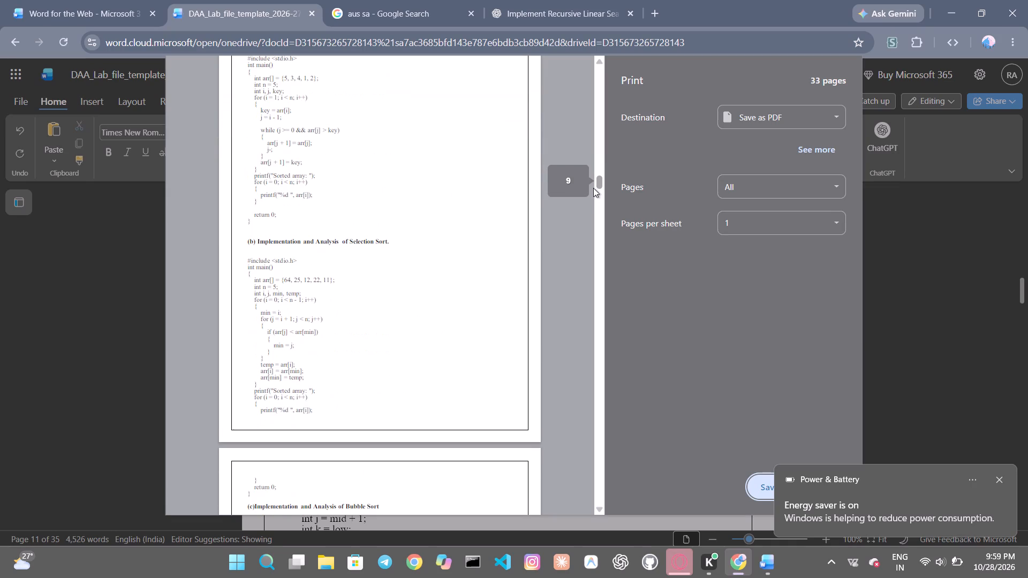
{"action": "left_click_drag", "start_coordinate": [593, 188], "coordinate": [592, 204]}
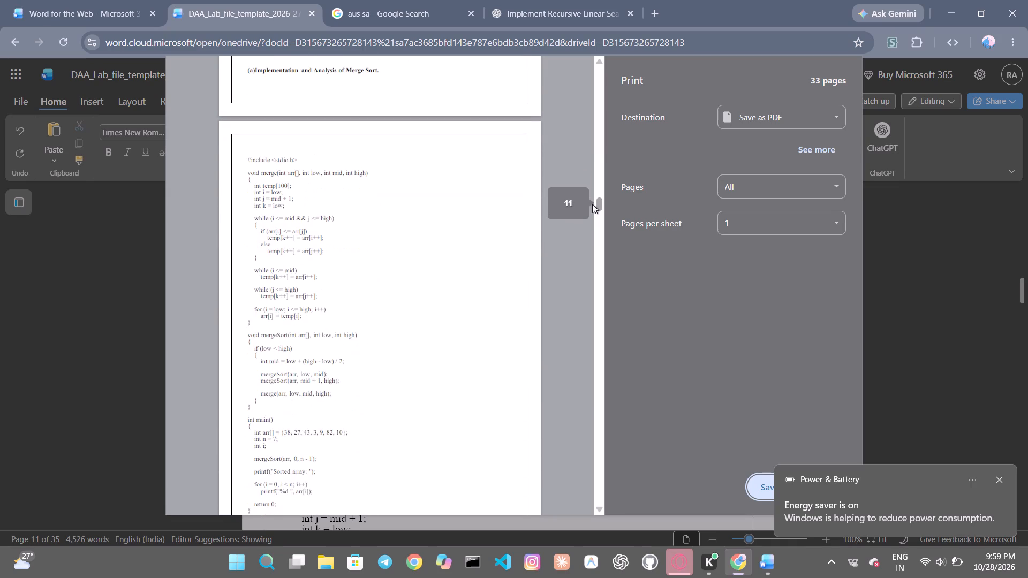
{"action": "left_click_drag", "start_coordinate": [592, 204], "coordinate": [593, 195]}
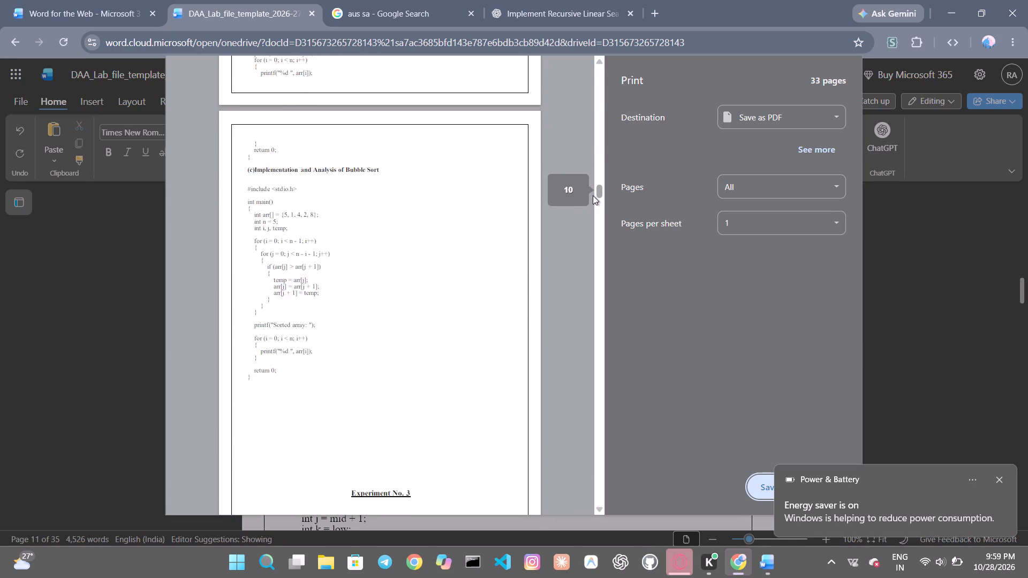
{"action": "left_click_drag", "start_coordinate": [593, 195], "coordinate": [593, 195]}
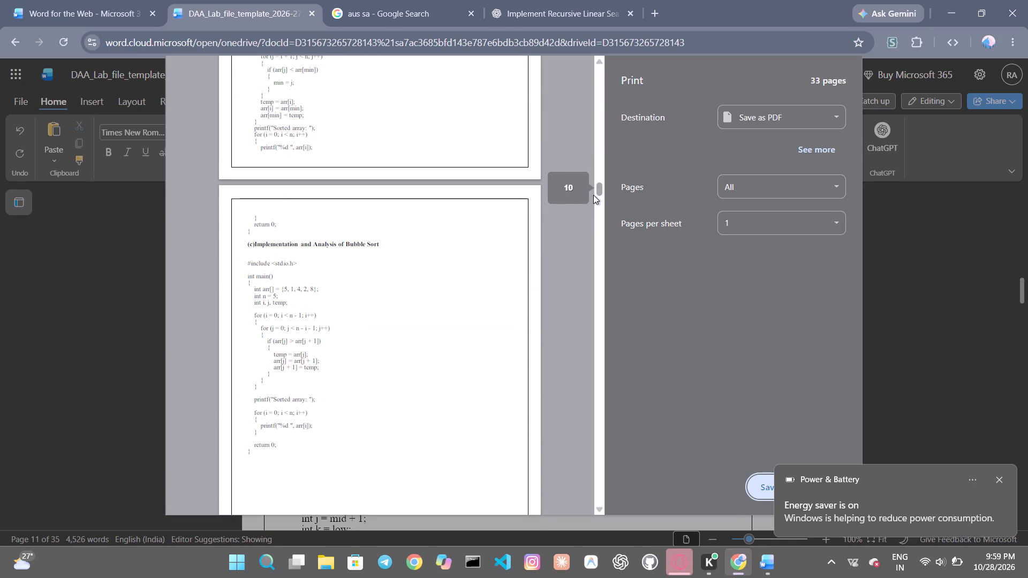
{"action": "left_click_drag", "start_coordinate": [593, 195], "coordinate": [595, 194]}
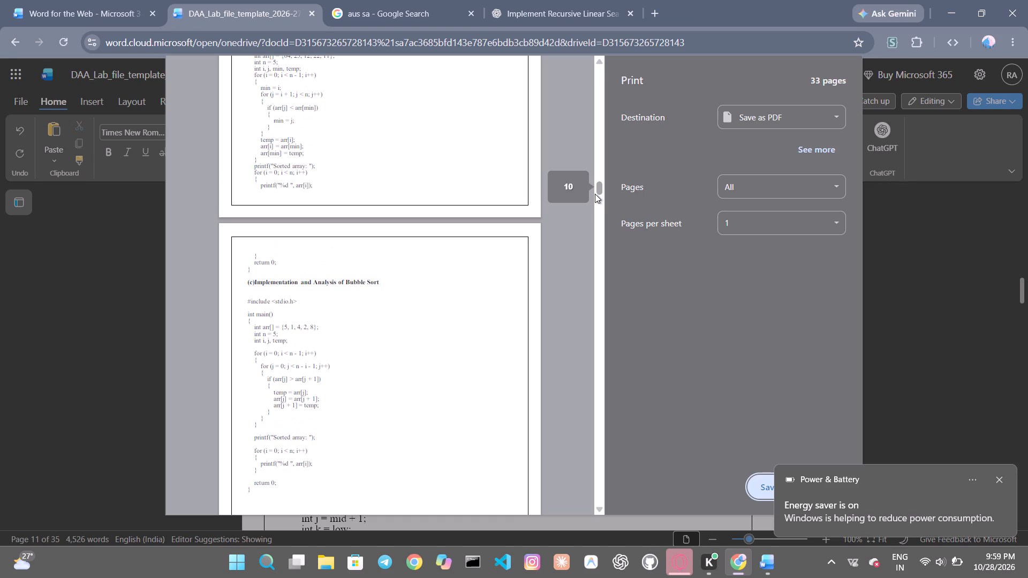
{"action": "left_click_drag", "start_coordinate": [595, 194], "coordinate": [595, 189]}
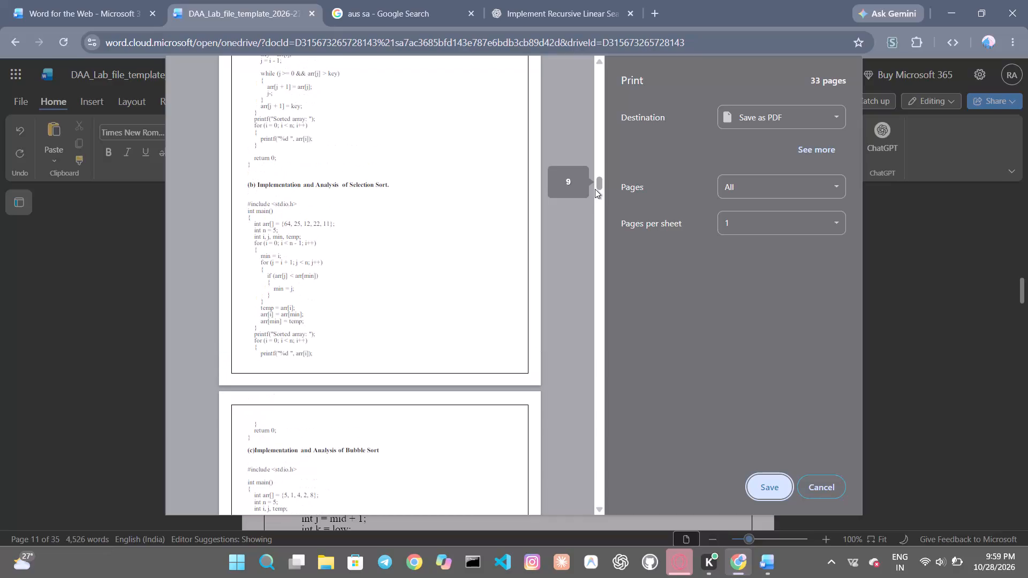
{"action": "left_click_drag", "start_coordinate": [595, 189], "coordinate": [595, 185]}
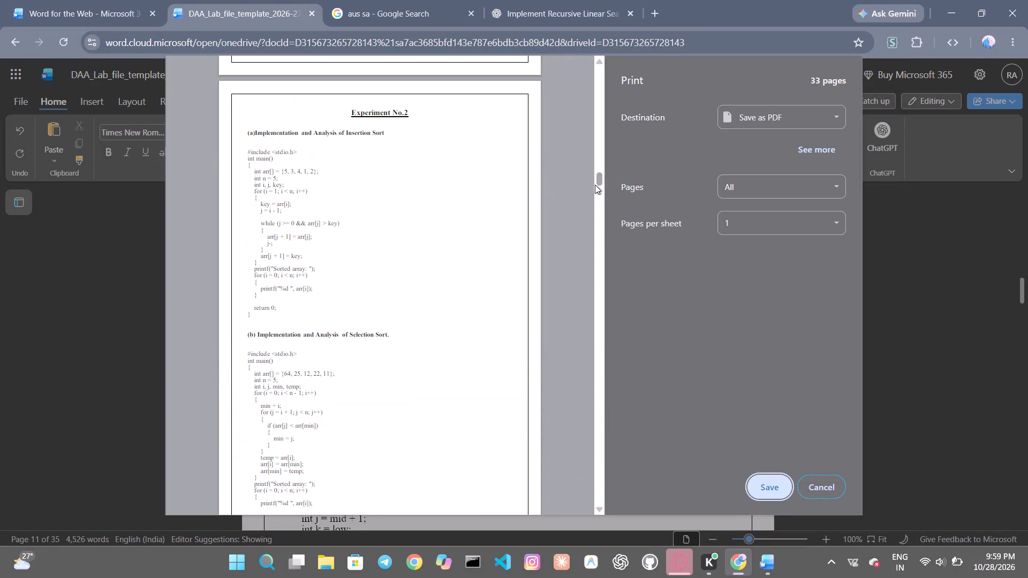
{"action": "left_click_drag", "start_coordinate": [595, 185], "coordinate": [595, 181]}
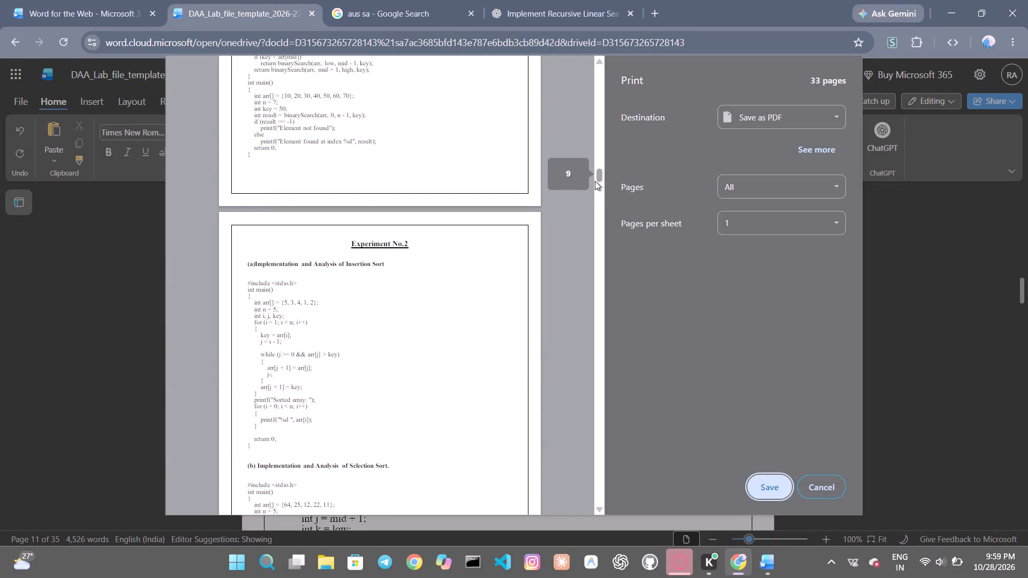
{"action": "left_click_drag", "start_coordinate": [595, 181], "coordinate": [595, 178]}
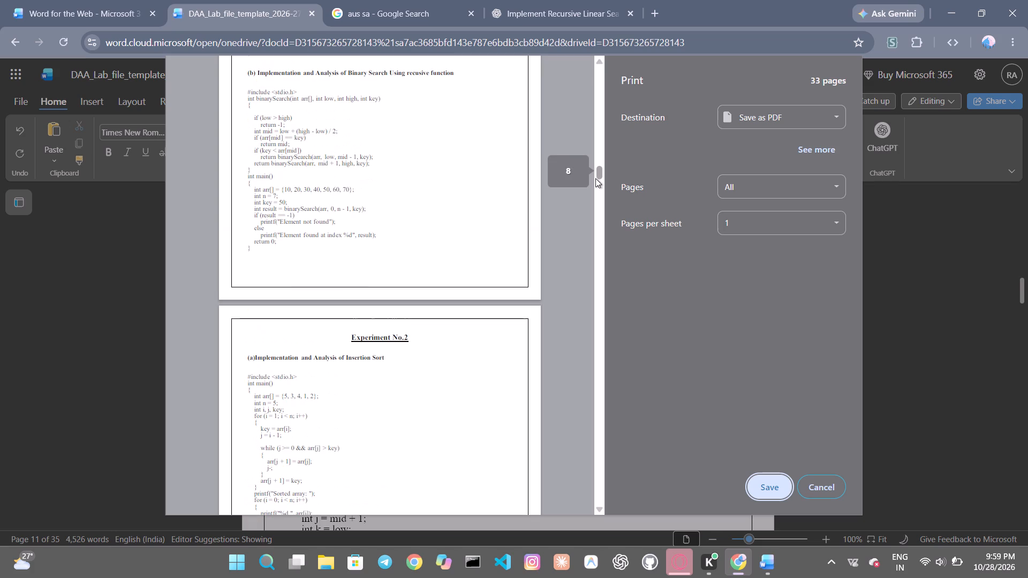
{"action": "left_click_drag", "start_coordinate": [595, 178], "coordinate": [595, 173]}
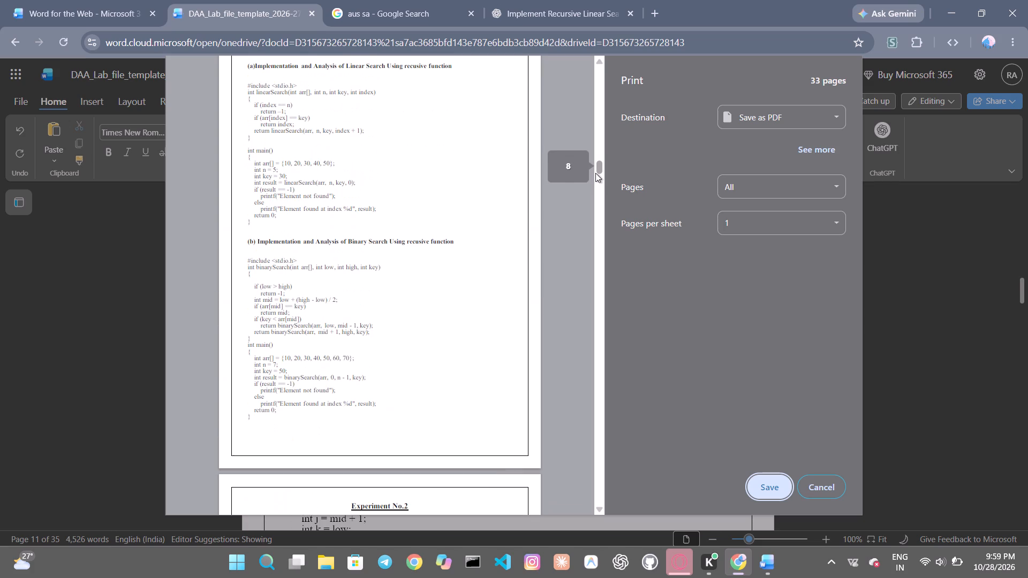
{"action": "left_click_drag", "start_coordinate": [595, 173], "coordinate": [589, 184]}
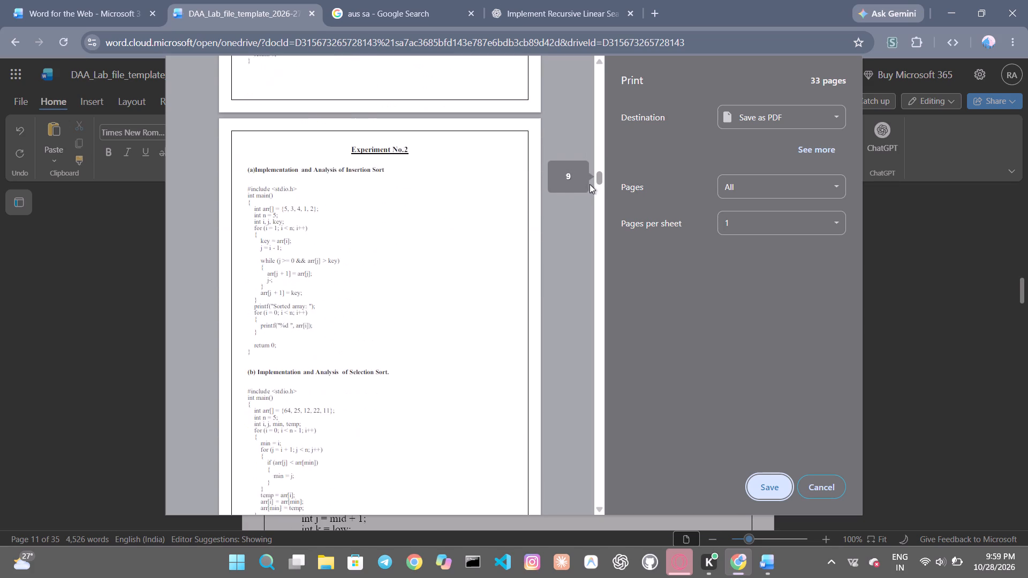
{"action": "left_click_drag", "start_coordinate": [589, 184], "coordinate": [588, 203]}
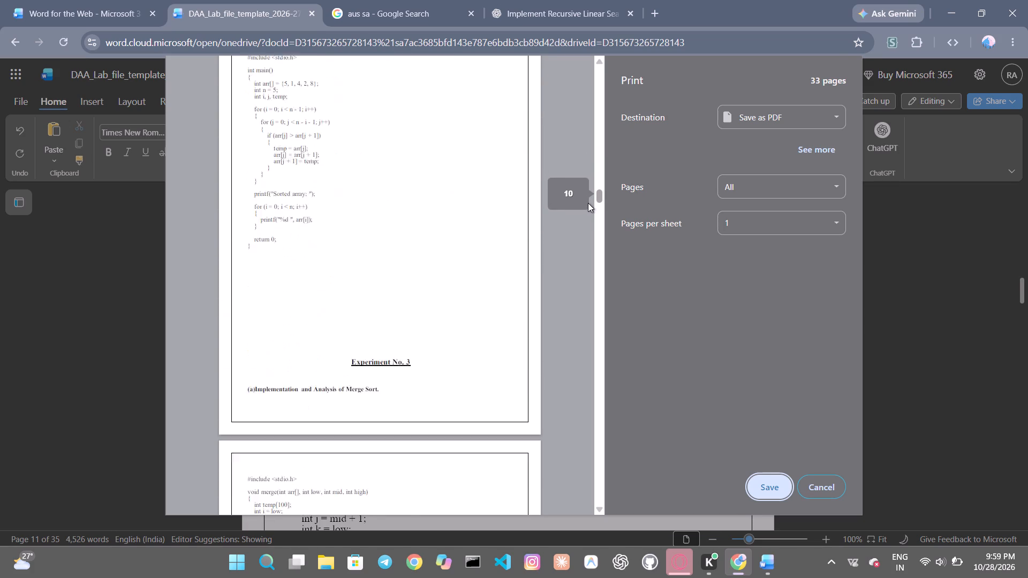
{"action": "left_click_drag", "start_coordinate": [588, 203], "coordinate": [587, 209]}
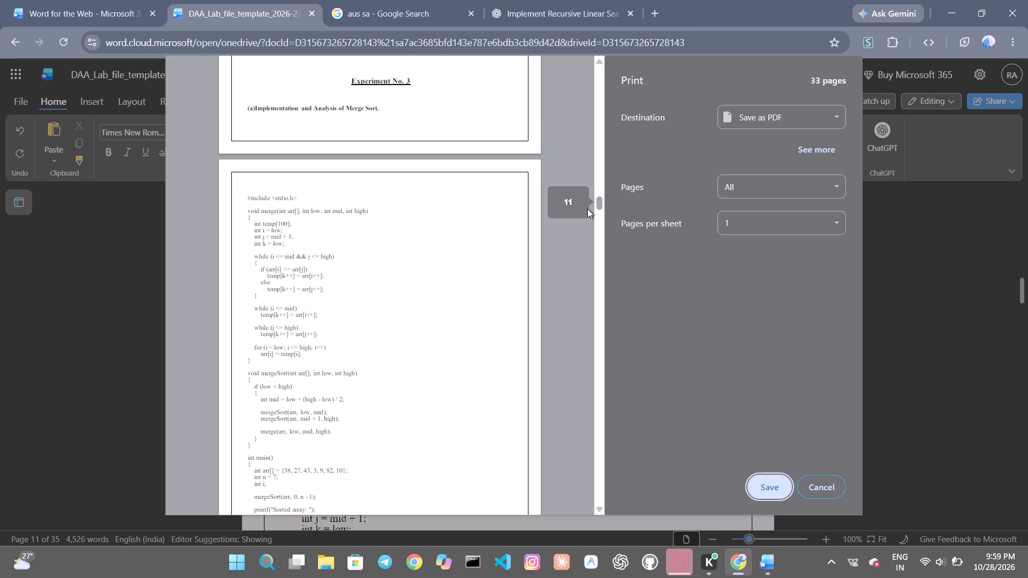
{"action": "left_click_drag", "start_coordinate": [587, 209], "coordinate": [587, 219]}
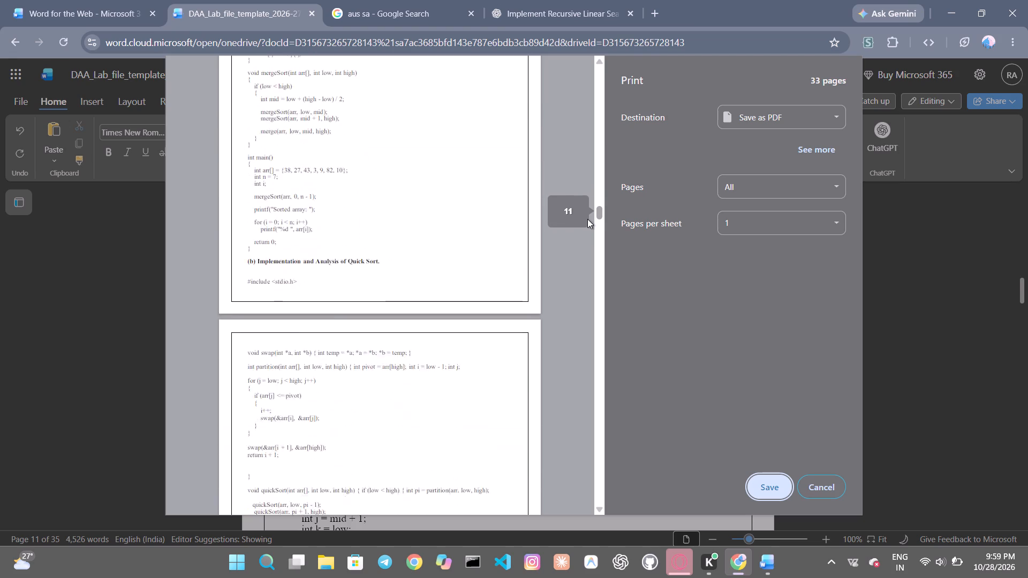
{"action": "left_click_drag", "start_coordinate": [587, 219], "coordinate": [591, 223]}
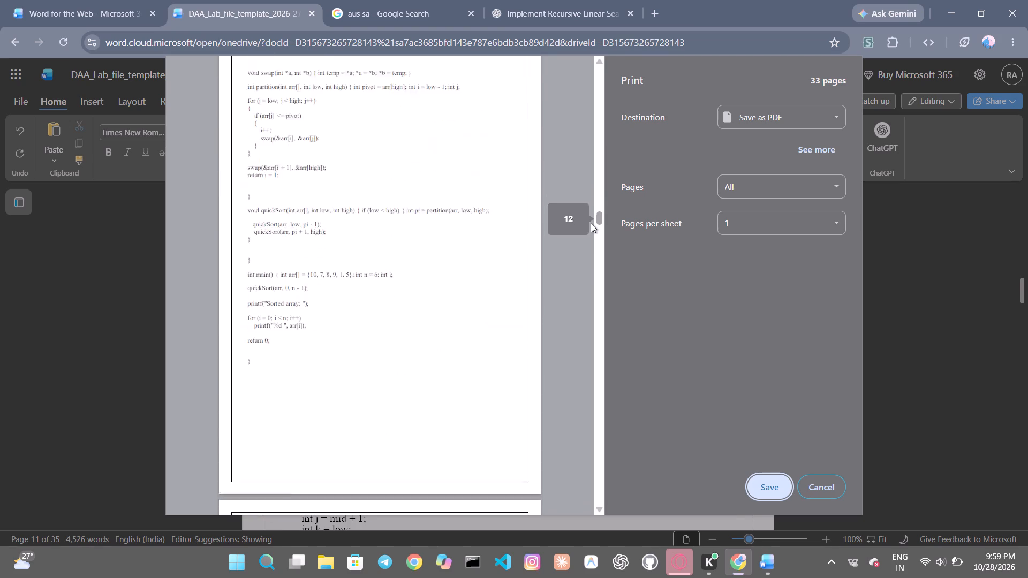
{"action": "left_click_drag", "start_coordinate": [591, 223], "coordinate": [592, 214]}
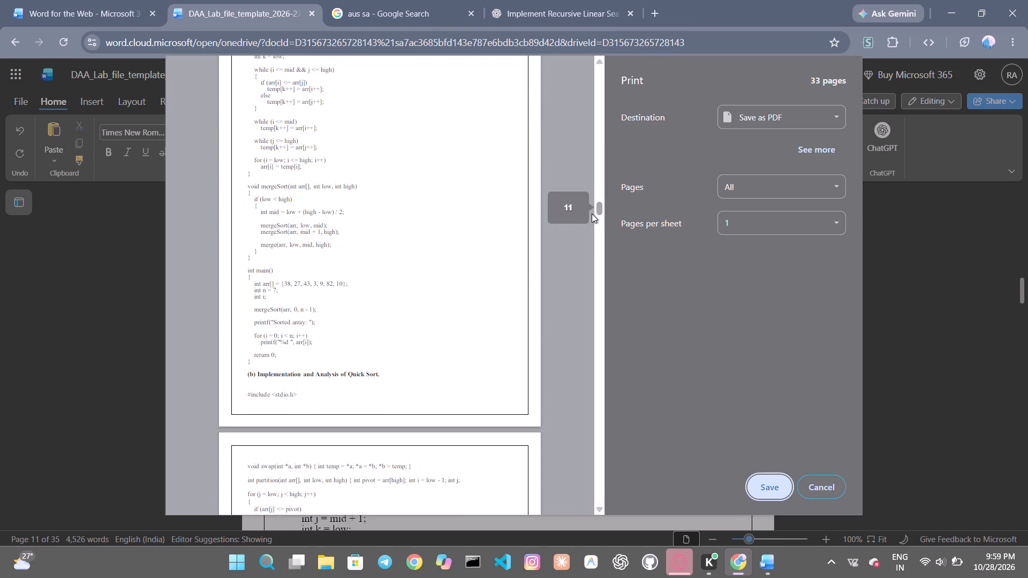
{"action": "left_click_drag", "start_coordinate": [592, 214], "coordinate": [589, 210]}
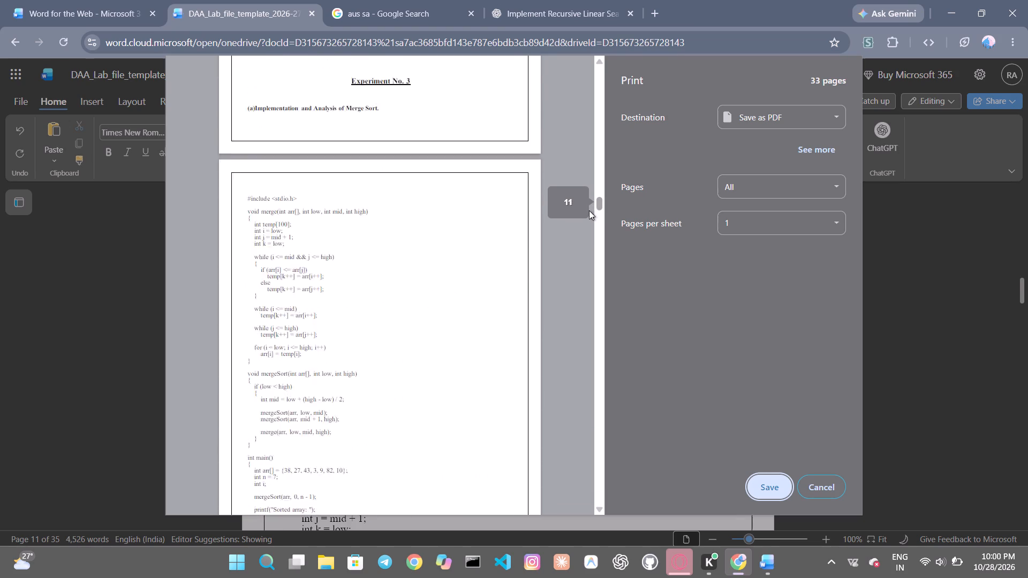
{"action": "left_click_drag", "start_coordinate": [589, 210], "coordinate": [589, 219]}
{"action": "left_click", "coordinate": [829, 496]}
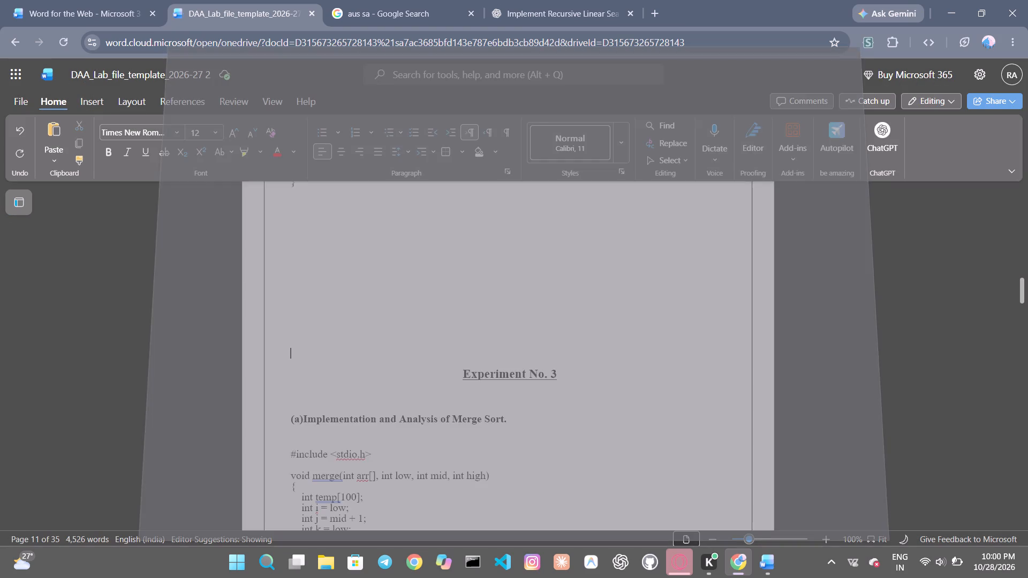
Insert two more blank lines above the "Experiment No. 3" heading.
{"action": "key", "text": "Return"}
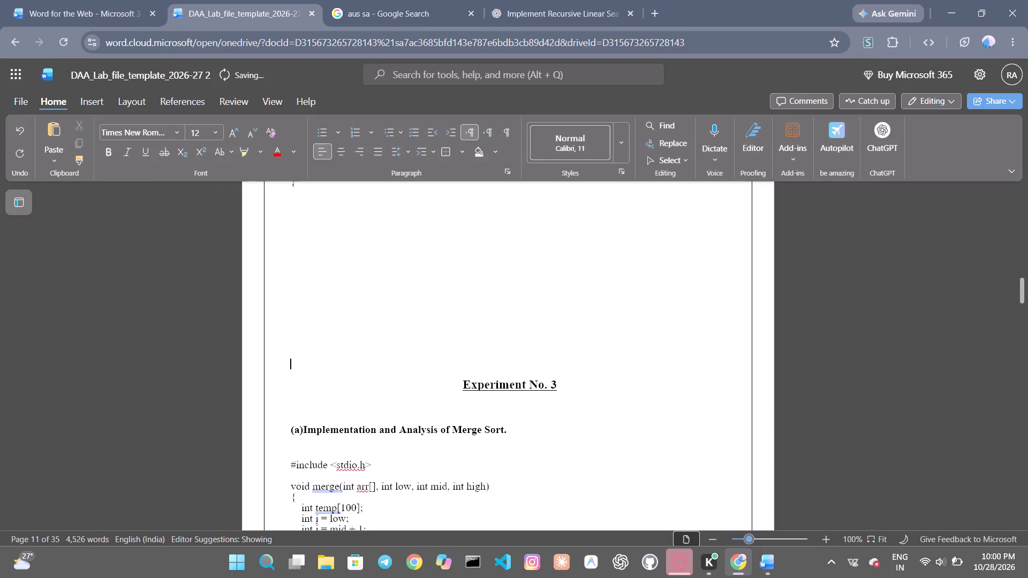
{"action": "key", "text": "Return"}
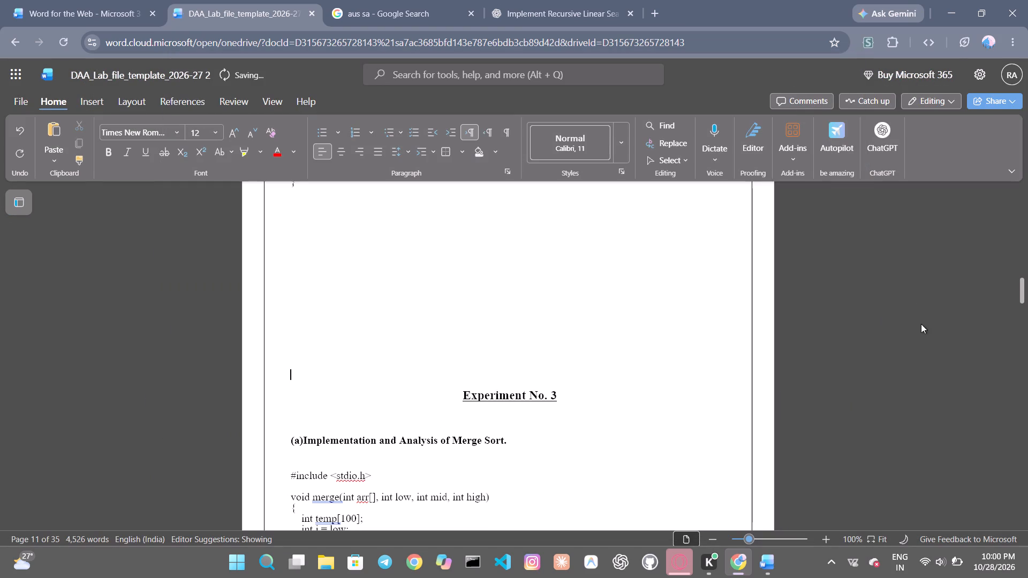
Delete the blank lines below the #include line and above the first while loop in the Merge Sort code.
{"action": "left_click", "coordinate": [1023, 286]}
{"action": "left_click", "coordinate": [1023, 287]}
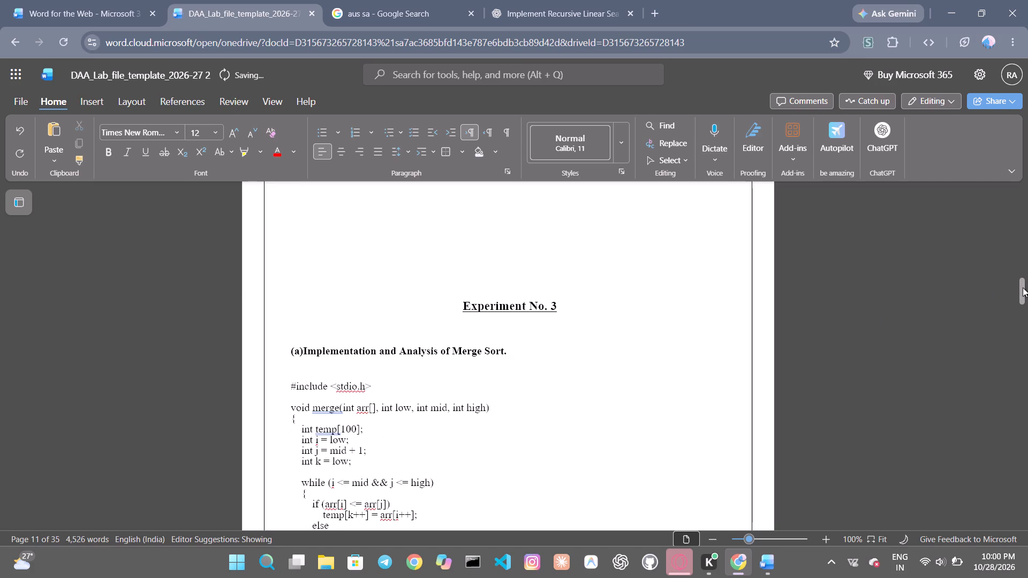
{"action": "left_click", "coordinate": [297, 395]}
{"action": "key", "text": "BackSpace"}
{"action": "key", "text": "BackSpace"}
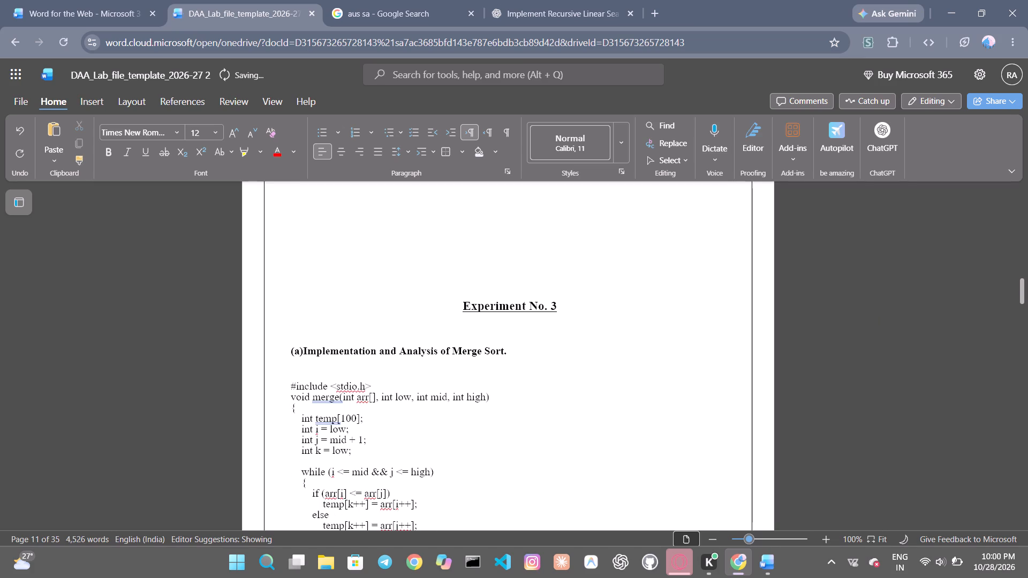
{"action": "key", "text": "Down"}
{"action": "key", "text": "Down"}
{"action": "key", "text": "Down"}
{"action": "key", "text": "Down"}
{"action": "key", "text": "Down"}
{"action": "key", "text": "Down"}
{"action": "key", "text": "Down"}
{"action": "key", "text": "BackSpace"}
Delete the blank lines above the "while (i <= mid)" loop, the "while (j <= high)" loop and the for loop in the merge function.
{"action": "key", "text": "Down"}
{"action": "key", "text": "Down"}
{"action": "key", "text": "Down"}
{"action": "key", "text": "Down"}
{"action": "key", "text": "Down"}
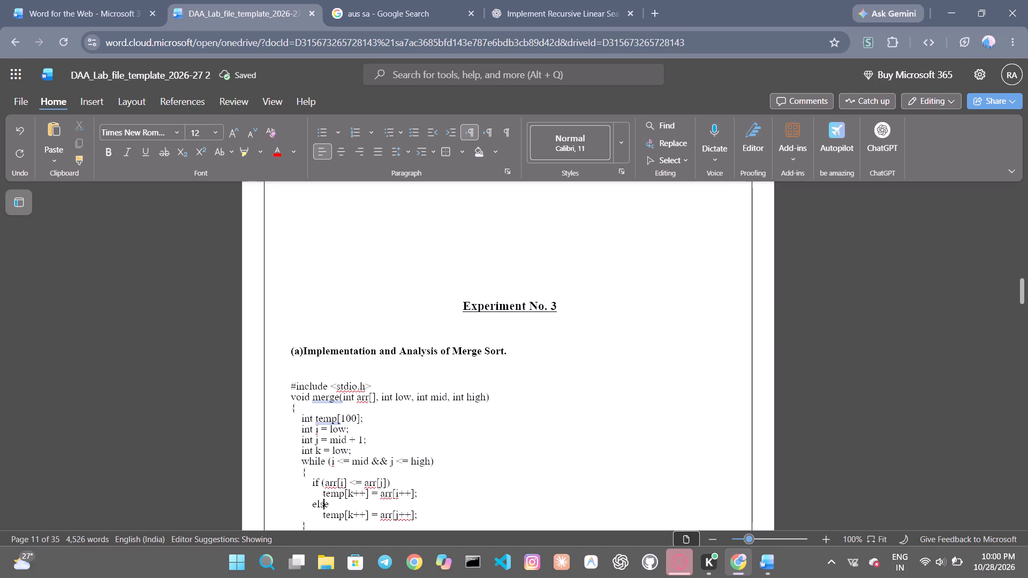
{"action": "key", "text": "Down"}
{"action": "key", "text": "Down"}
{"action": "key", "text": "Down"}
{"action": "key", "text": "BackSpace"}
{"action": "key", "text": "Down"}
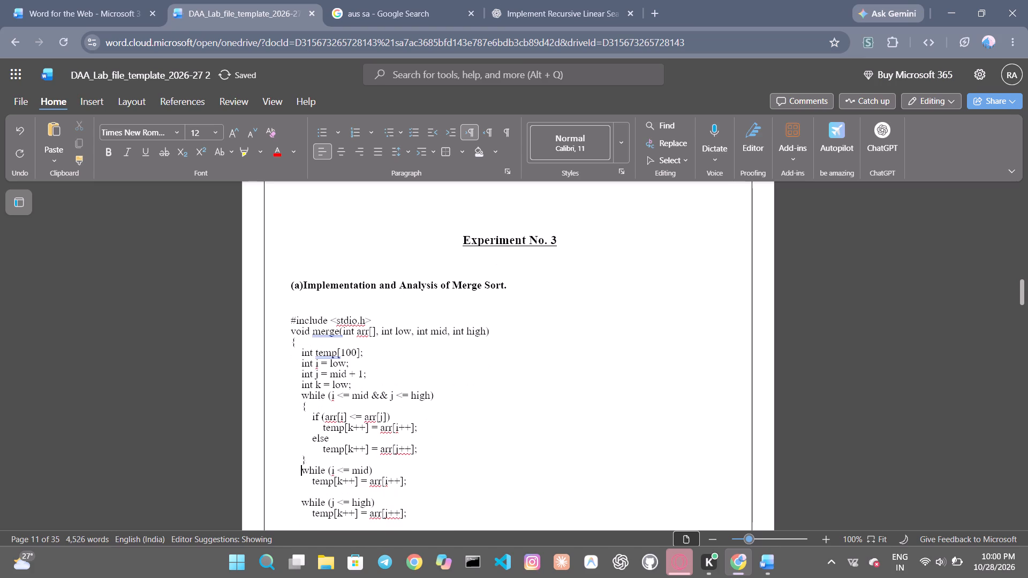
{"action": "key", "text": "Down"}
{"action": "key", "text": "Down"}
{"action": "key", "text": "BackSpace"}
{"action": "key", "text": "Down"}
{"action": "key", "text": "Down"}
{"action": "key", "text": "Down"}
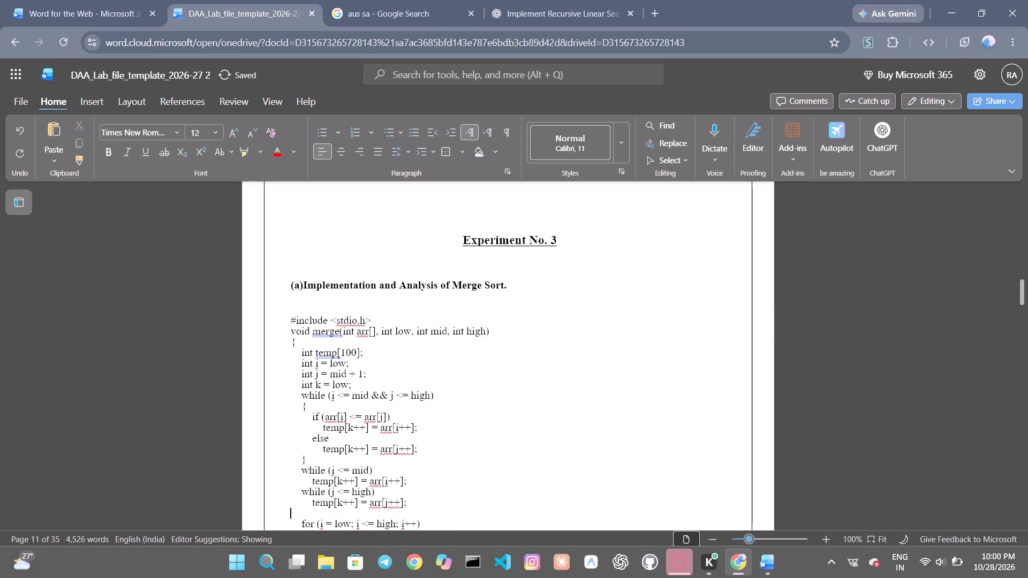
{"action": "key", "text": "BackSpace"}
Delete the blank line between the end of the merge function and the mergeSort function.
{"action": "key", "text": "Down"}
{"action": "key", "text": "Down"}
{"action": "key", "text": "Down"}
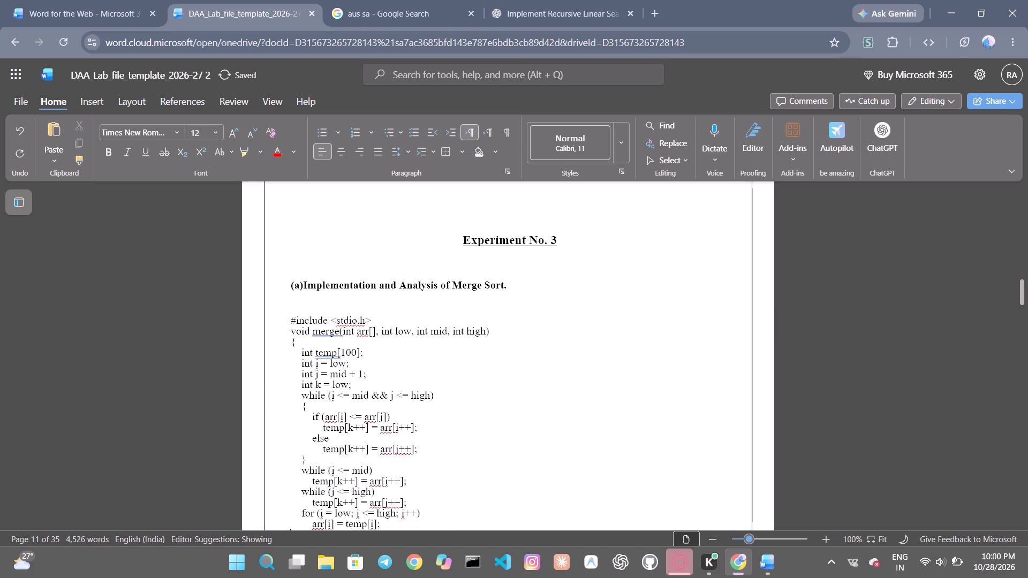
{"action": "key", "text": "Down"}
{"action": "key", "text": "BackSpace"}
Delete the blank line above the first recursive mergeSort(arr, low, mid) call in the mergeSort function.
{"action": "key", "text": "Down"}
{"action": "key", "text": "Down"}
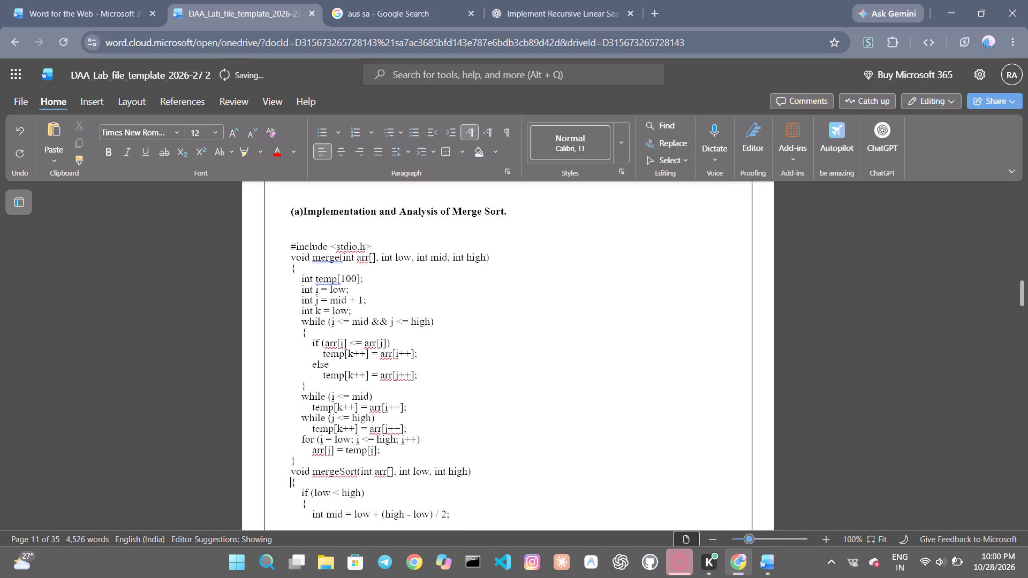
{"action": "key", "text": "Down"}
{"action": "key", "text": "Down"}
{"action": "key", "text": "Down"}
{"action": "key", "text": "Down"}
{"action": "key", "text": "Down"}
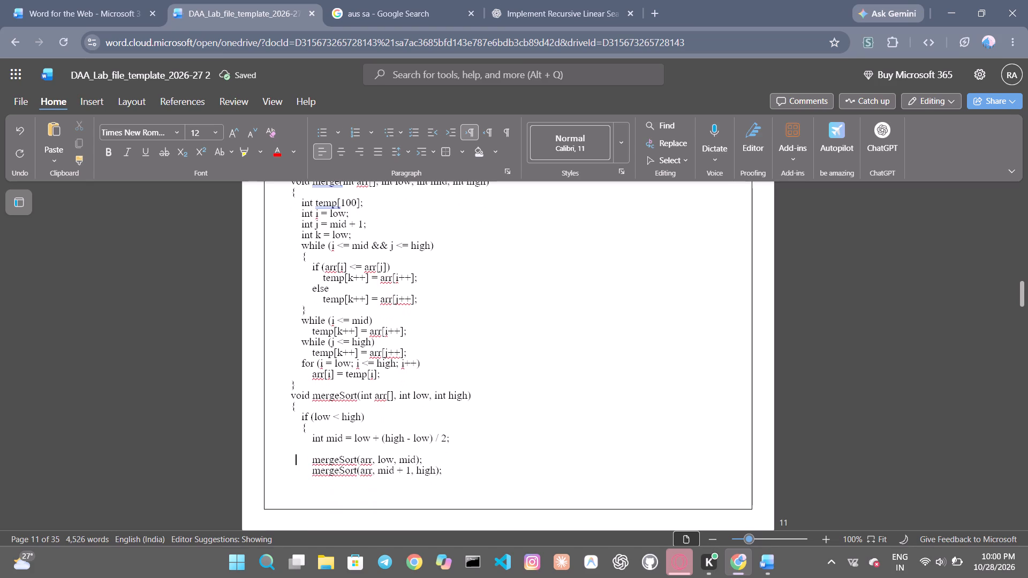
{"action": "key", "text": "Up"}
{"action": "key", "text": "BackSpace"}
Delete the blank lines above the mergeSort call and the "Sorted array" printf in the Merge Sort program's main function.
{"action": "key", "text": "Down"}
{"action": "key", "text": "Down"}
{"action": "key", "text": "Down"}
{"action": "key", "text": "Down"}
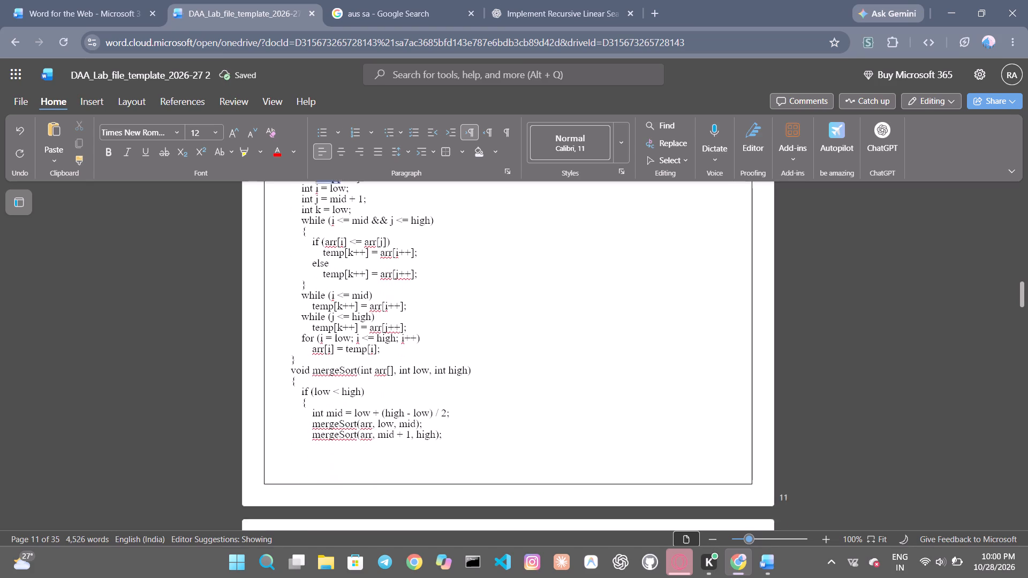
{"action": "key", "text": "Down"}
{"action": "key", "text": "Down"}
{"action": "key", "text": "Down"}
{"action": "key", "text": "Down"}
{"action": "key", "text": "Down"}
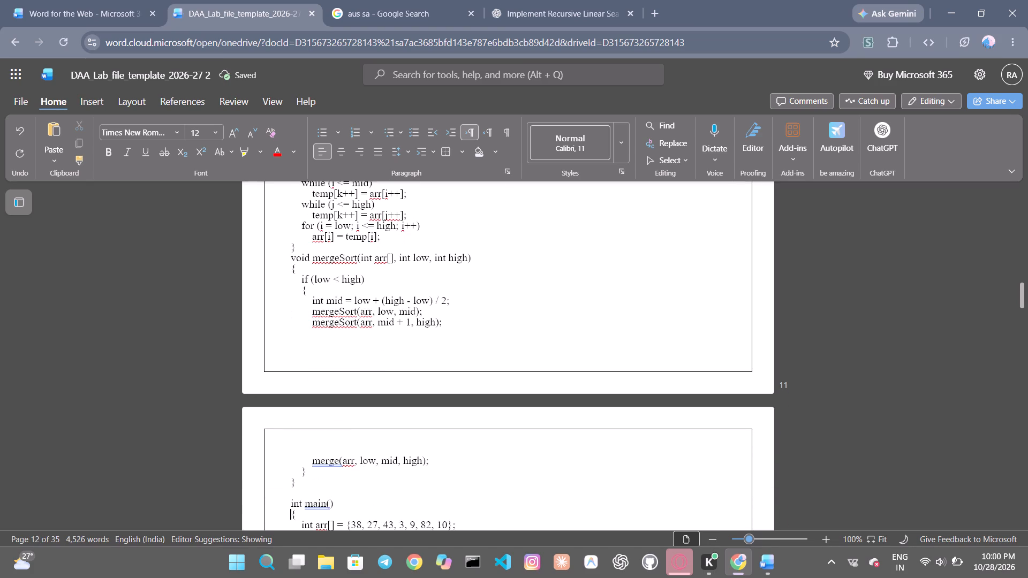
{"action": "key", "text": "Down"}
{"action": "key", "text": "Down"}
{"action": "key", "text": "Down"}
{"action": "key", "text": "Down"}
{"action": "key", "text": "BackSpace"}
{"action": "key", "text": "Down"}
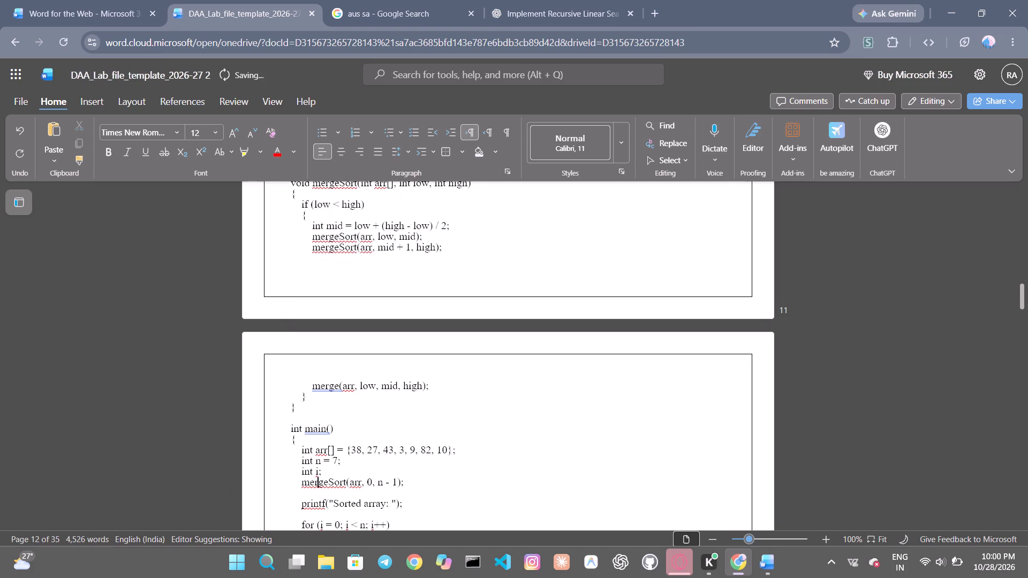
{"action": "key", "text": "Down"}
{"action": "key", "text": "BackSpace"}
Delete the blank lines above the for loop and above "return 0;" in the Merge Sort program's main function.
{"action": "key", "text": "Down"}
{"action": "key", "text": "Down"}
{"action": "key", "text": "Down"}
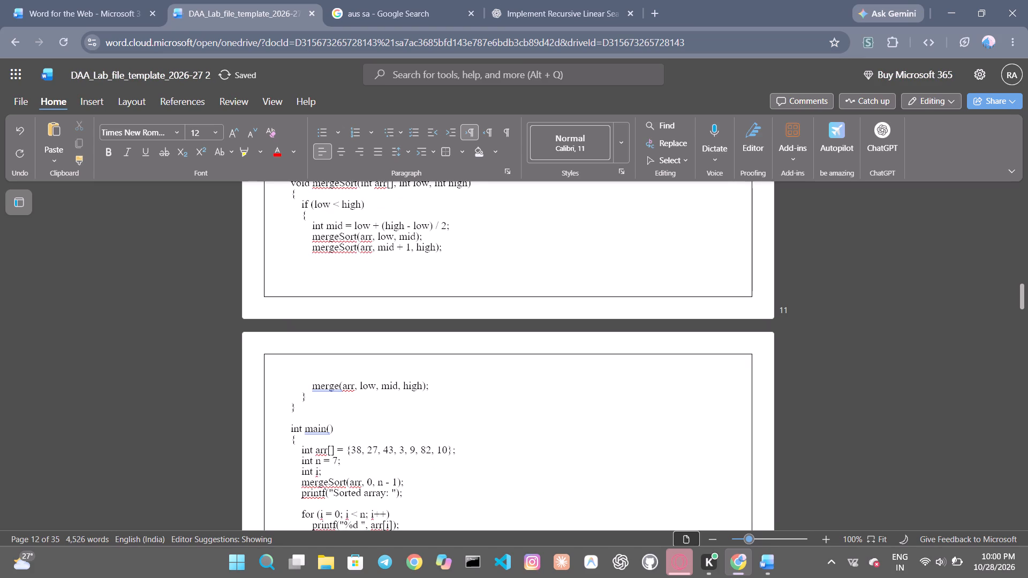
{"action": "key", "text": "Up"}
{"action": "key", "text": "BackSpace"}
{"action": "key", "text": "Down"}
{"action": "key", "text": "Down"}
{"action": "key", "text": "Down"}
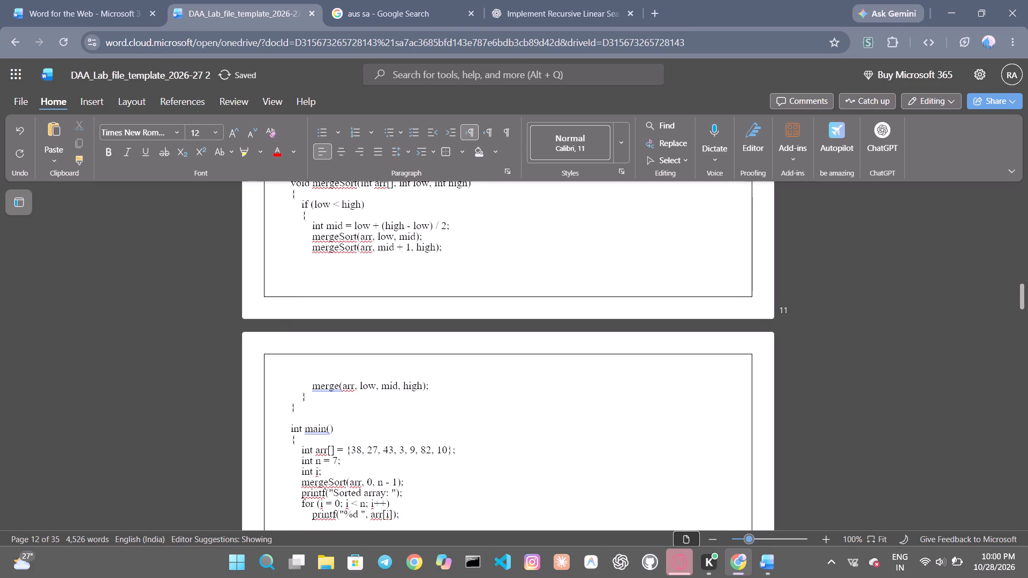
{"action": "key", "text": "Up"}
{"action": "key", "text": "Down"}
{"action": "key", "text": "BackSpace"}
{"action": "key", "text": "Down"}
{"action": "key", "text": "Down"}
{"action": "key", "text": "Down"}
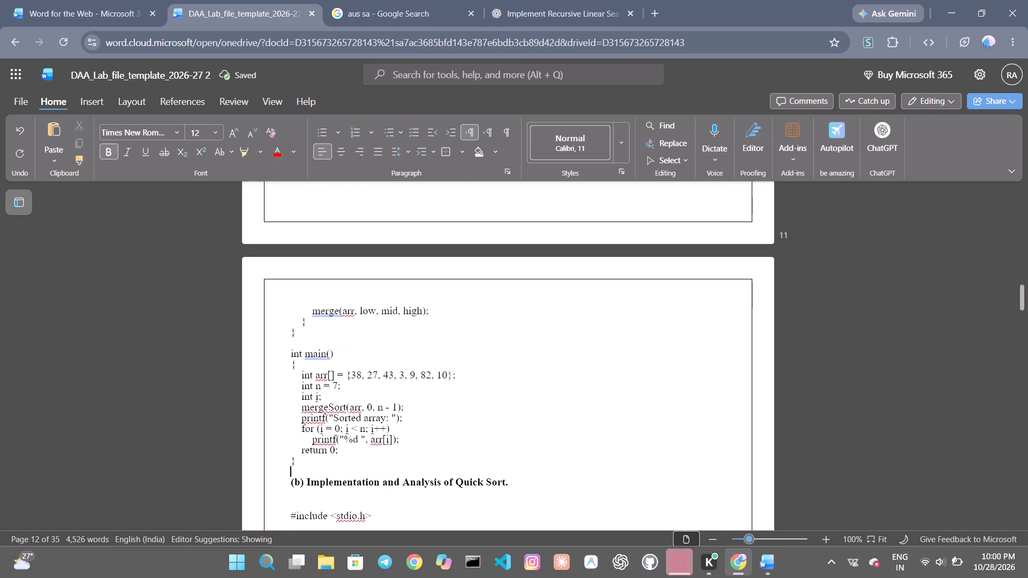
Check the page breaks from Experiment No. 2 to Experiment No. 4 in the print preview, then close it without saving.
{"action": "left_click", "coordinate": [16, 99]}
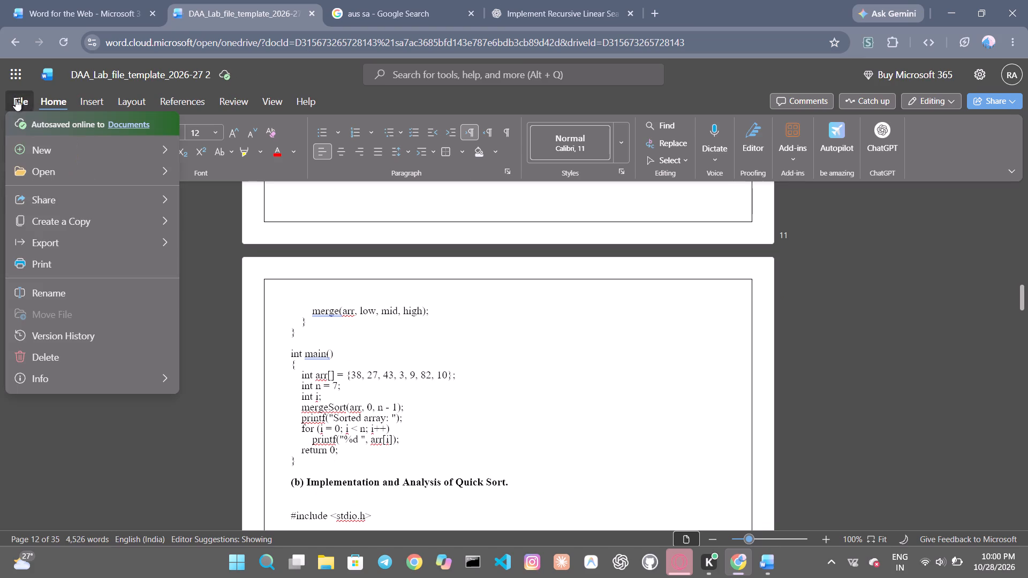
{"action": "left_click", "coordinate": [59, 270]}
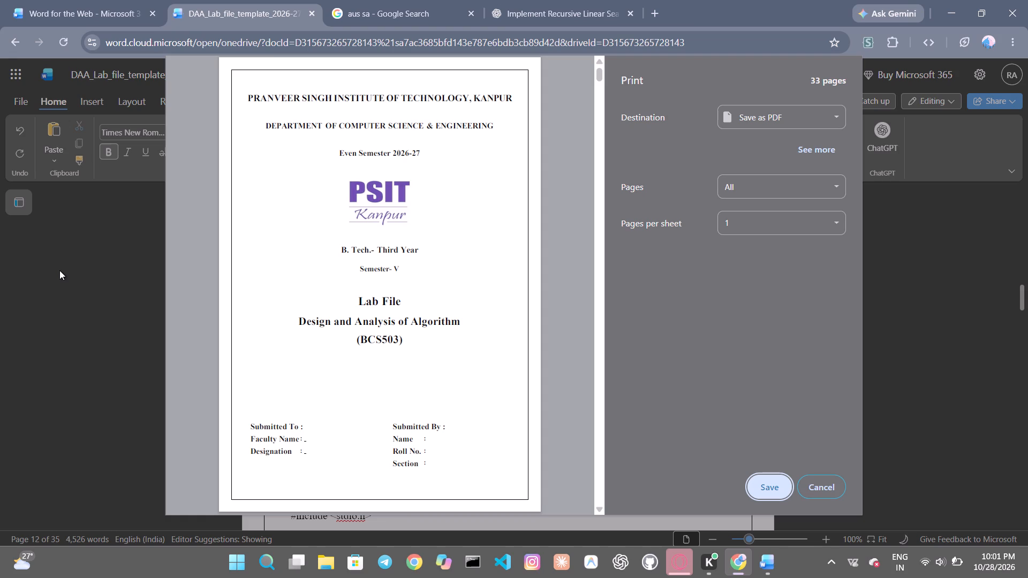
{"action": "left_click_drag", "start_coordinate": [603, 77], "coordinate": [600, 90]}
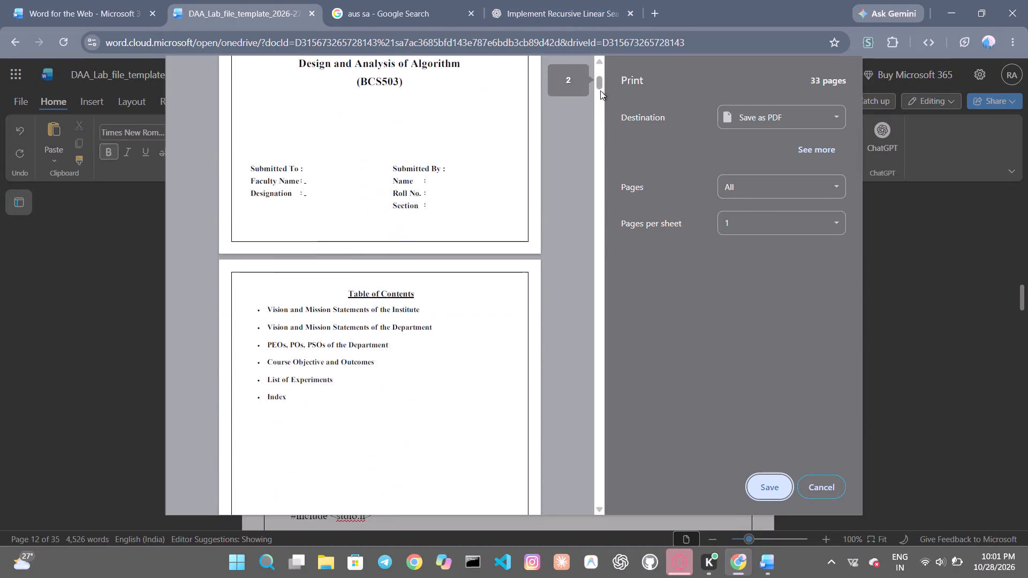
{"action": "left_click_drag", "start_coordinate": [600, 90], "coordinate": [600, 173]}
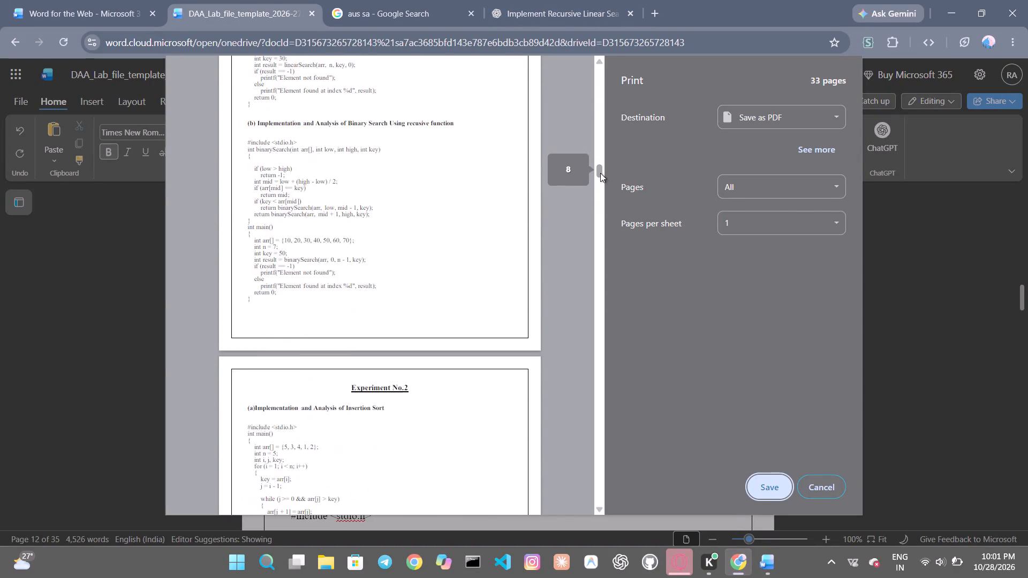
{"action": "left_click_drag", "start_coordinate": [600, 173], "coordinate": [601, 203]}
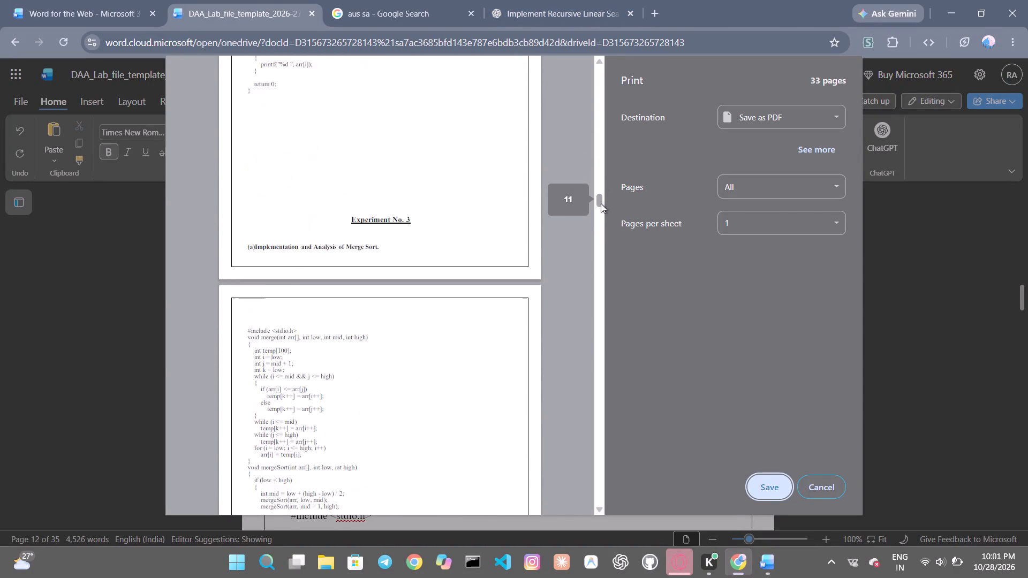
{"action": "left_click_drag", "start_coordinate": [601, 203], "coordinate": [601, 209]}
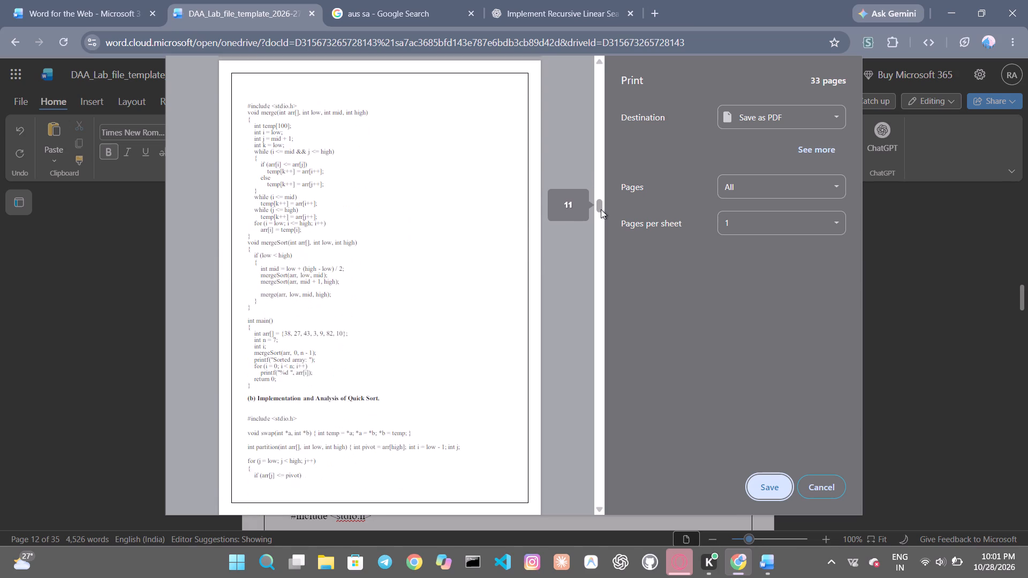
{"action": "left_click_drag", "start_coordinate": [601, 209], "coordinate": [602, 197]}
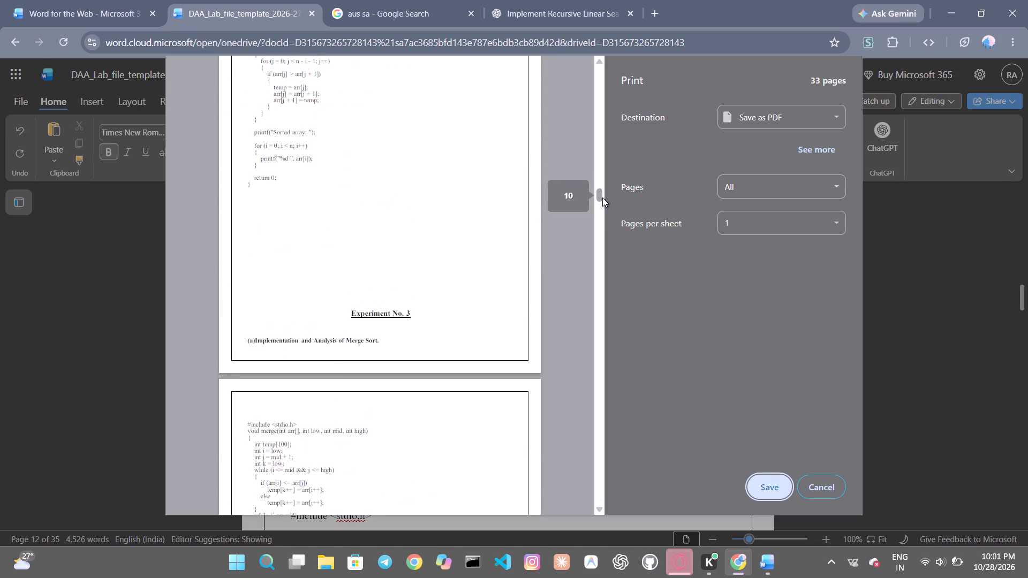
{"action": "left_click_drag", "start_coordinate": [602, 197], "coordinate": [601, 207]}
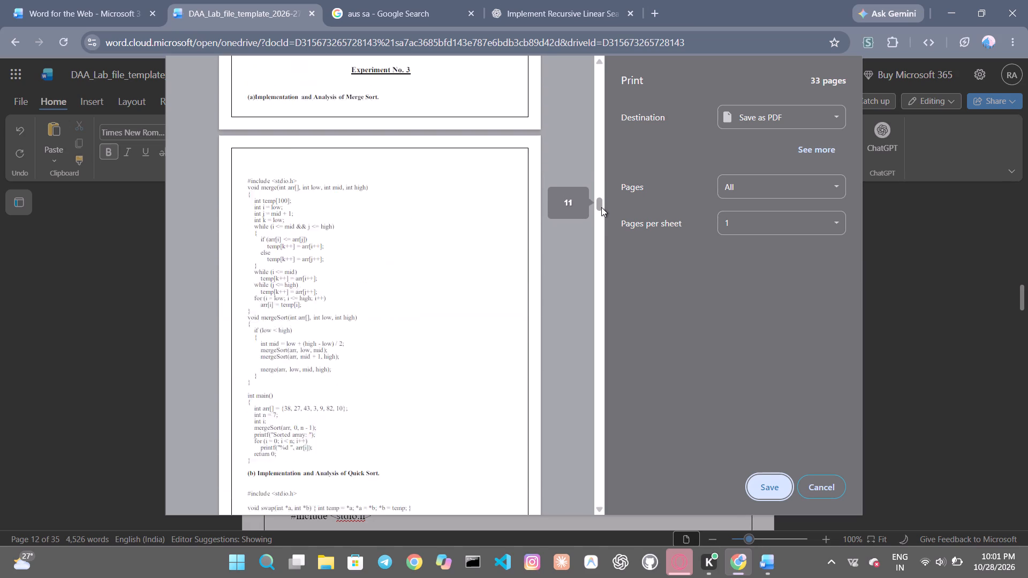
{"action": "left_click_drag", "start_coordinate": [601, 207], "coordinate": [601, 222]}
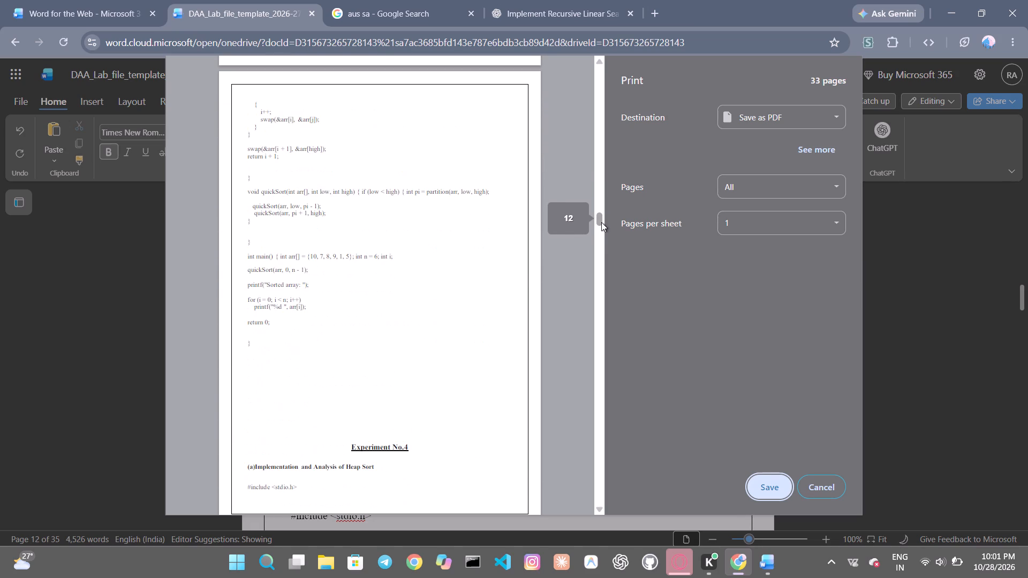
{"action": "left_click_drag", "start_coordinate": [601, 222], "coordinate": [601, 224]}
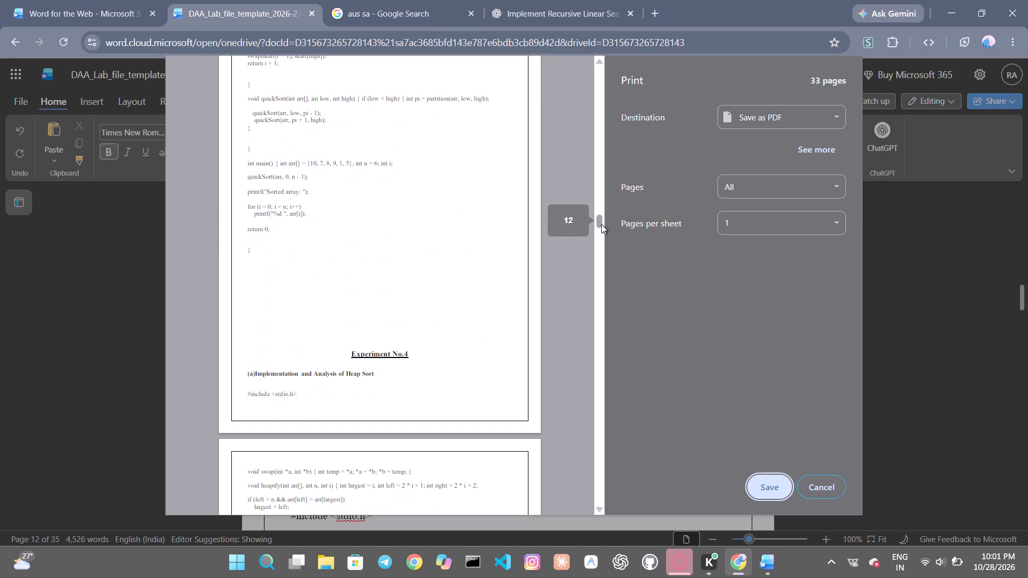
{"action": "left_click", "coordinate": [601, 224]}
{"action": "left_click", "coordinate": [831, 486]}
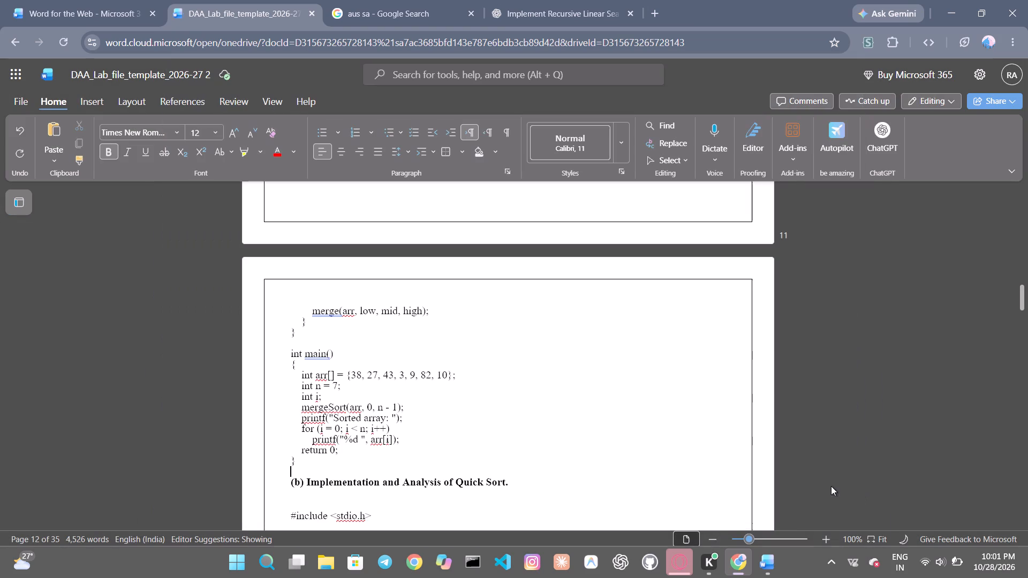
Insert three more blank lines above the "Experiment No. 3" heading.
{"action": "left_click_drag", "start_coordinate": [1019, 293], "coordinate": [1022, 287]}
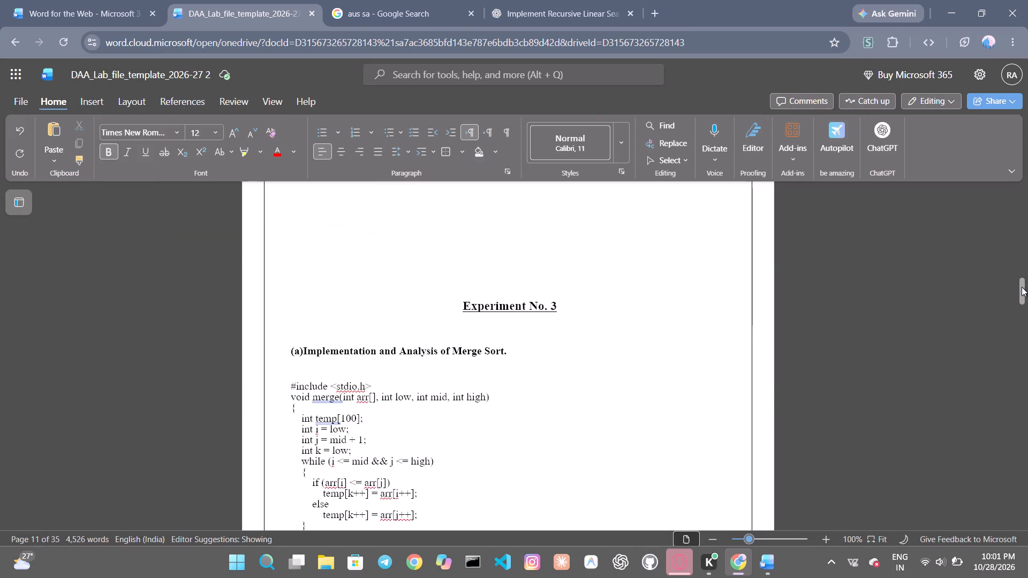
{"action": "left_click_drag", "start_coordinate": [1022, 287], "coordinate": [1022, 285]}
{"action": "left_click", "coordinate": [1022, 285]}
{"action": "left_click", "coordinate": [316, 391]}
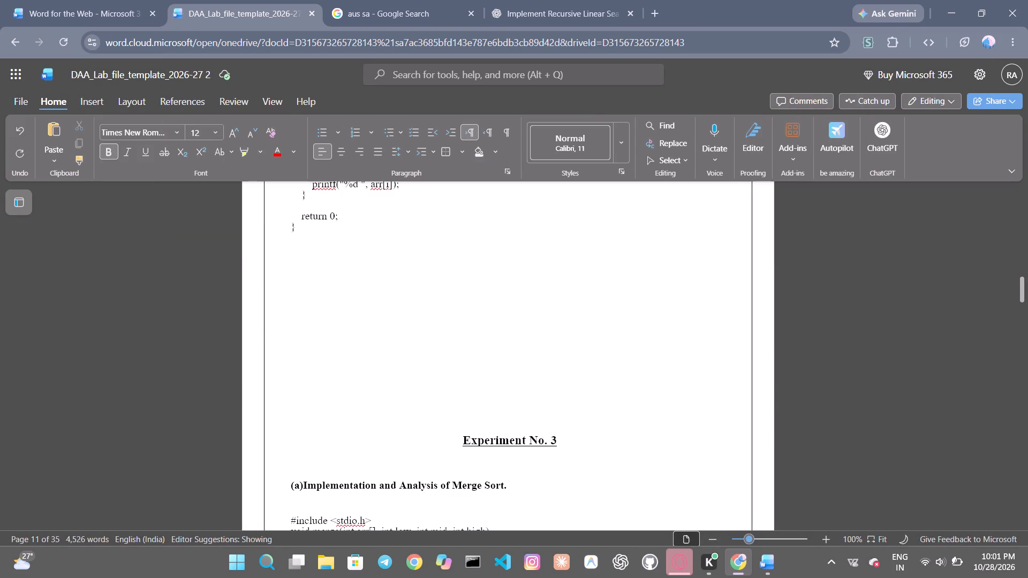
{"action": "key", "text": "Return"}
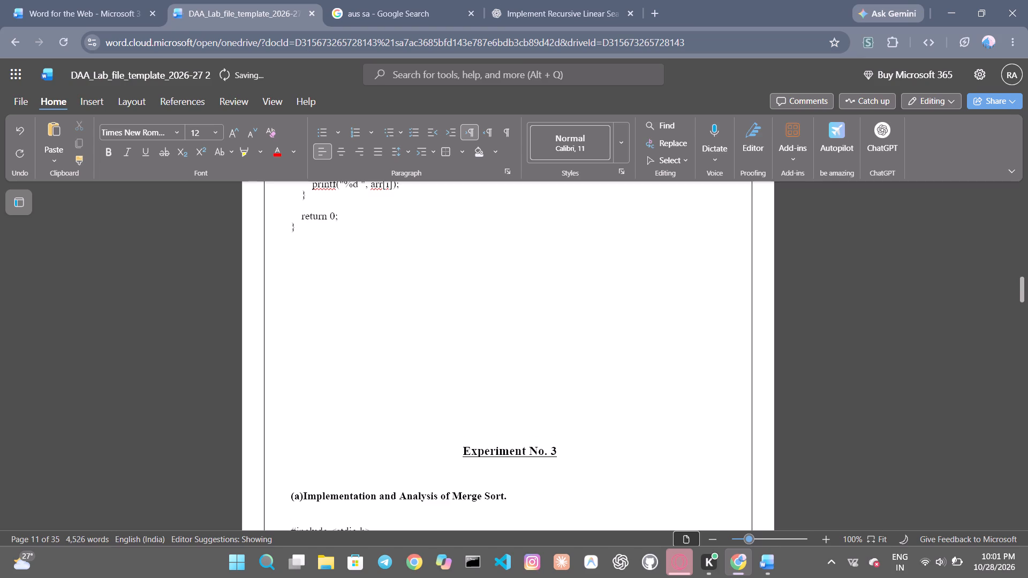
{"action": "key", "text": "Return"}
{"action": "key", "text": "Return"}
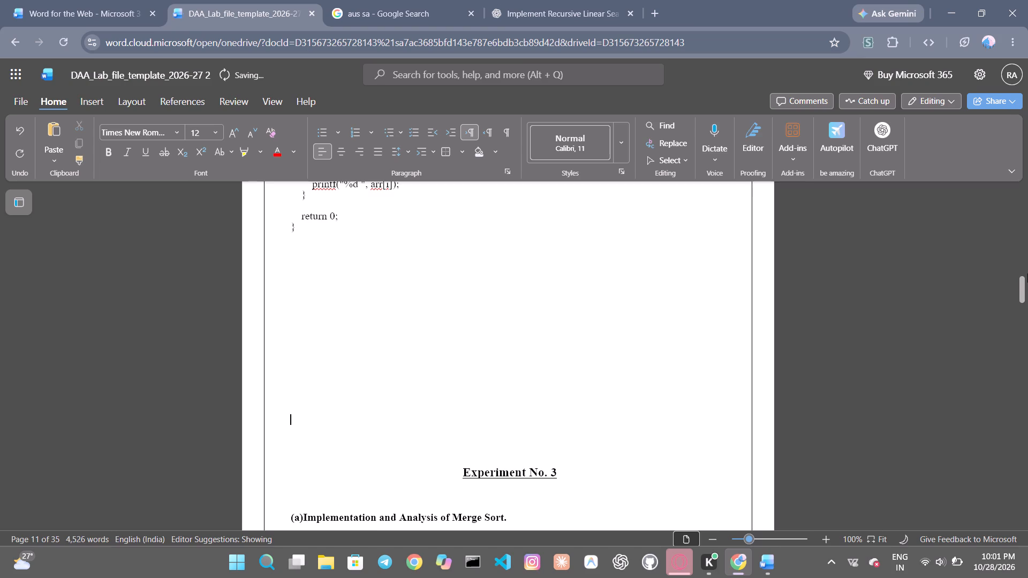
Insert three blank lines above the "Experiment No.4" heading, after the end of the Quick Sort code.
{"action": "left_click", "coordinate": [1022, 292]}
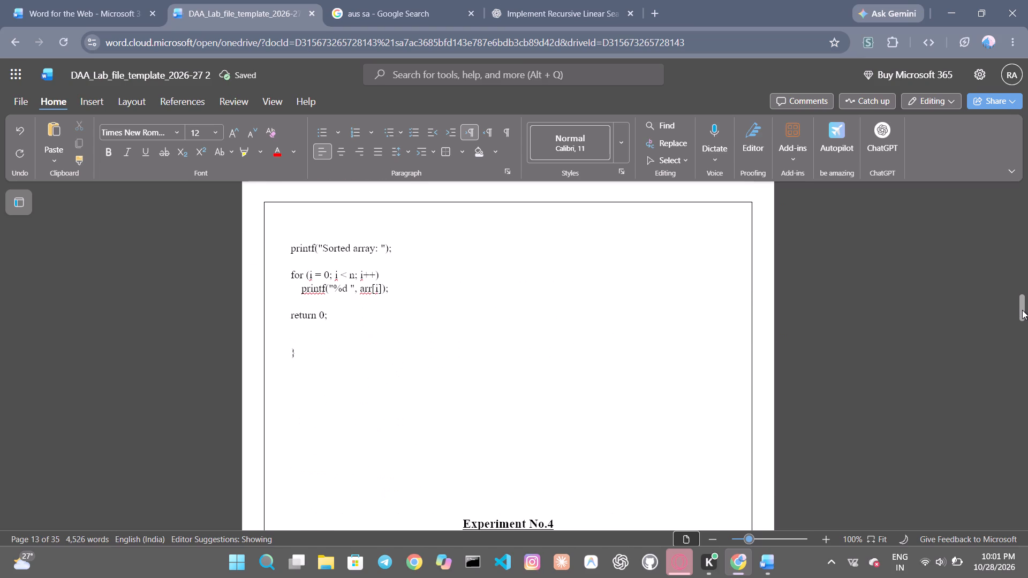
{"action": "left_click_drag", "start_coordinate": [1022, 310], "coordinate": [1022, 303]}
{"action": "left_click", "coordinate": [1022, 303]}
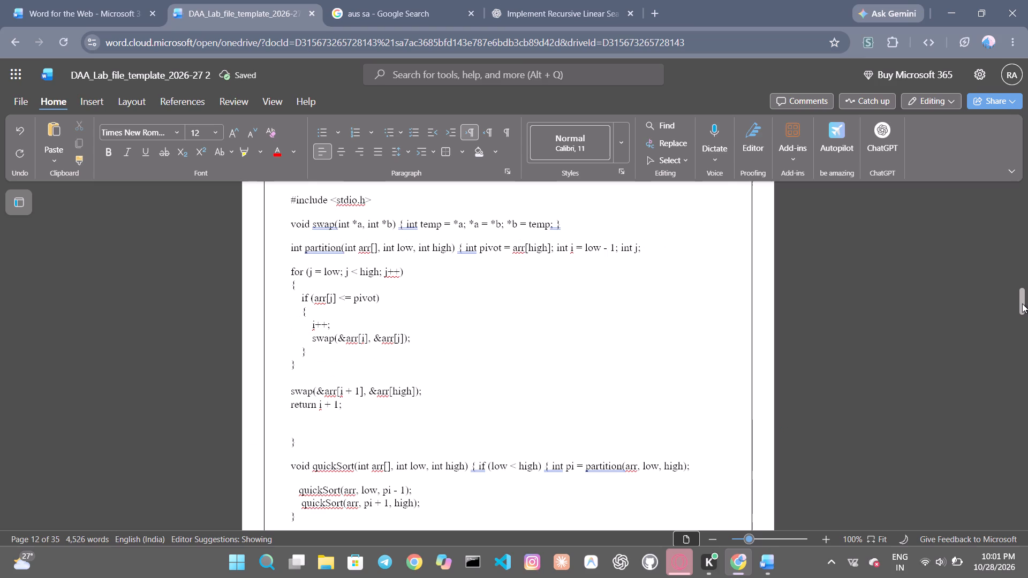
{"action": "left_click_drag", "start_coordinate": [1022, 303], "coordinate": [1022, 310]}
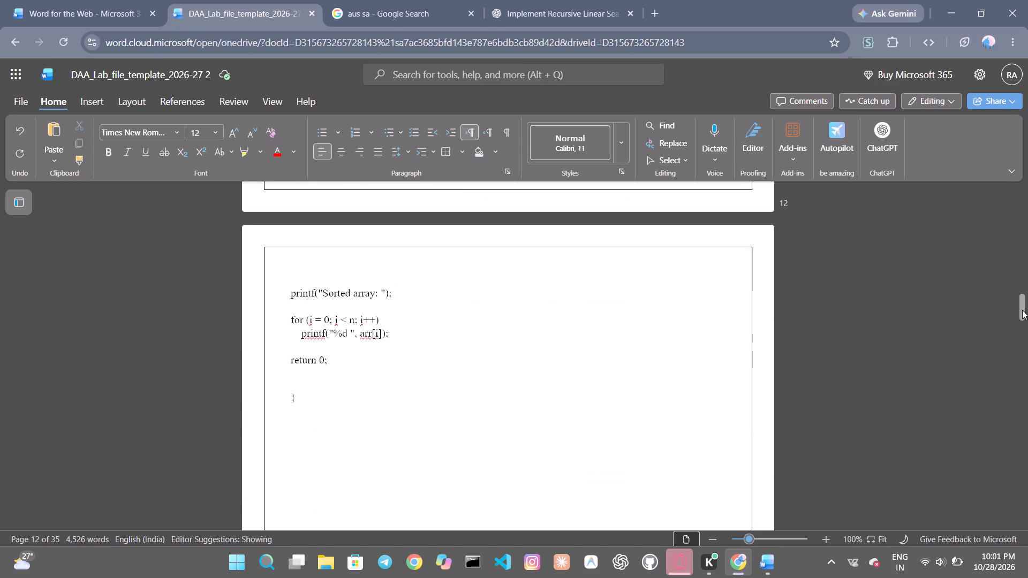
{"action": "left_click_drag", "start_coordinate": [1022, 310], "coordinate": [1022, 311]}
{"action": "left_click", "coordinate": [1022, 311]}
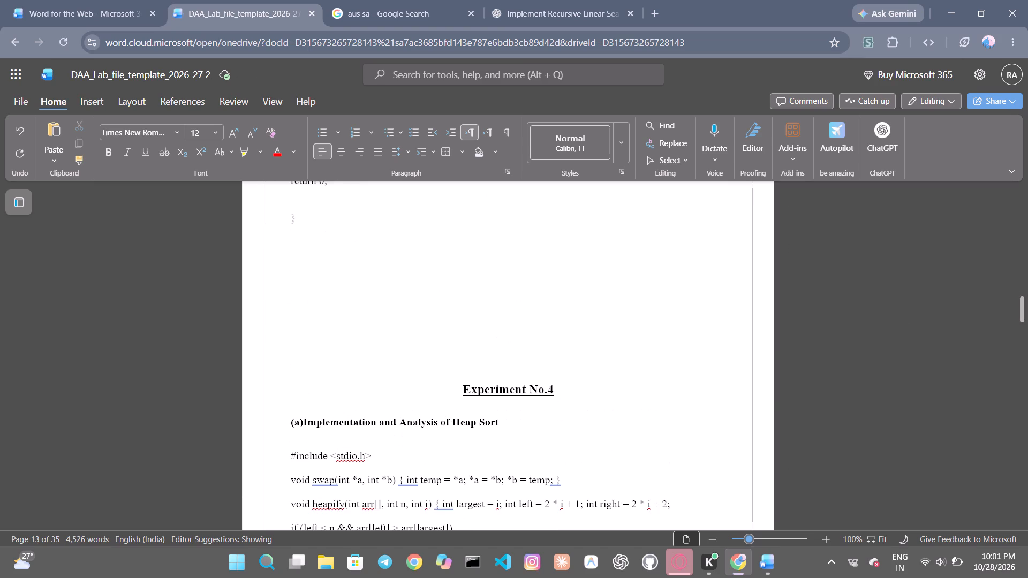
{"action": "left_click", "coordinate": [346, 301]}
{"action": "key", "text": "Return"}
{"action": "key", "text": "Return"}
{"action": "key", "text": "Return"}
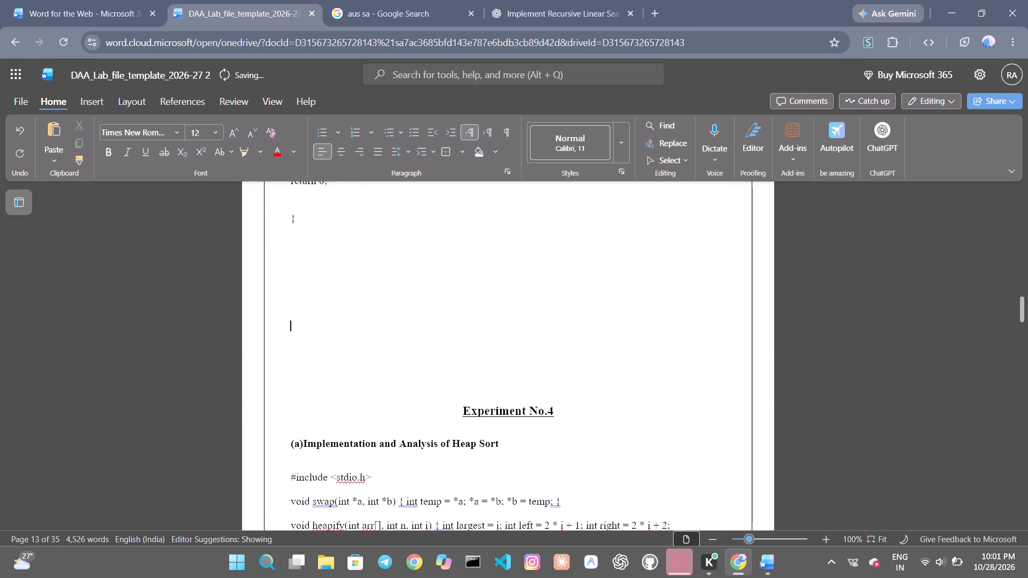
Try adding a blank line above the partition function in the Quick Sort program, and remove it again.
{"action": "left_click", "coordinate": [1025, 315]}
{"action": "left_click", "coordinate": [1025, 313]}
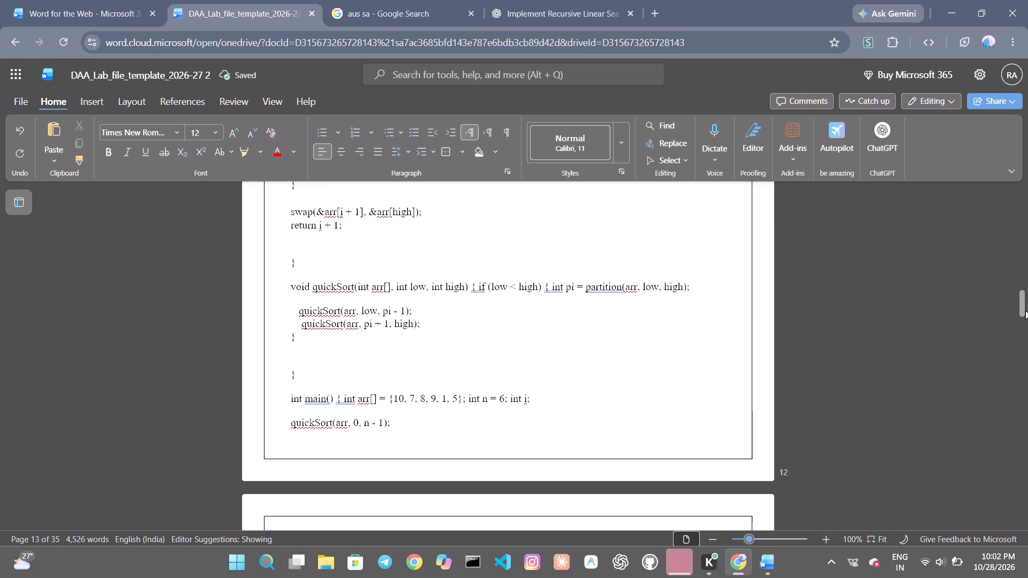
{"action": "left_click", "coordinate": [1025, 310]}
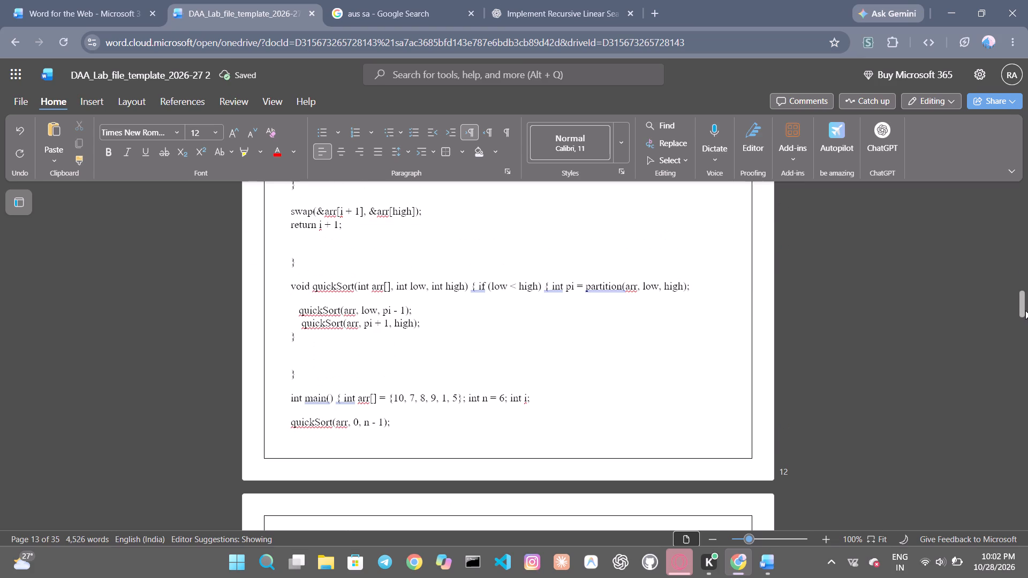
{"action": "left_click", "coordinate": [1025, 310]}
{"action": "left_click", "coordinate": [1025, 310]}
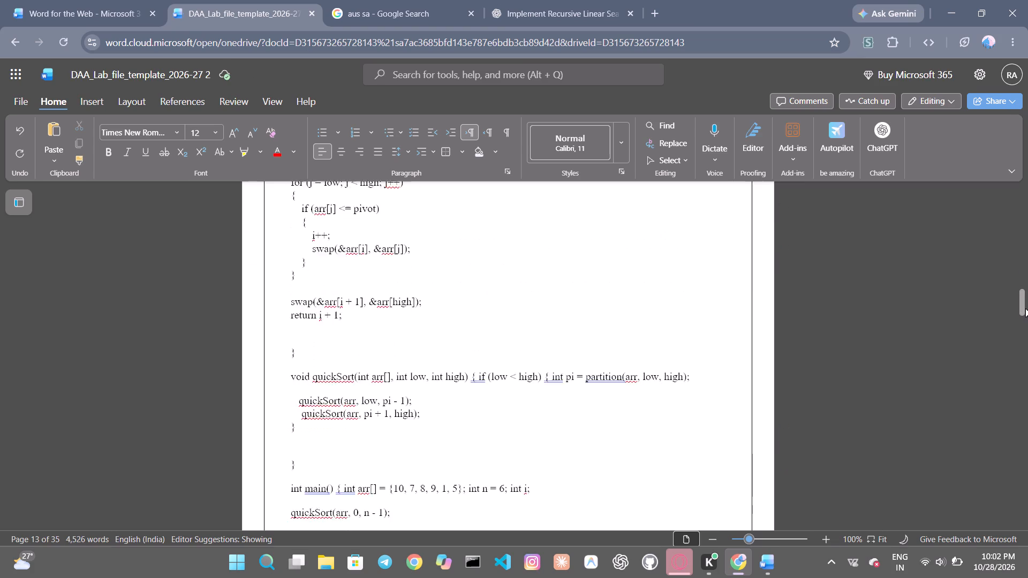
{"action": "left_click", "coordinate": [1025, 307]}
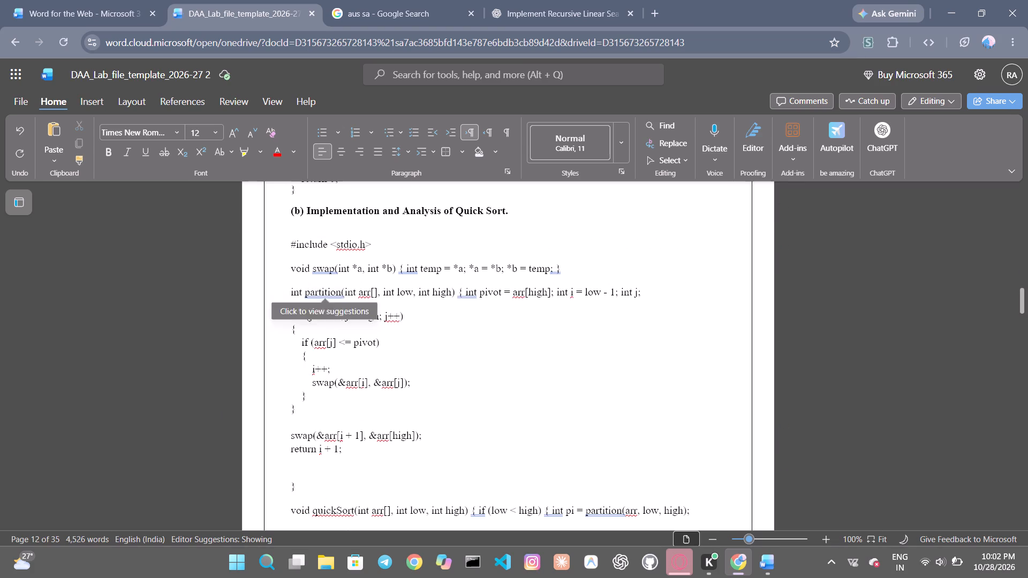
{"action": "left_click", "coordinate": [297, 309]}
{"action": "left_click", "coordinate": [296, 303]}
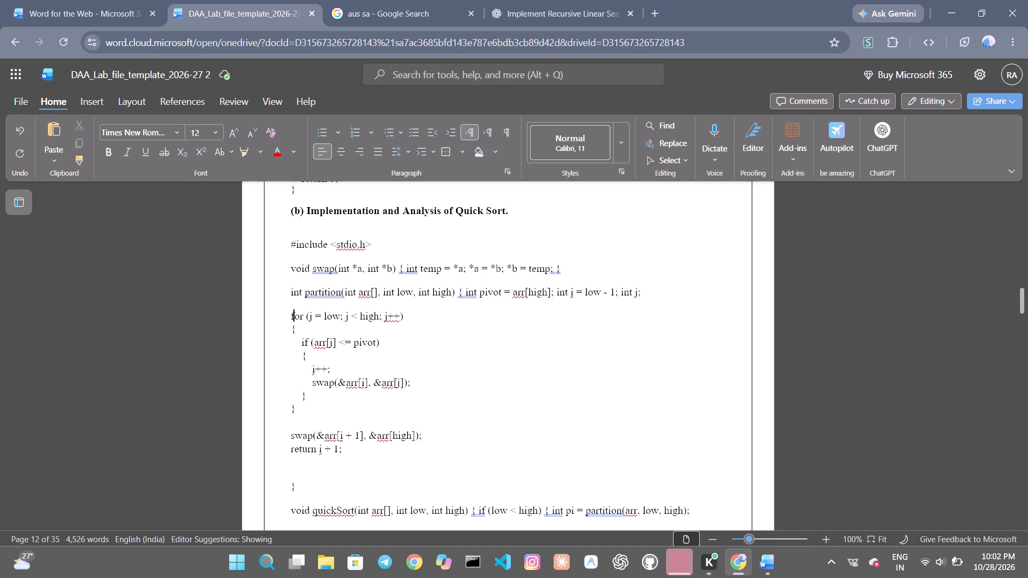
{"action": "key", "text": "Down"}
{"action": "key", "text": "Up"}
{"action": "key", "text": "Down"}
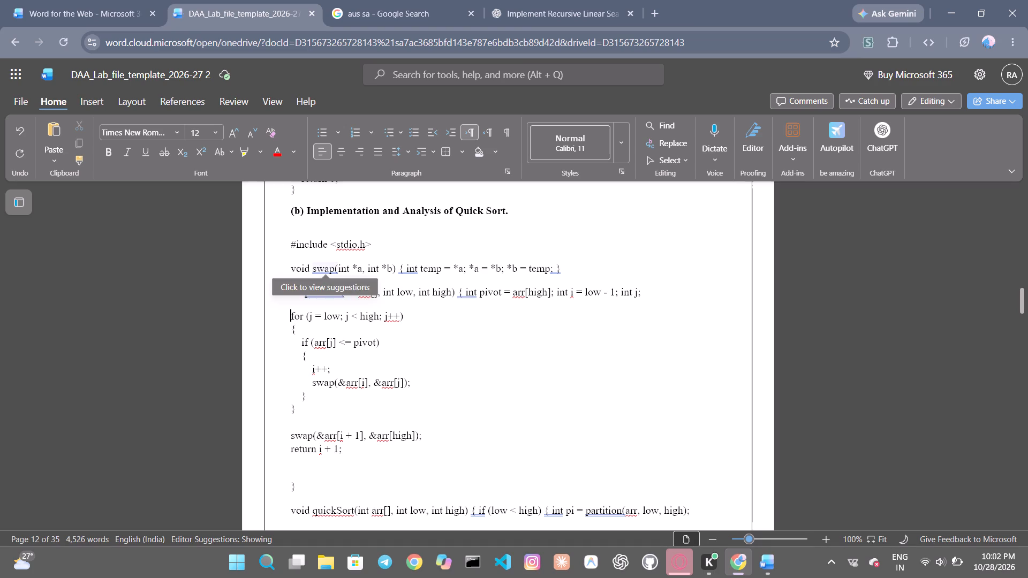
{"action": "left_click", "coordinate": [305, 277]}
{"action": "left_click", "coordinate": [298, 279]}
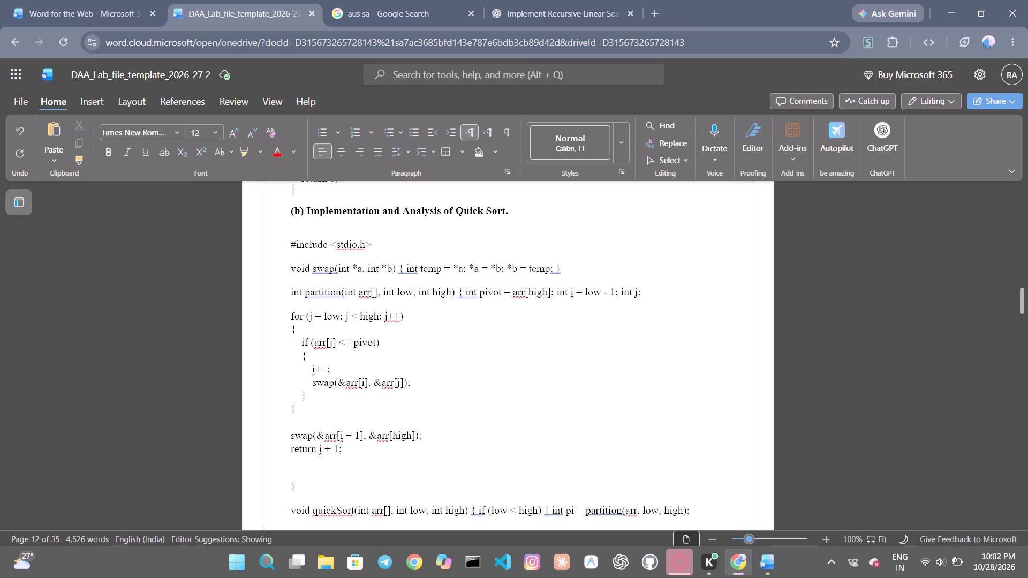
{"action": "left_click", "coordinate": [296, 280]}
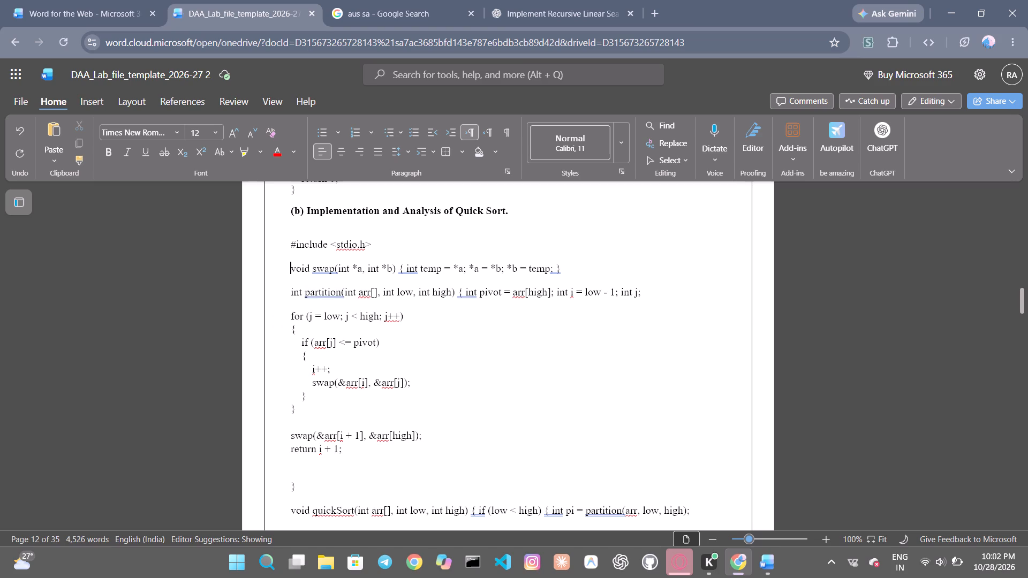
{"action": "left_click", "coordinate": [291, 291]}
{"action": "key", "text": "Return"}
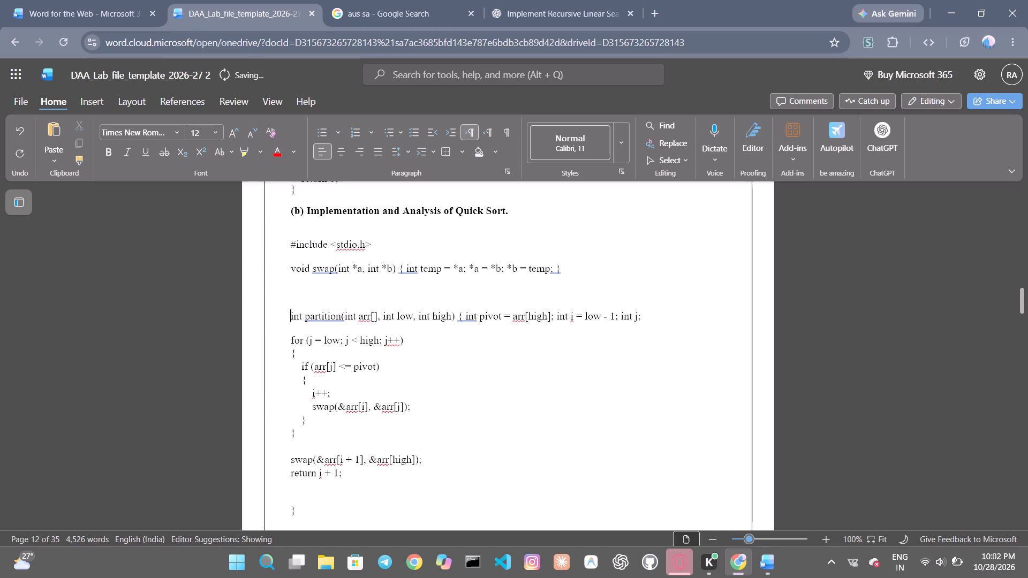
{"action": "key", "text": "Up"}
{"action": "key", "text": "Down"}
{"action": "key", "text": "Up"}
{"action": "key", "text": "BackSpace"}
Delete one blank line below "return i + 1;" at the end of the Quick Sort program's partition function.
{"action": "key", "text": "Up"}
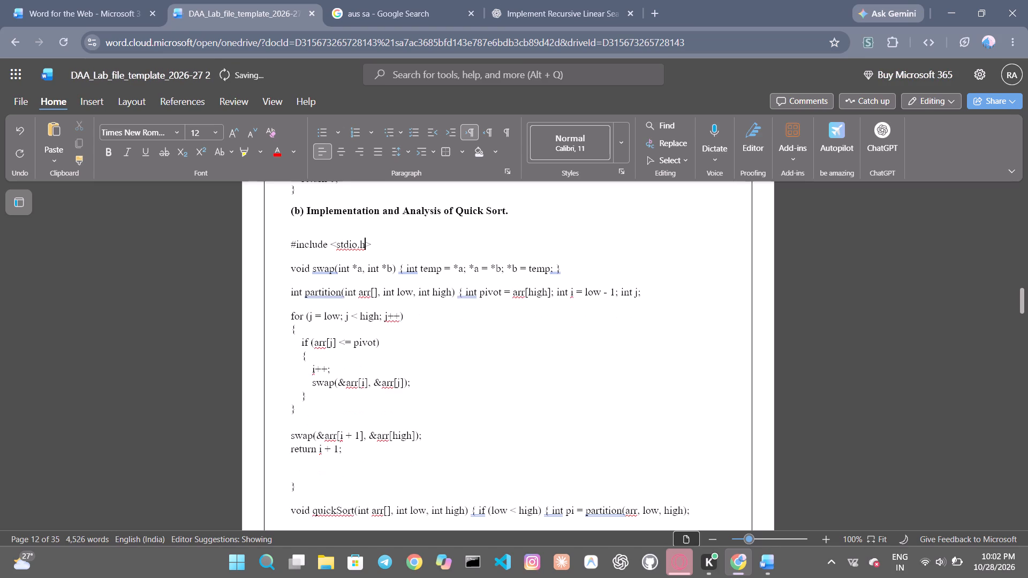
{"action": "key", "text": "Up"}
{"action": "key", "text": "Down"}
{"action": "key", "text": "Down"}
{"action": "key", "text": "Down"}
{"action": "key", "text": "Down"}
{"action": "key", "text": "Down"}
{"action": "key", "text": "Down"}
{"action": "key", "text": "Down"}
{"action": "key", "text": "Down"}
{"action": "key", "text": "Down"}
{"action": "key", "text": "Down"}
{"action": "key", "text": "Down"}
{"action": "key", "text": "Down"}
{"action": "key", "text": "Down"}
{"action": "key", "text": "Down"}
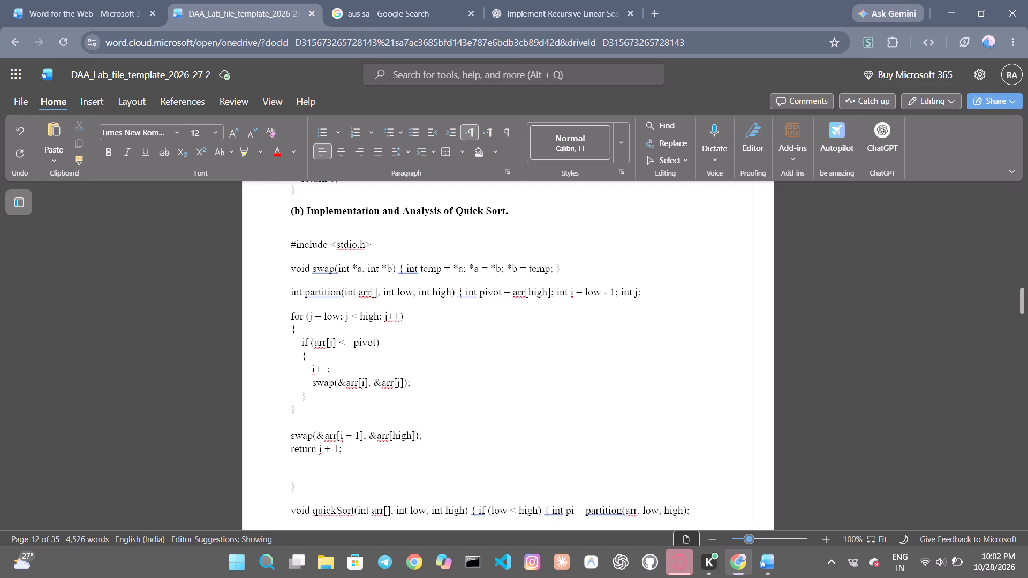
{"action": "key", "text": "Down"}
{"action": "key", "text": "Down"}
{"action": "key", "text": "Down"}
{"action": "key", "text": "Down"}
{"action": "key", "text": "Down"}
{"action": "key", "text": "Down"}
{"action": "key", "text": "Down"}
{"action": "key", "text": "Down"}
{"action": "key", "text": "Down"}
{"action": "left_click", "coordinate": [292, 467]}
{"action": "key", "text": "BackSpace"}
Delete one blank line between the two closing braces of the quickSort function.
{"action": "key", "text": "Down"}
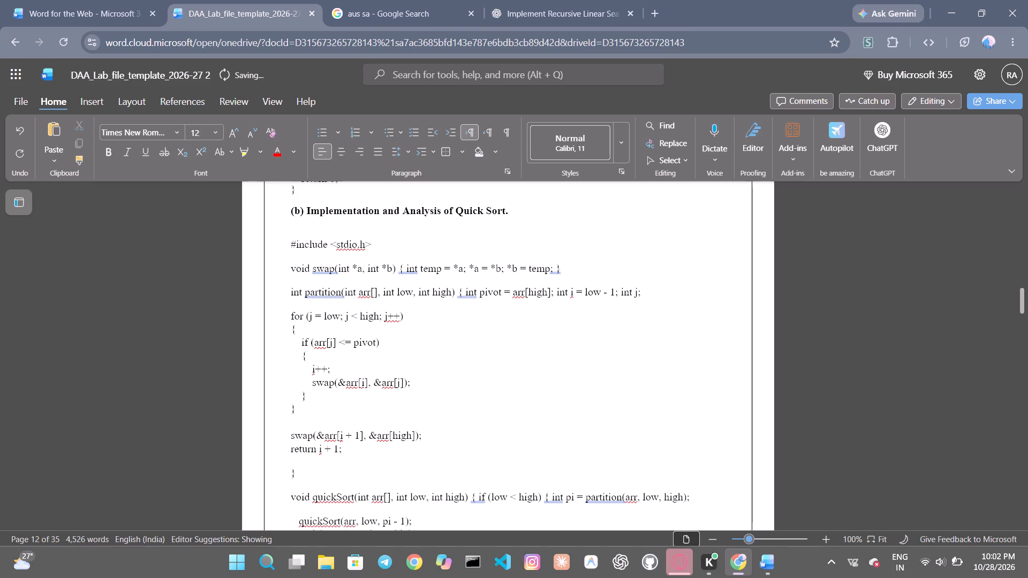
{"action": "key", "text": "Up"}
{"action": "key", "text": "Down"}
{"action": "key", "text": "Down"}
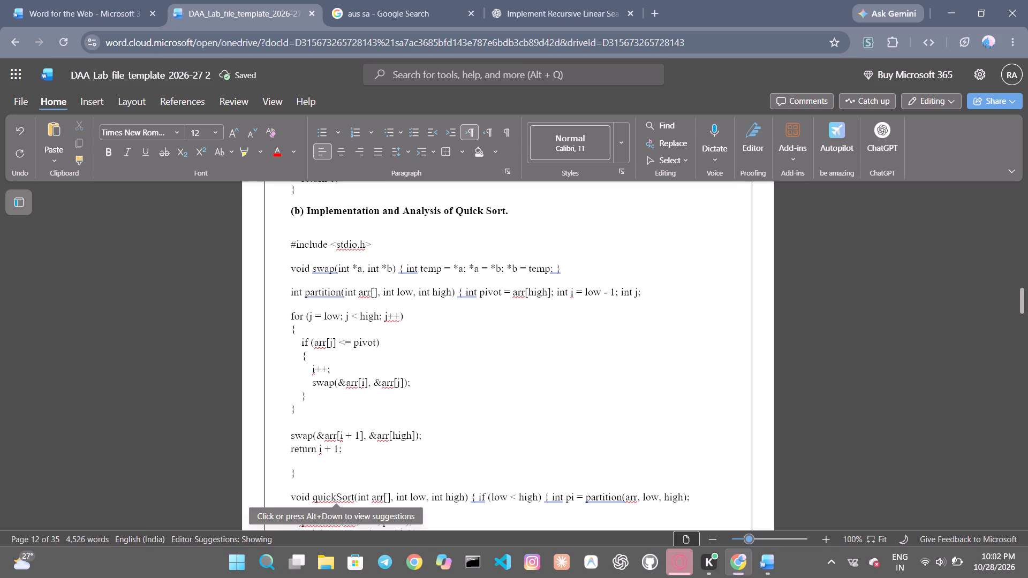
{"action": "key", "text": "Down"}
{"action": "key", "text": "Up"}
{"action": "key", "text": "Down"}
{"action": "key", "text": "Down"}
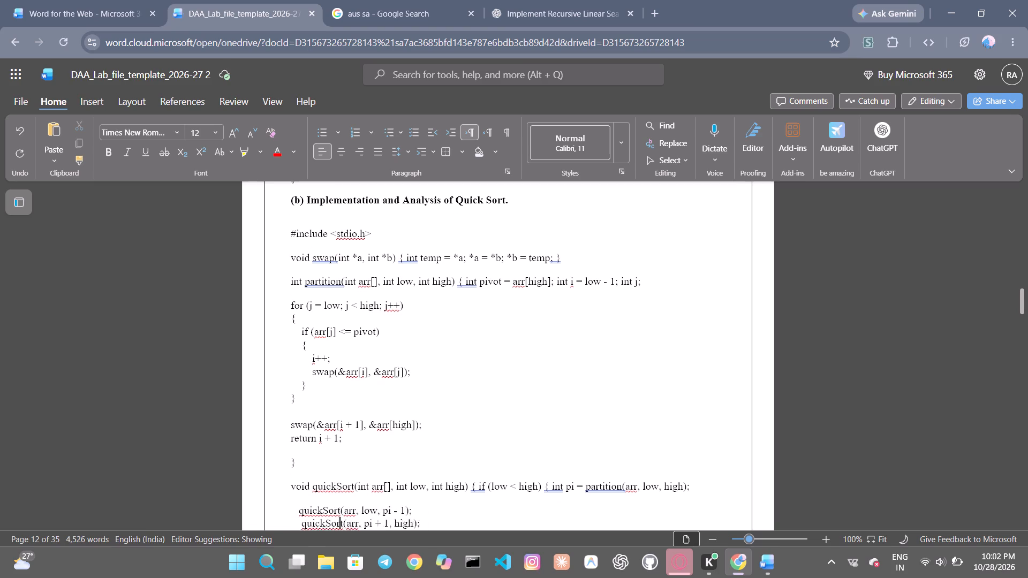
{"action": "key", "text": "Down"}
{"action": "key", "text": "Down"}
{"action": "key", "text": "BackSpace"}
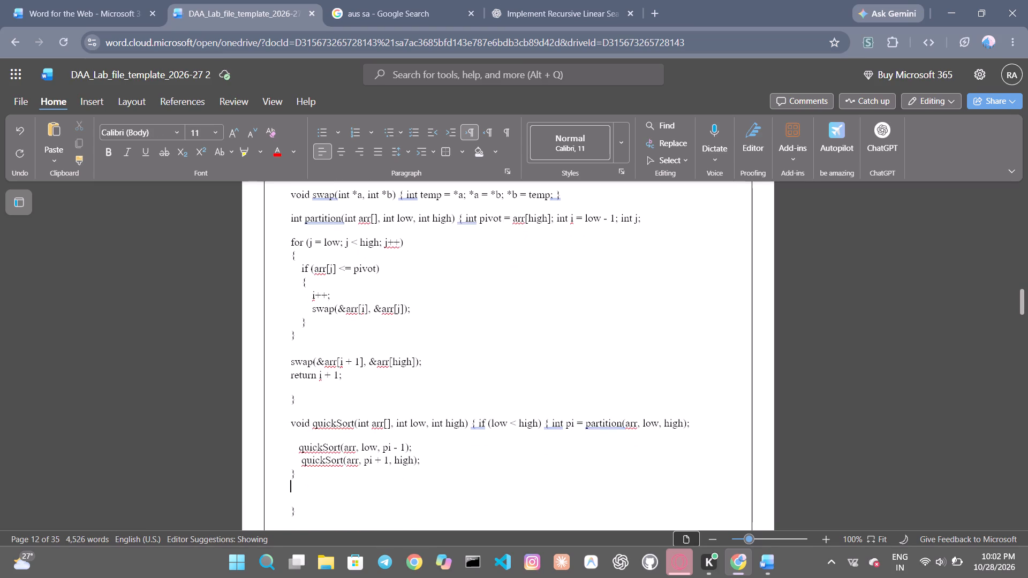
Delete the extra blank line between "return 0;" and the closing brace of the Quick Sort program's main function.
{"action": "key", "text": "Down"}
{"action": "key", "text": "Down"}
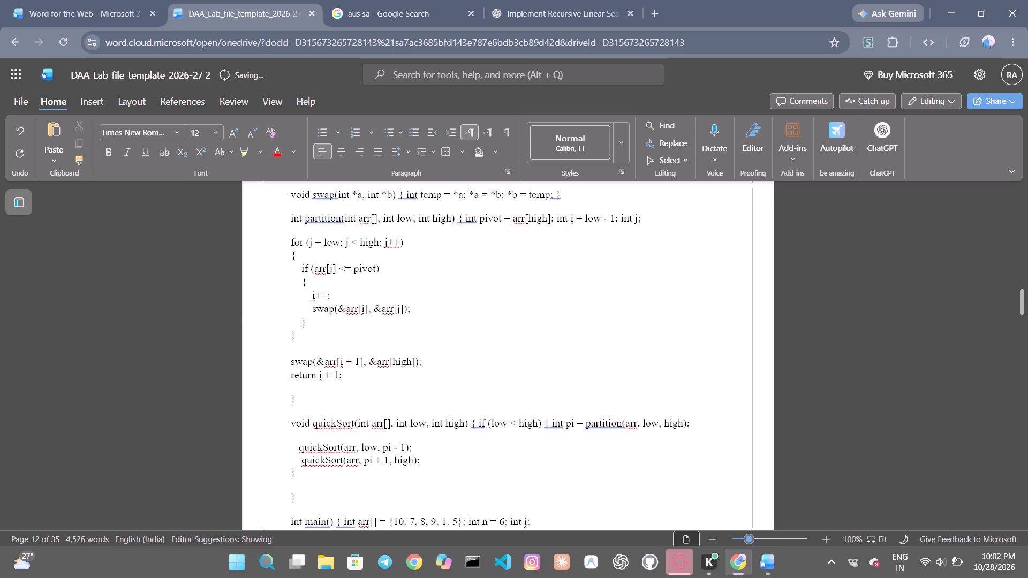
{"action": "key", "text": "Down"}
{"action": "key", "text": "Down"}
{"action": "key", "text": "Up"}
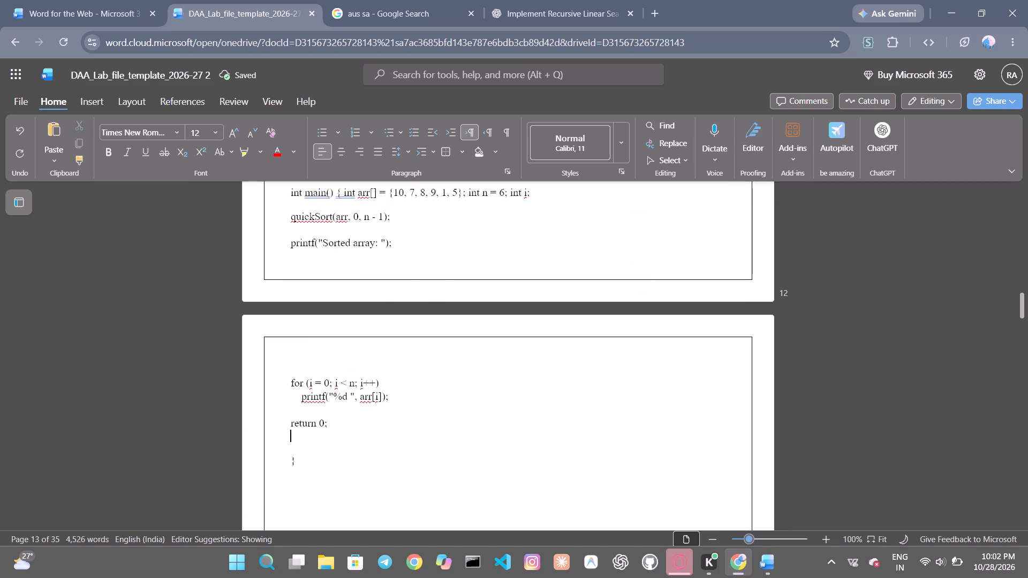
{"action": "key", "text": "BackSpace"}
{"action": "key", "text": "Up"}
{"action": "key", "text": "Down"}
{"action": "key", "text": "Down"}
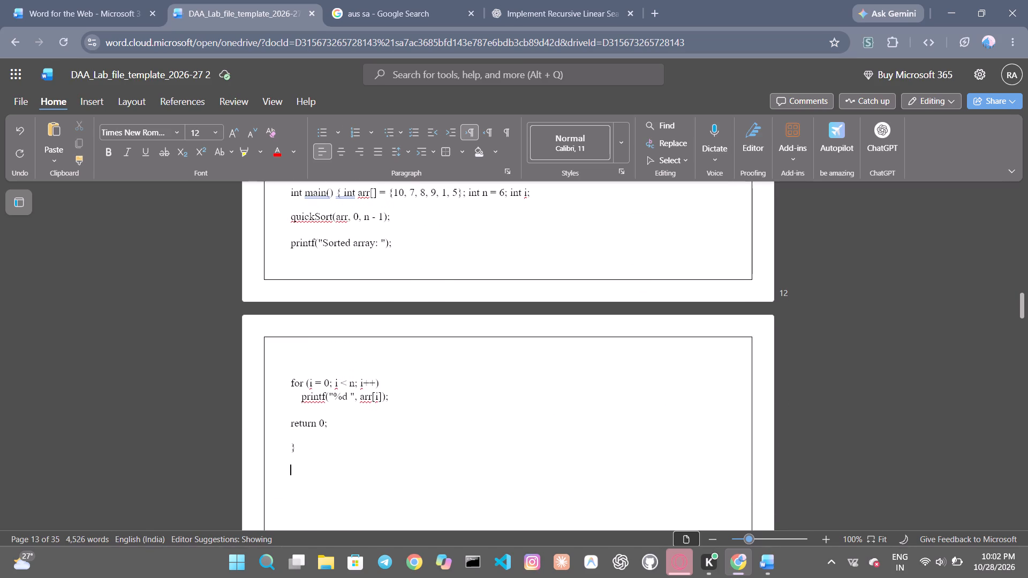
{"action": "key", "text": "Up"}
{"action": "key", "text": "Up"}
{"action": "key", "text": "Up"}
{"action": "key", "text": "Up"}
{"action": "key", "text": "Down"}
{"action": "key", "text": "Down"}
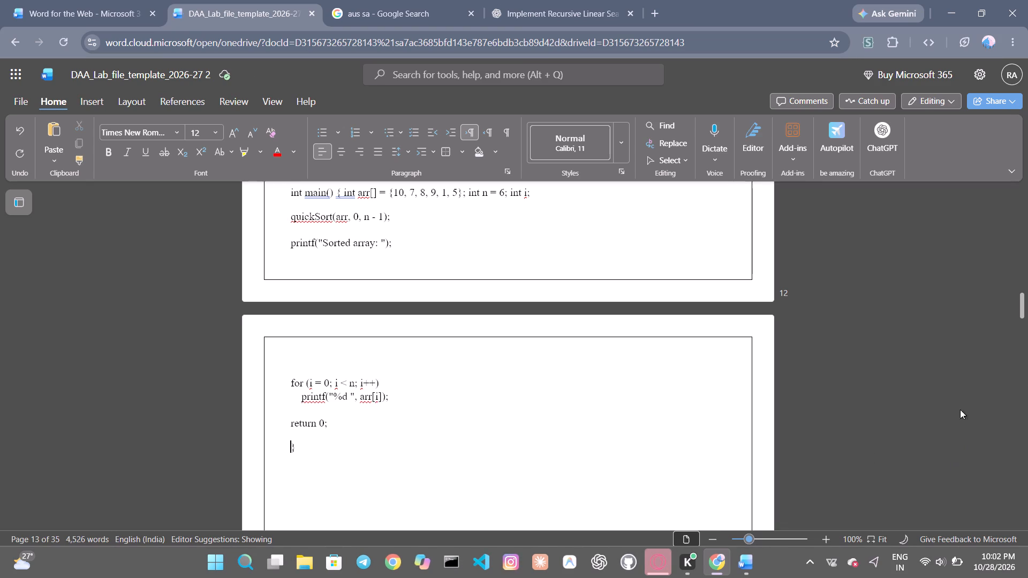
Insert one more blank line above the "Experiment No.4" heading, after the end of the Quick Sort code.
{"action": "left_click", "coordinate": [1024, 308]}
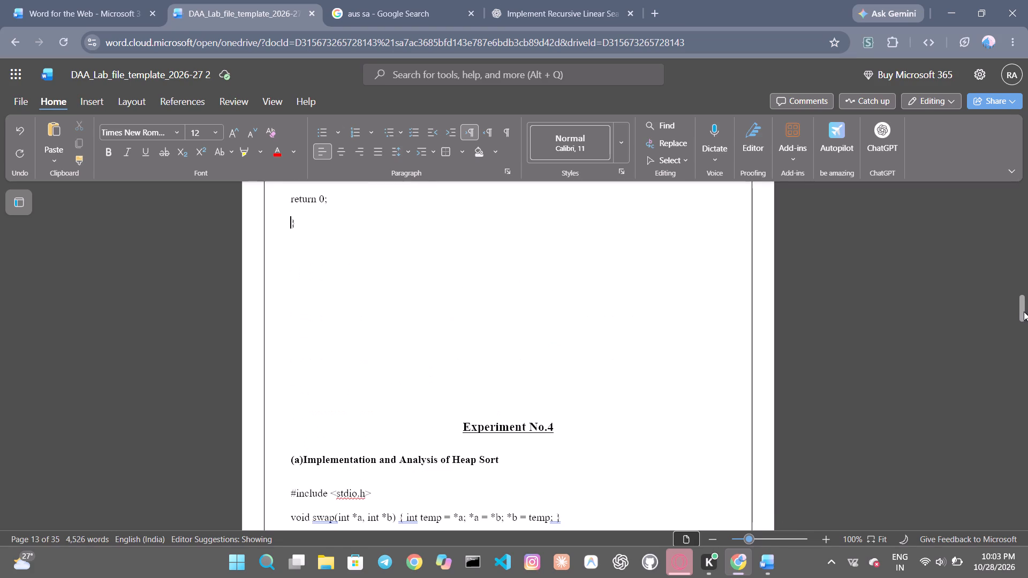
{"action": "left_click", "coordinate": [305, 330]}
{"action": "key", "text": "Return"}
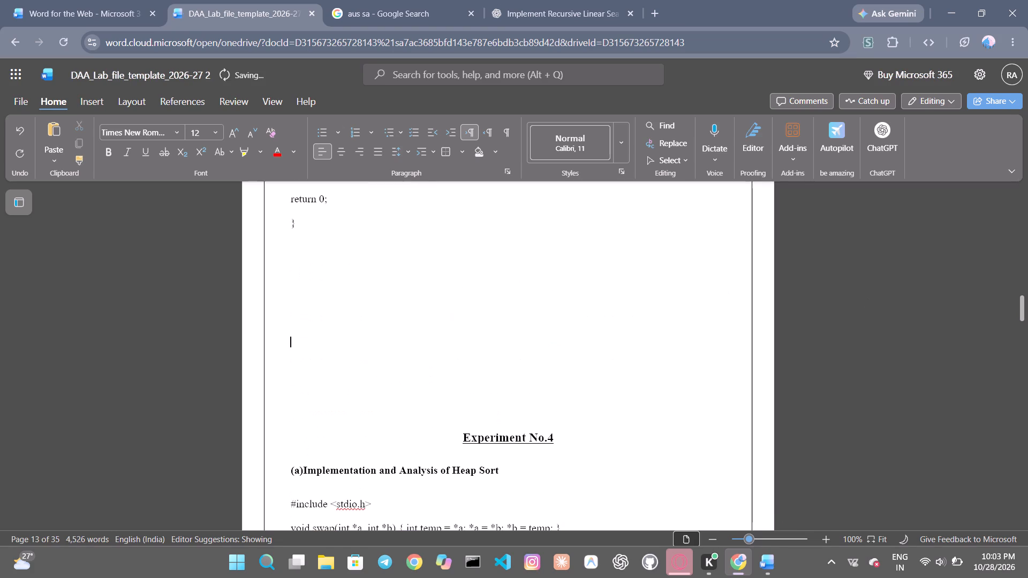
Open the print preview of the lab file.
{"action": "left_click", "coordinate": [20, 103]}
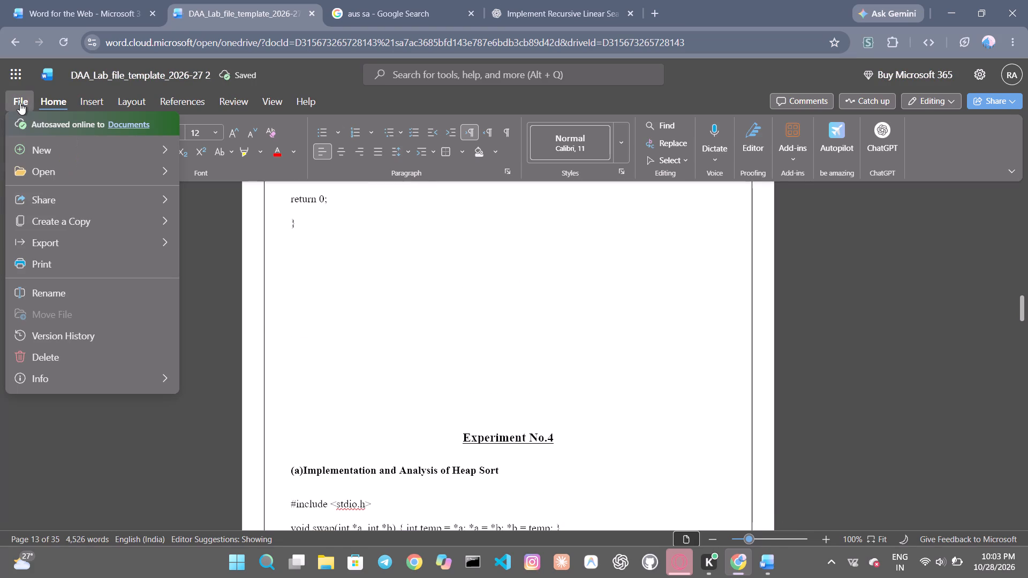
{"action": "left_click", "coordinate": [47, 260]}
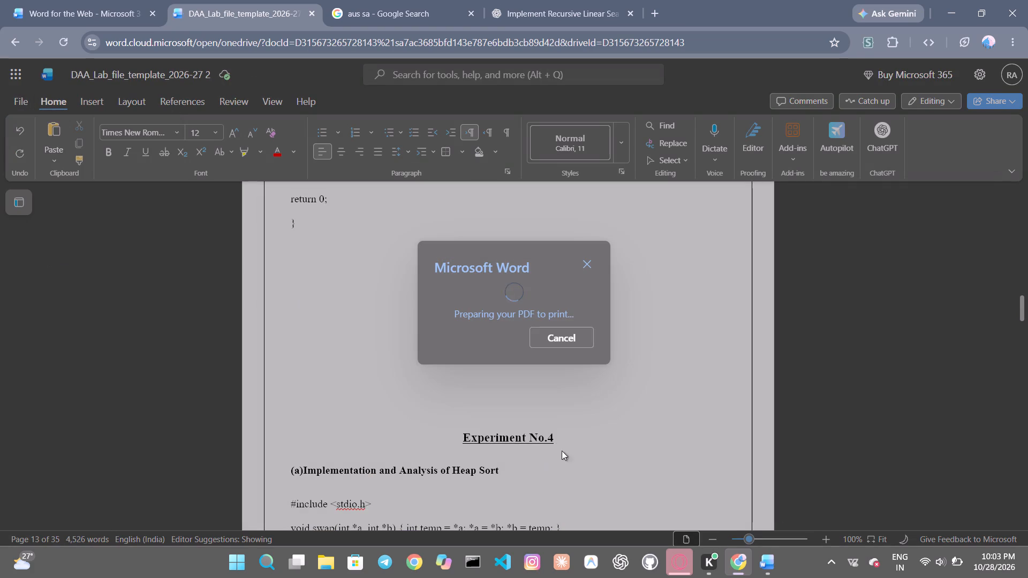
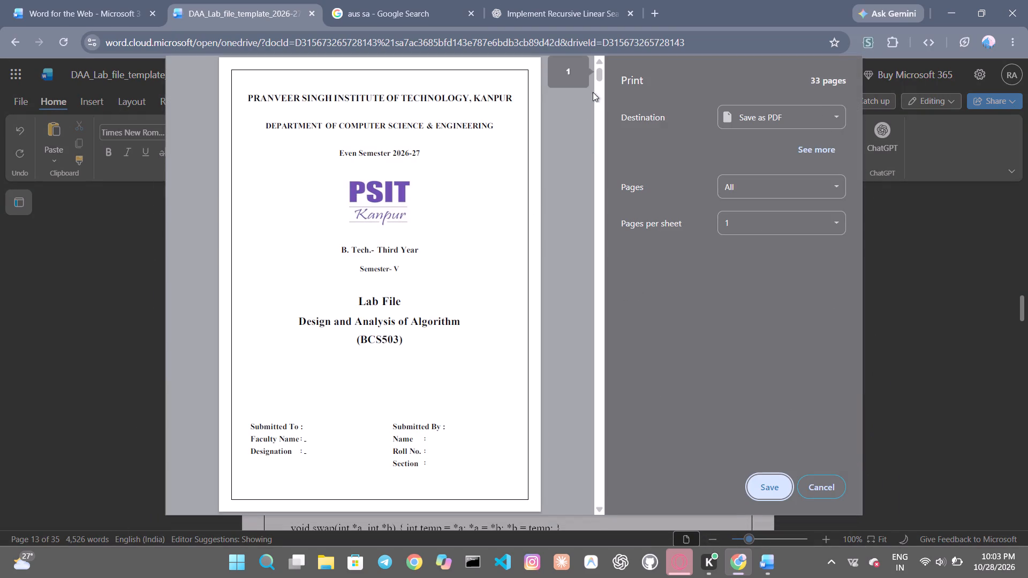
Examine the print preview pages through Experiment No.4 for where headings and code break across pages, and close the preview.
{"action": "left_click_drag", "start_coordinate": [600, 75], "coordinate": [600, 93]}
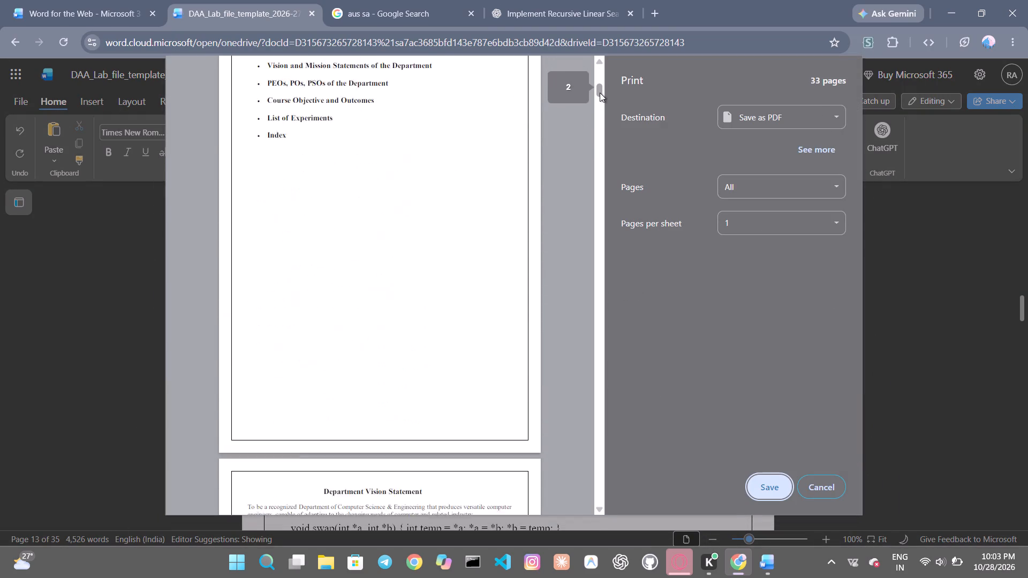
{"action": "left_click_drag", "start_coordinate": [600, 93], "coordinate": [598, 133]}
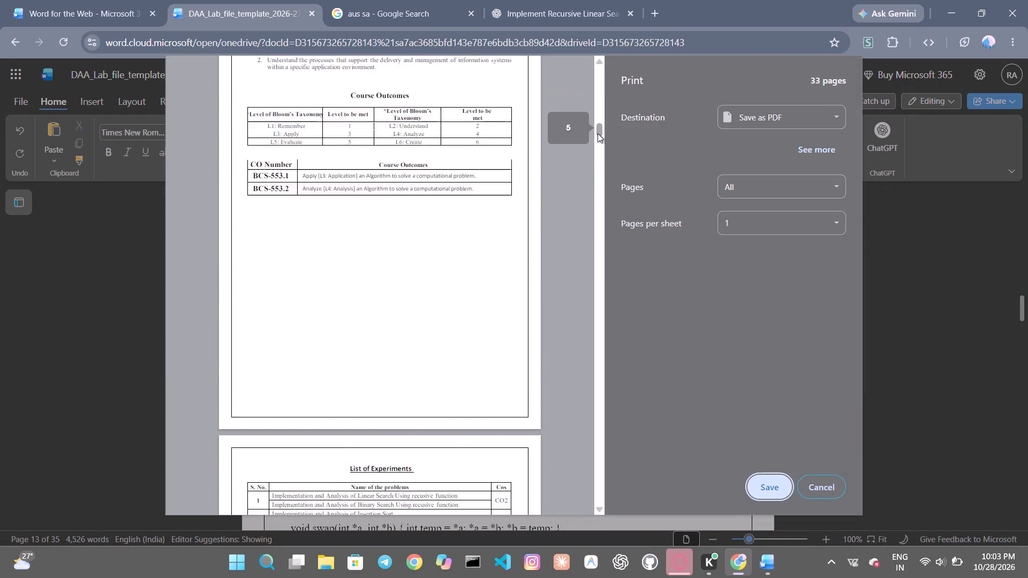
{"action": "left_click_drag", "start_coordinate": [598, 133], "coordinate": [597, 156]}
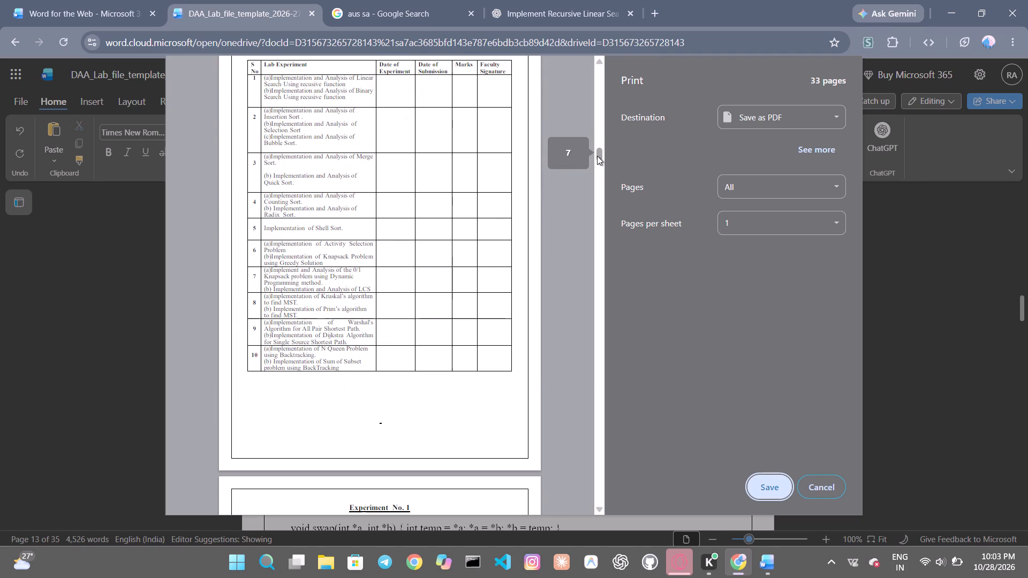
{"action": "left_click_drag", "start_coordinate": [597, 156], "coordinate": [599, 150]}
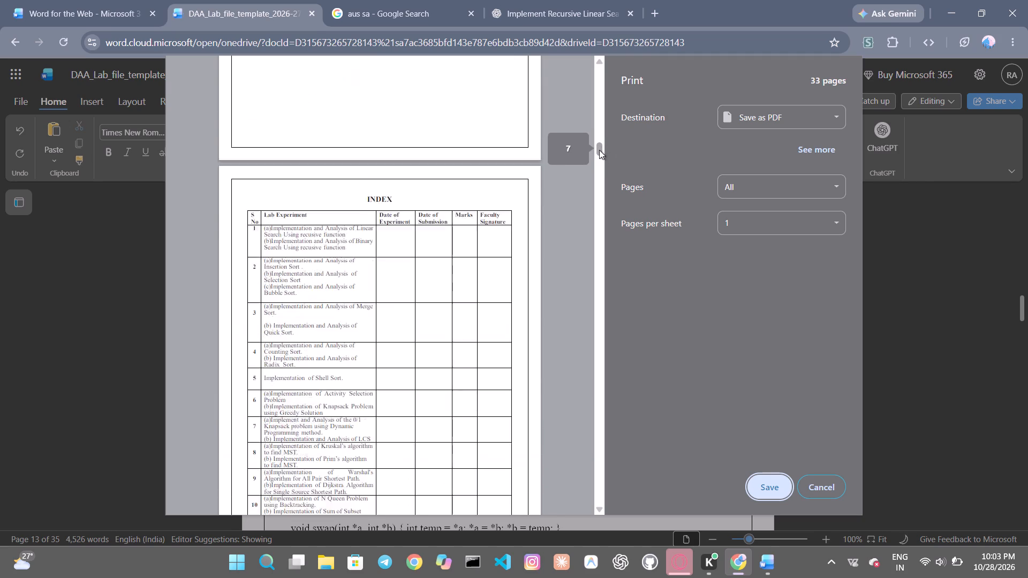
{"action": "left_click_drag", "start_coordinate": [599, 150], "coordinate": [599, 181]}
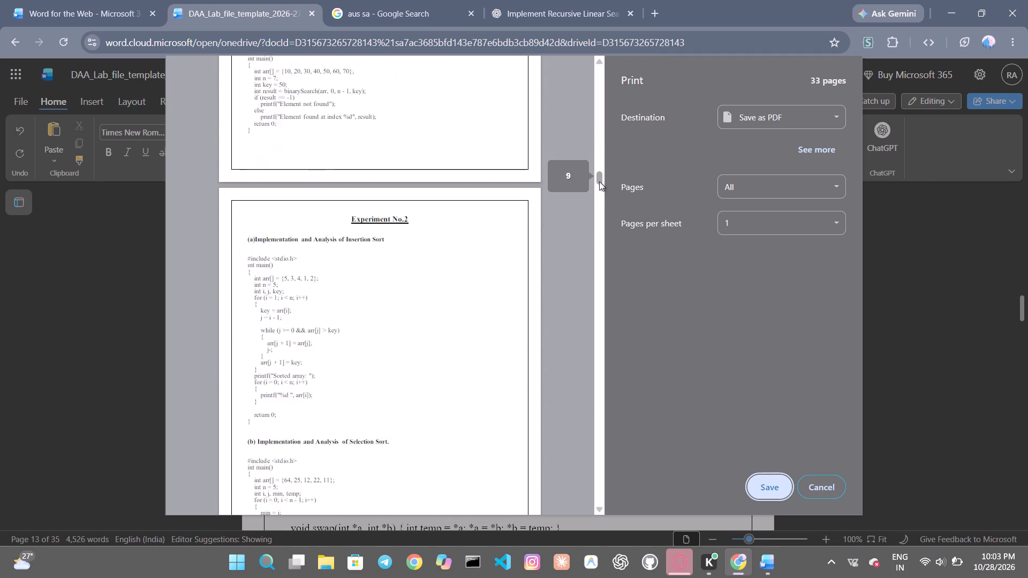
{"action": "left_click_drag", "start_coordinate": [599, 181], "coordinate": [599, 195]}
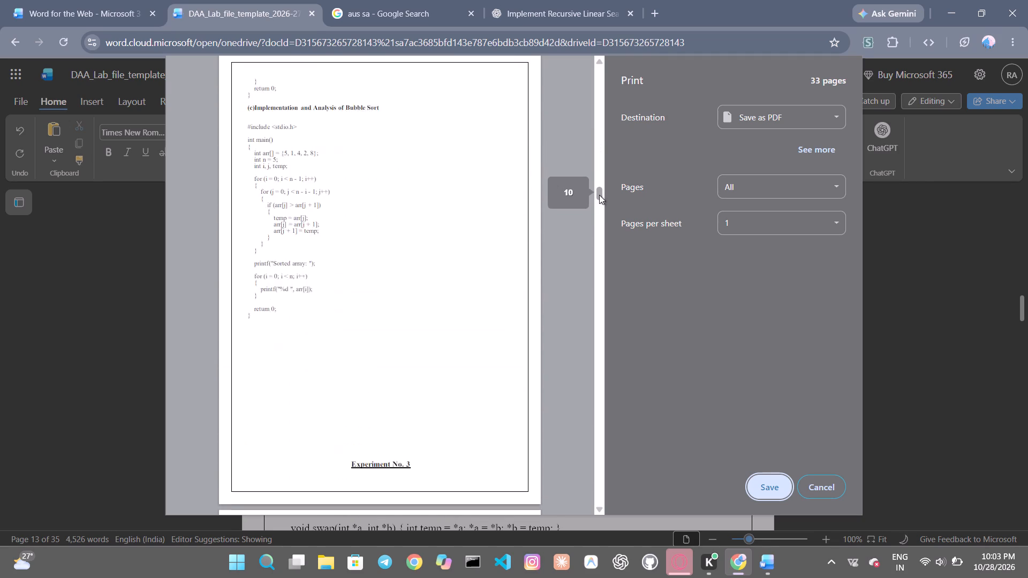
{"action": "left_click_drag", "start_coordinate": [599, 195], "coordinate": [599, 207]}
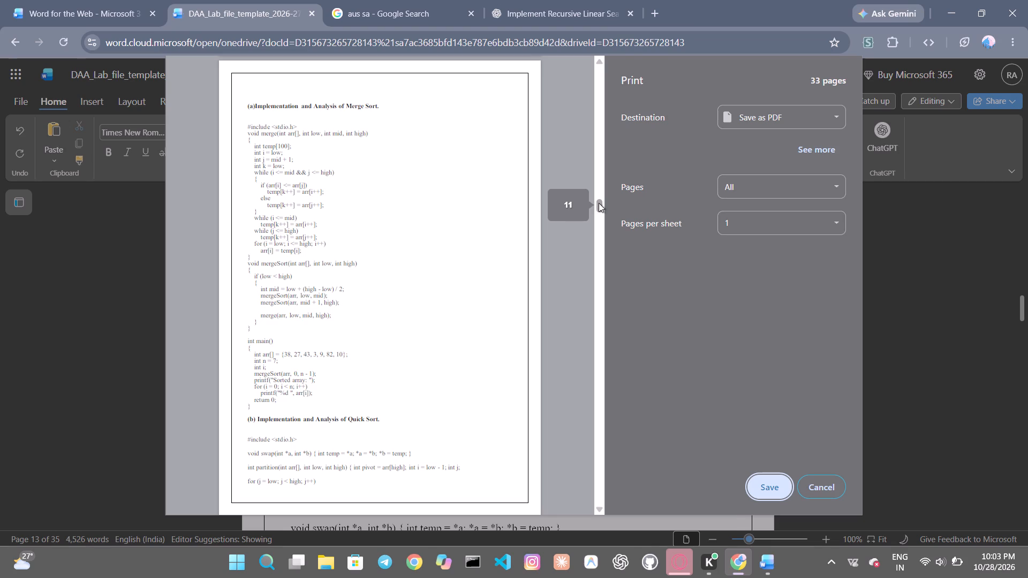
{"action": "left_click_drag", "start_coordinate": [599, 201], "coordinate": [599, 198]}
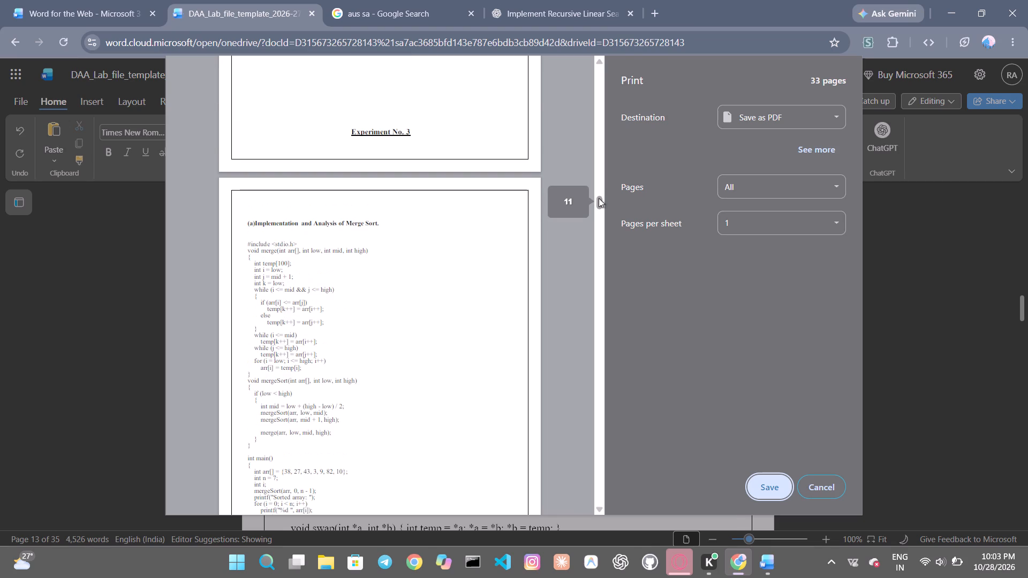
{"action": "left_click_drag", "start_coordinate": [599, 198], "coordinate": [599, 197]}
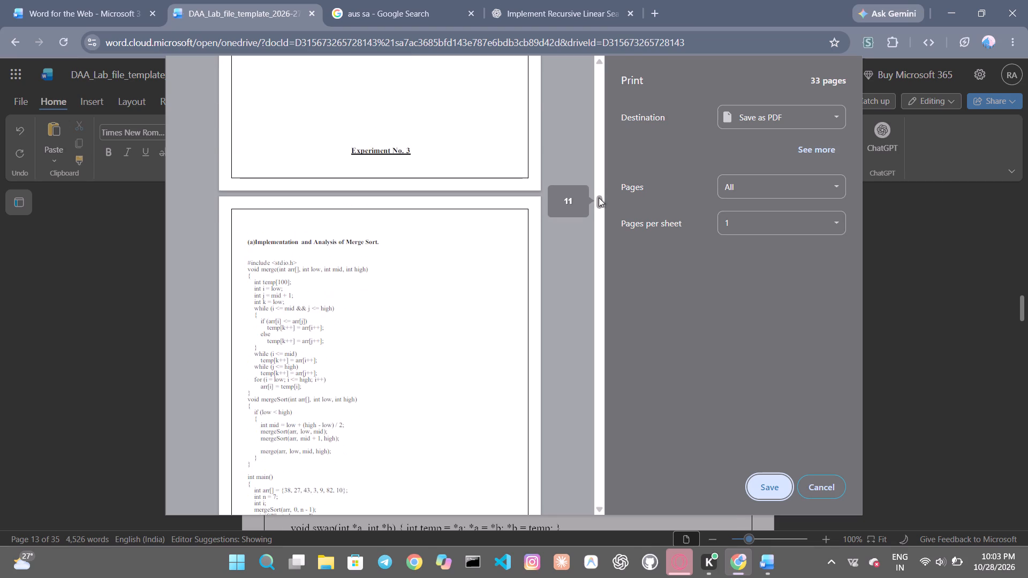
{"action": "left_click_drag", "start_coordinate": [599, 197], "coordinate": [599, 210]}
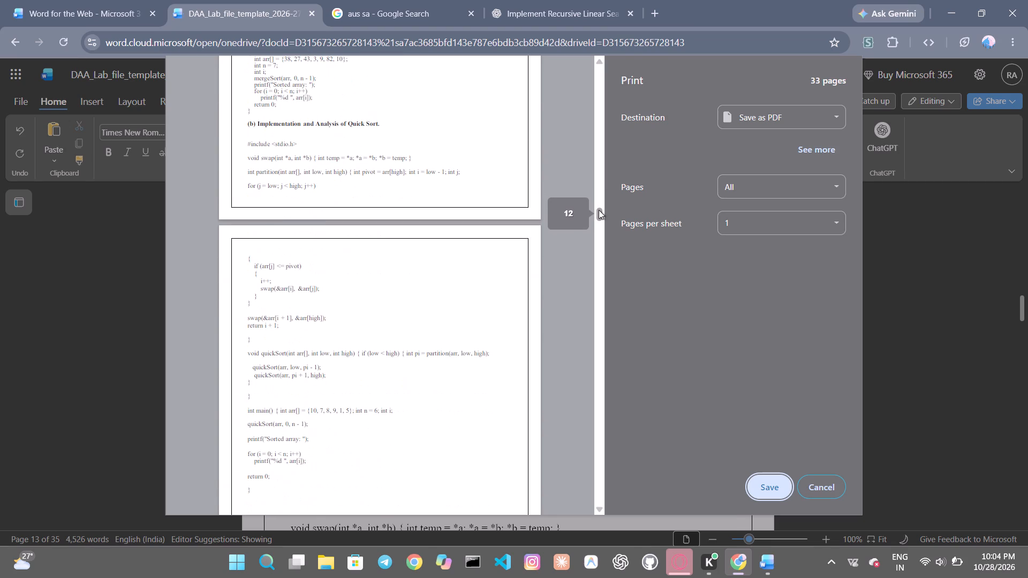
{"action": "left_click_drag", "start_coordinate": [599, 210], "coordinate": [599, 210]}
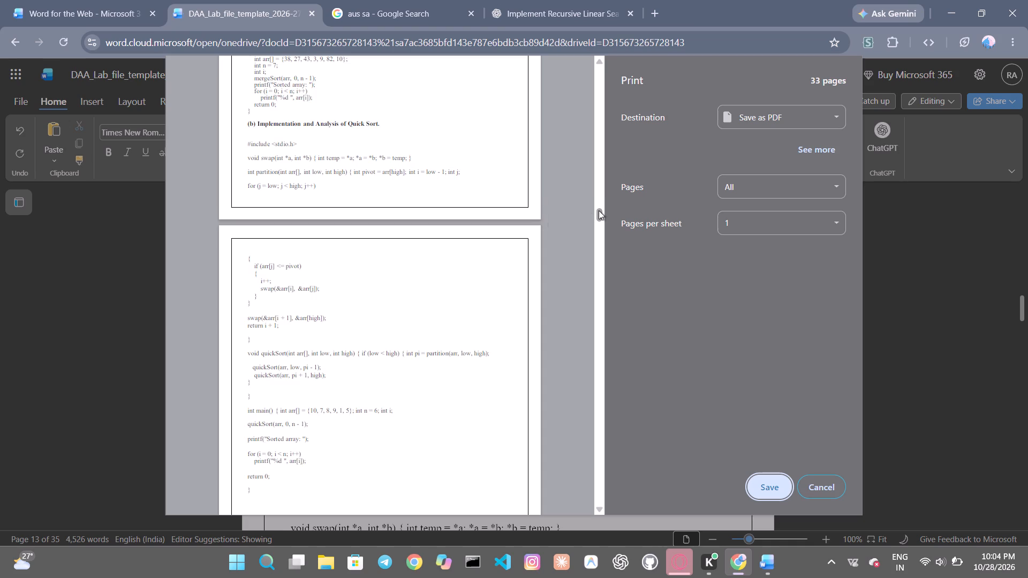
{"action": "left_click_drag", "start_coordinate": [599, 210], "coordinate": [598, 216]}
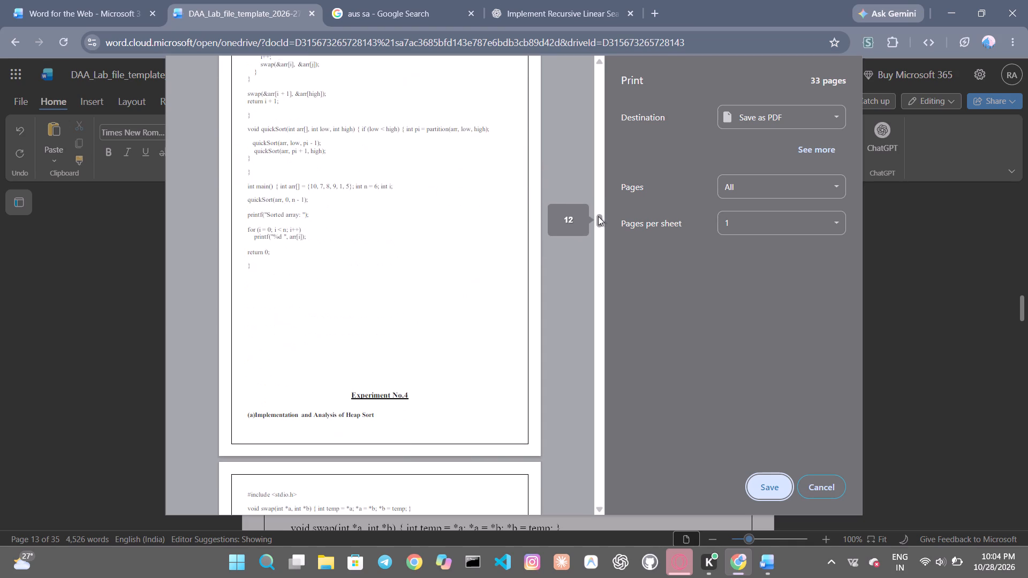
{"action": "left_click_drag", "start_coordinate": [598, 216], "coordinate": [599, 208]}
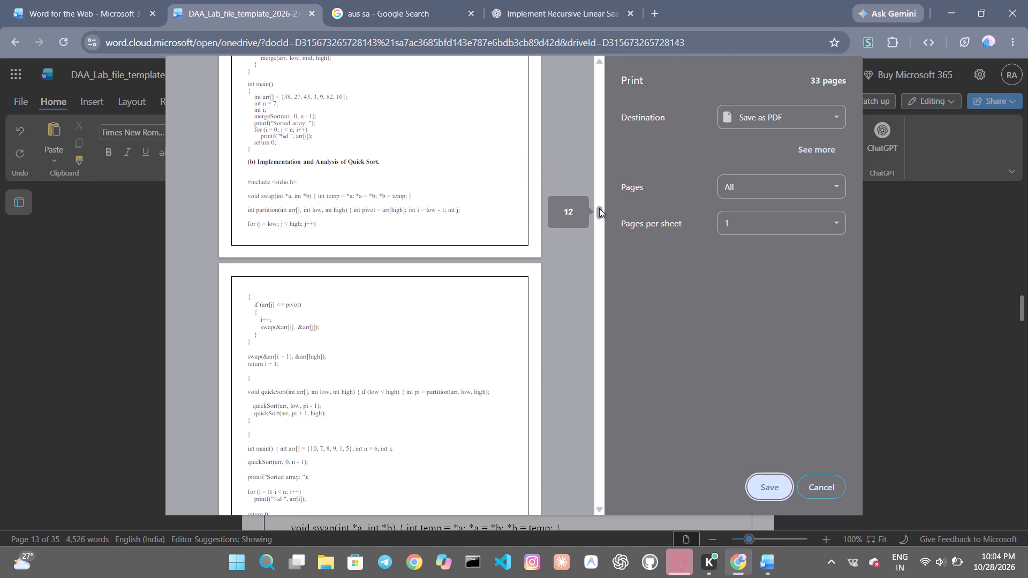
{"action": "left_click_drag", "start_coordinate": [599, 208], "coordinate": [601, 203]}
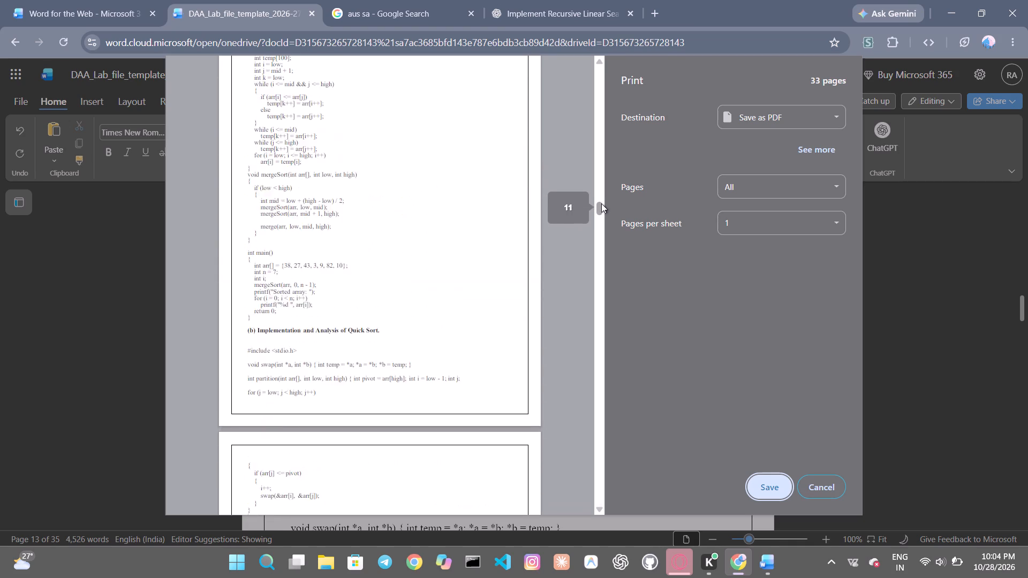
{"action": "left_click_drag", "start_coordinate": [601, 203], "coordinate": [601, 208]}
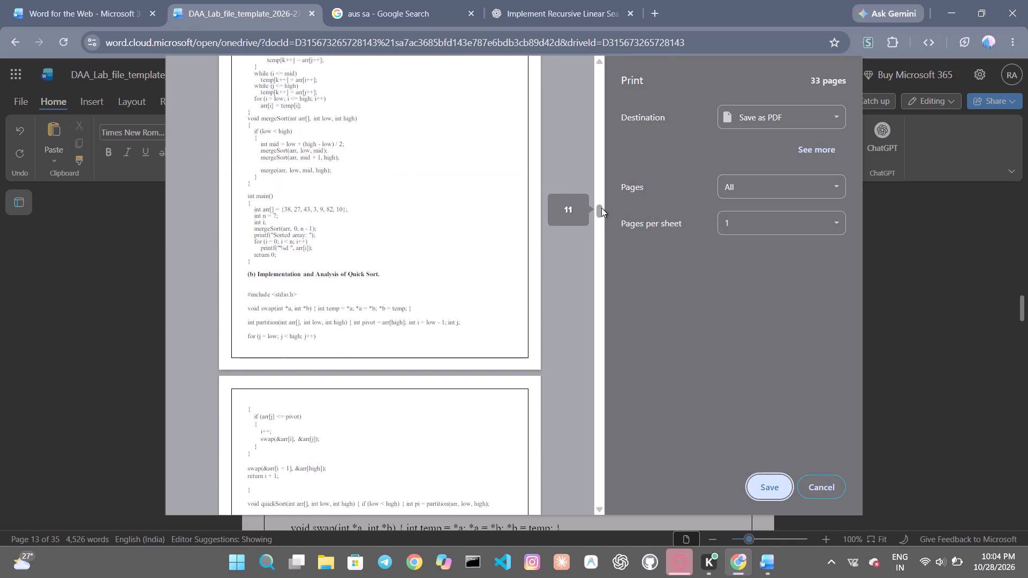
{"action": "left_click_drag", "start_coordinate": [601, 208], "coordinate": [601, 219]}
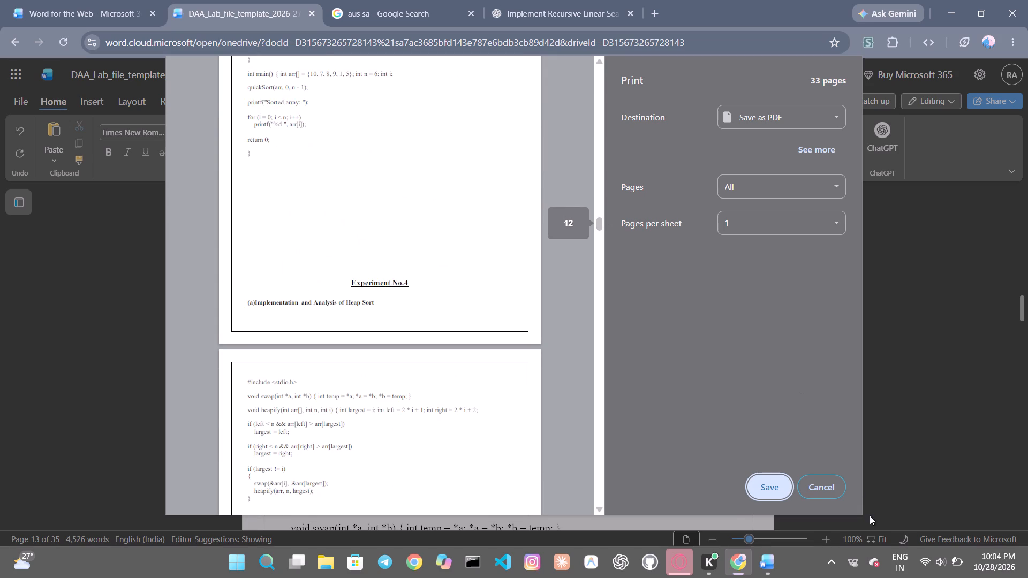
{"action": "left_click", "coordinate": [827, 493]}
Insert three blank lines above the "Experiment No.4" heading, after the end of the Quick Sort code.
{"action": "left_click", "coordinate": [388, 388]}
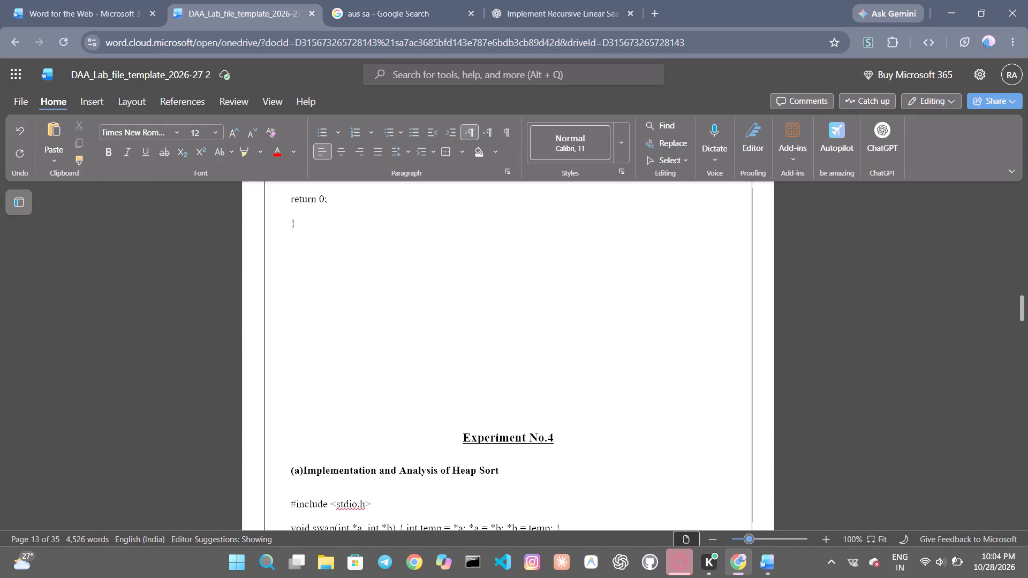
{"action": "key", "text": "Return"}
{"action": "key", "text": "Return"}
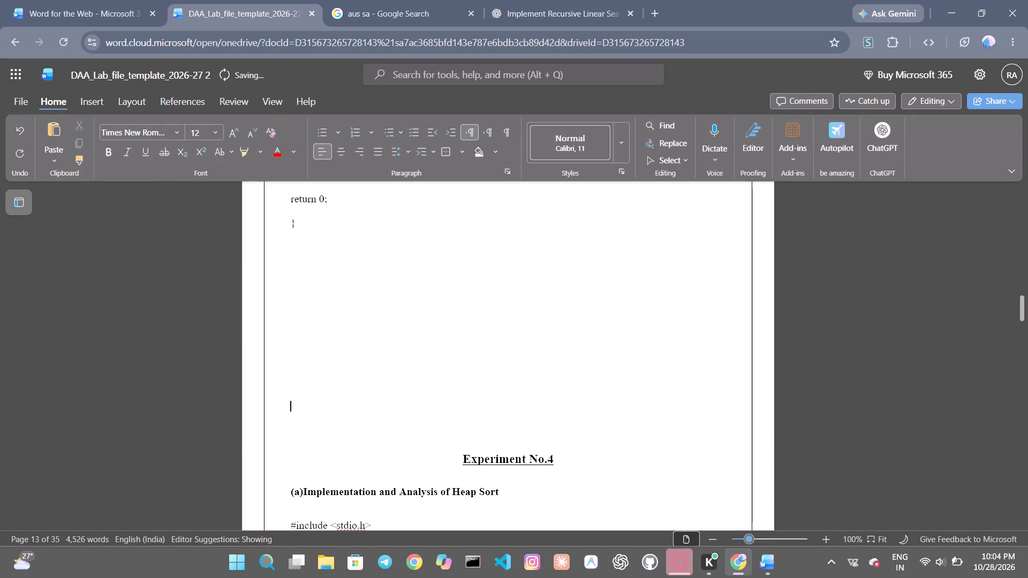
{"action": "key", "text": "Return"}
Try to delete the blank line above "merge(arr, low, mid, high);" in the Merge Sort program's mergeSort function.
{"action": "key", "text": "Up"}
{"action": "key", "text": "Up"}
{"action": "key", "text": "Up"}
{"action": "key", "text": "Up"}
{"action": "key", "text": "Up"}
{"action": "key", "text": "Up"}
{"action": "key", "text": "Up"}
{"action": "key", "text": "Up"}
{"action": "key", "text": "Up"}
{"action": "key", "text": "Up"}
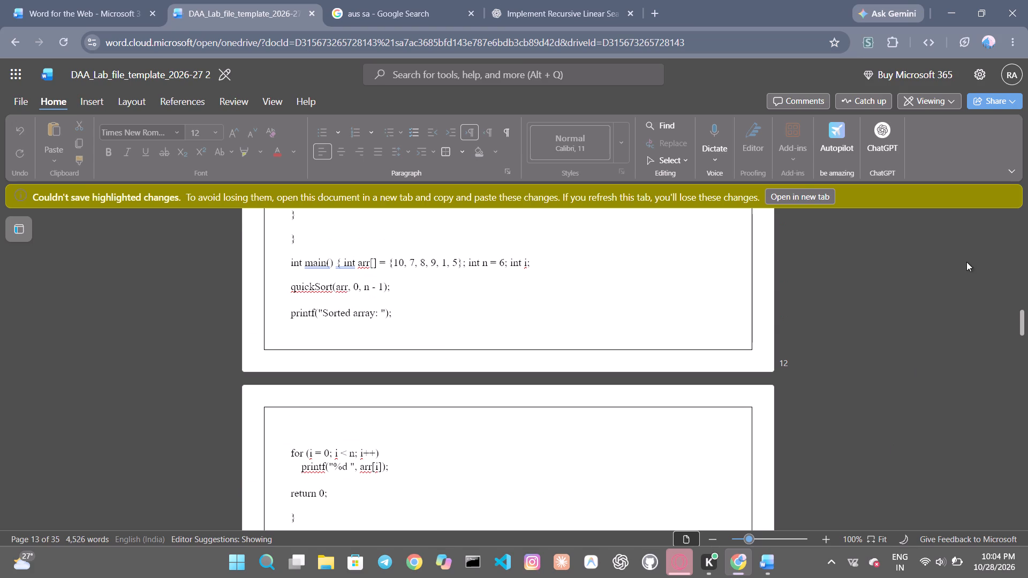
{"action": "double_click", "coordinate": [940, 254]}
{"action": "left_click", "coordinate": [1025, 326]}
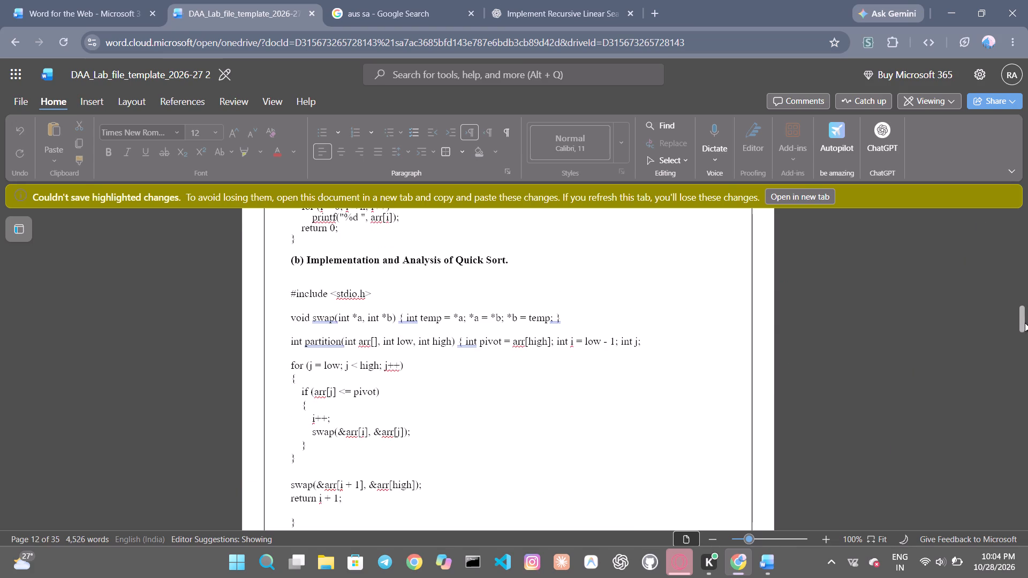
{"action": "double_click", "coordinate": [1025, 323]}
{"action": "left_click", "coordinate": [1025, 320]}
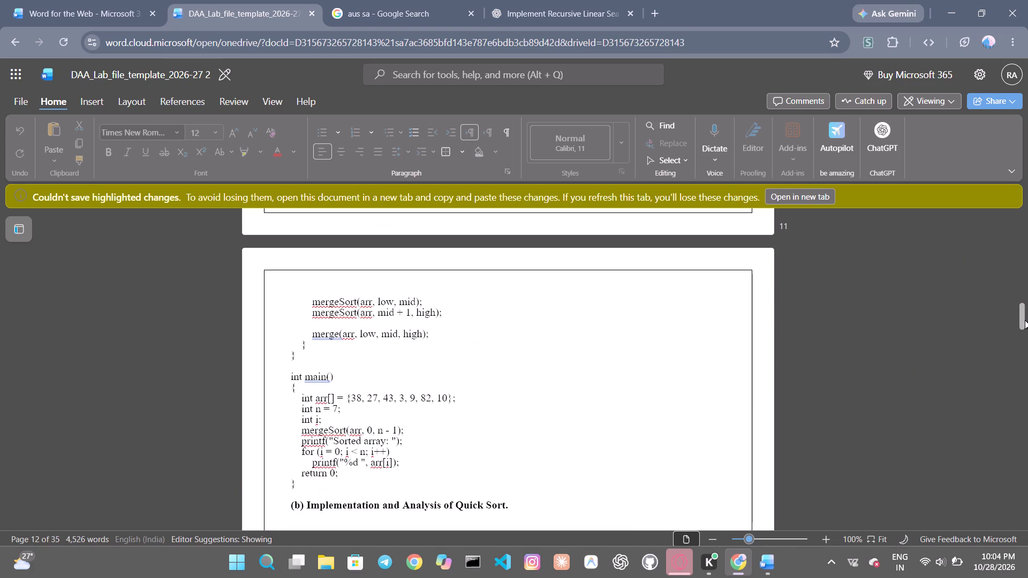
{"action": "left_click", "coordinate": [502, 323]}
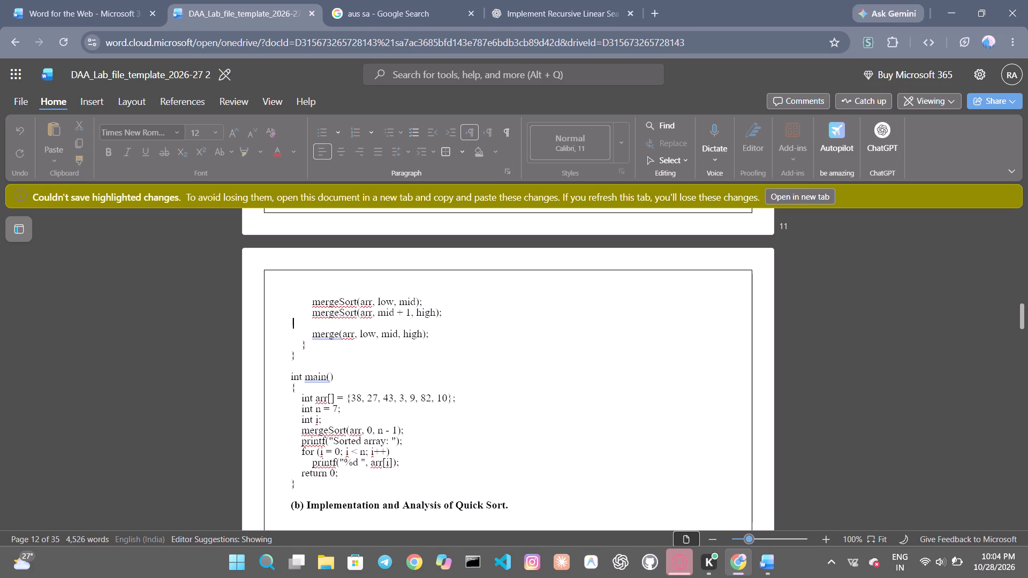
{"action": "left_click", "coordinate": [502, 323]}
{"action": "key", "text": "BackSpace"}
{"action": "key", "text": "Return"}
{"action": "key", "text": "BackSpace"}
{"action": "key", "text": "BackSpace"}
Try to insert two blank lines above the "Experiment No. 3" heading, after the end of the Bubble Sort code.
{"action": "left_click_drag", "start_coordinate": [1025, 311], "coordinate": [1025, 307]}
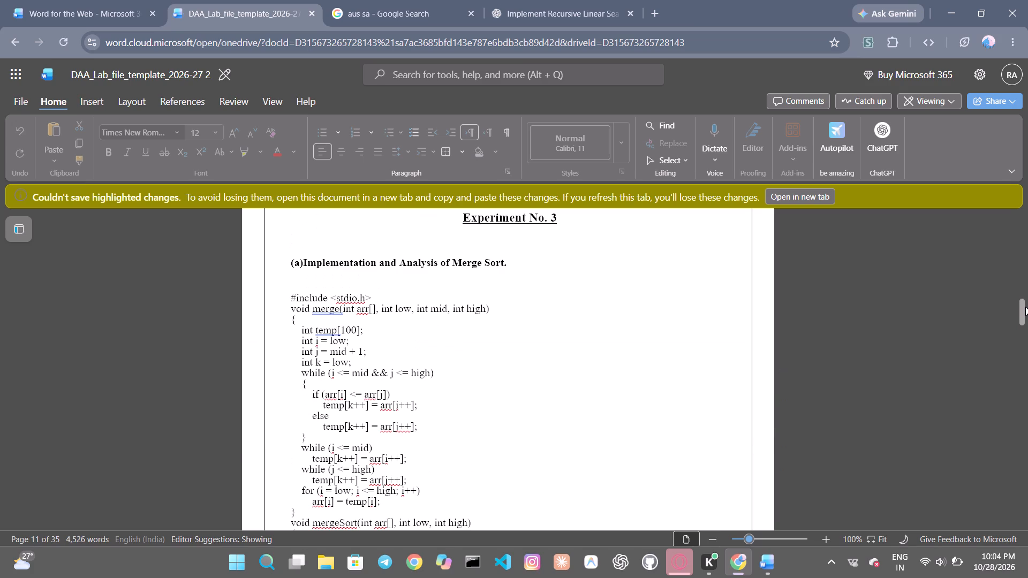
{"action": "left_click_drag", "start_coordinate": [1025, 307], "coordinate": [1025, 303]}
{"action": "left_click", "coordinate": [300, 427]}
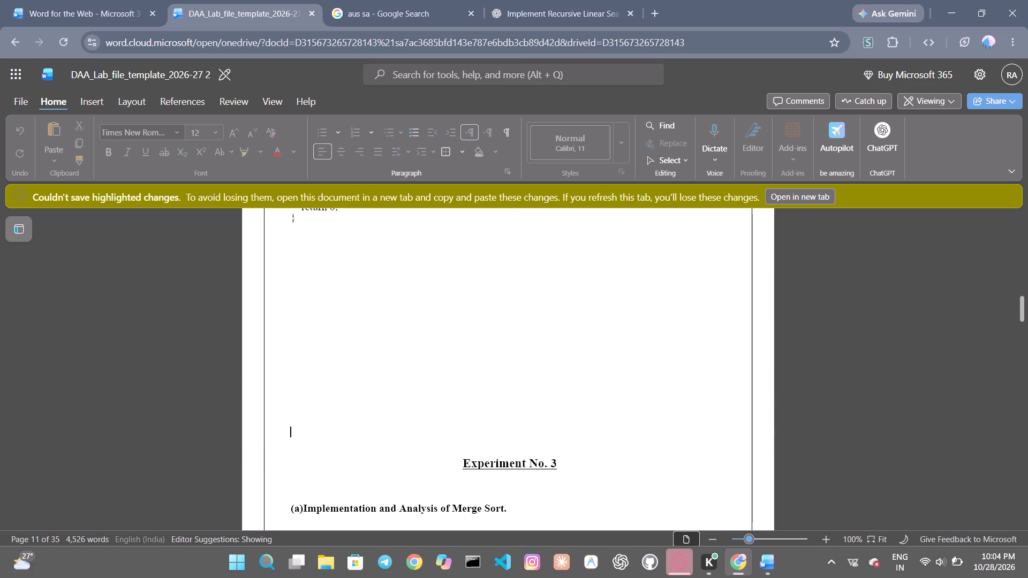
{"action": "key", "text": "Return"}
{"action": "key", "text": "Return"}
Reload the page with the lab file document.
{"action": "left_click", "coordinate": [62, 53]}
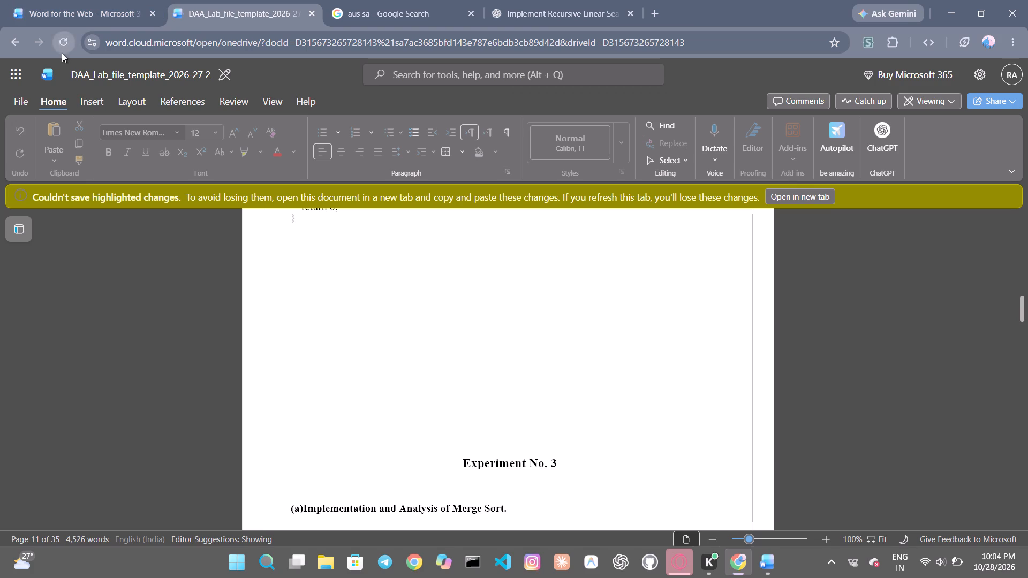
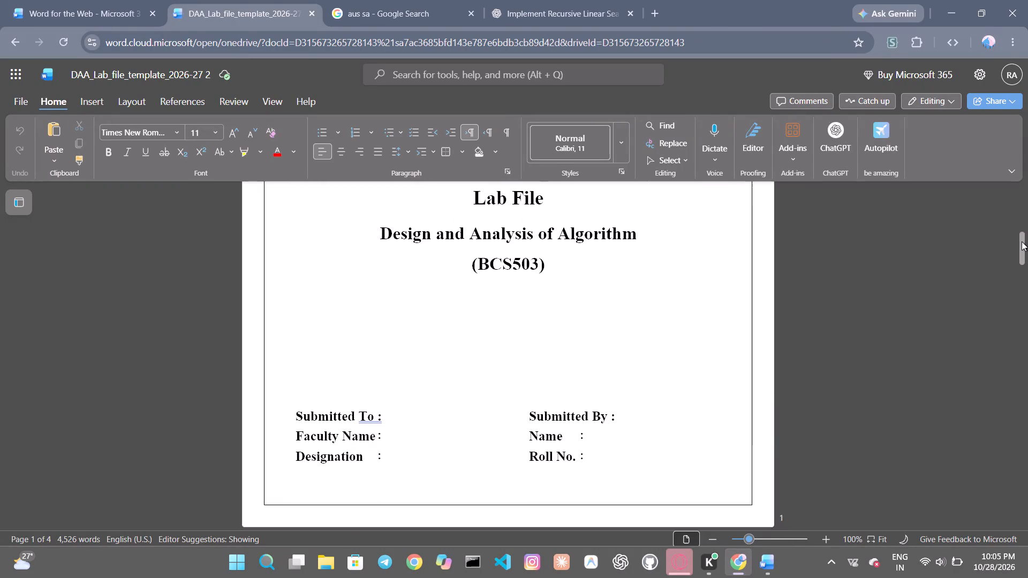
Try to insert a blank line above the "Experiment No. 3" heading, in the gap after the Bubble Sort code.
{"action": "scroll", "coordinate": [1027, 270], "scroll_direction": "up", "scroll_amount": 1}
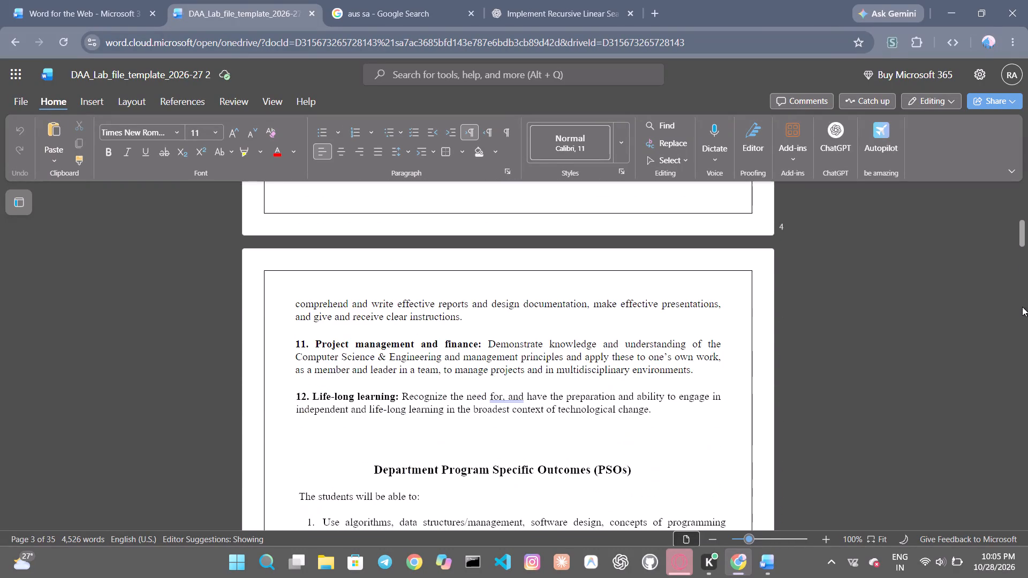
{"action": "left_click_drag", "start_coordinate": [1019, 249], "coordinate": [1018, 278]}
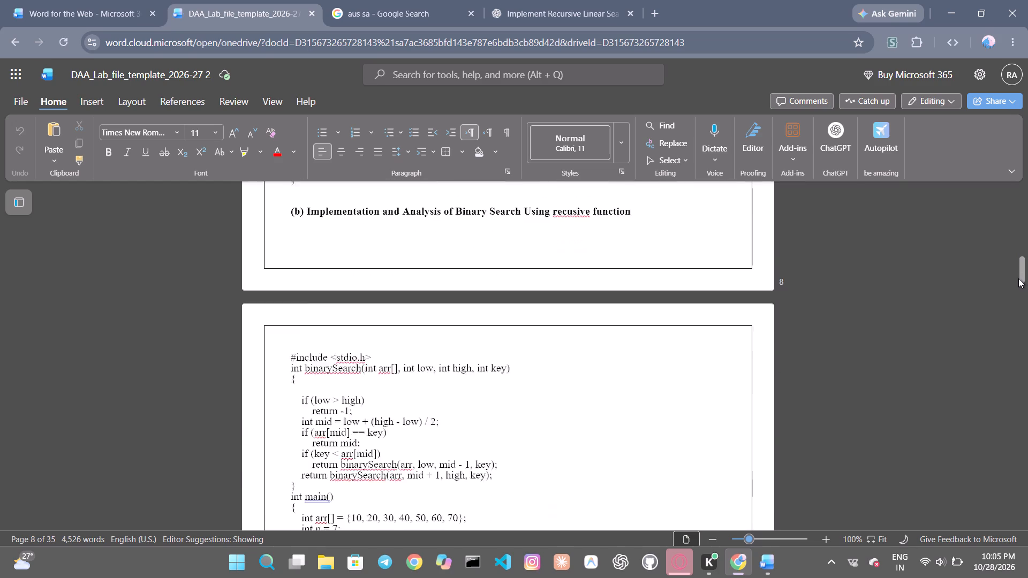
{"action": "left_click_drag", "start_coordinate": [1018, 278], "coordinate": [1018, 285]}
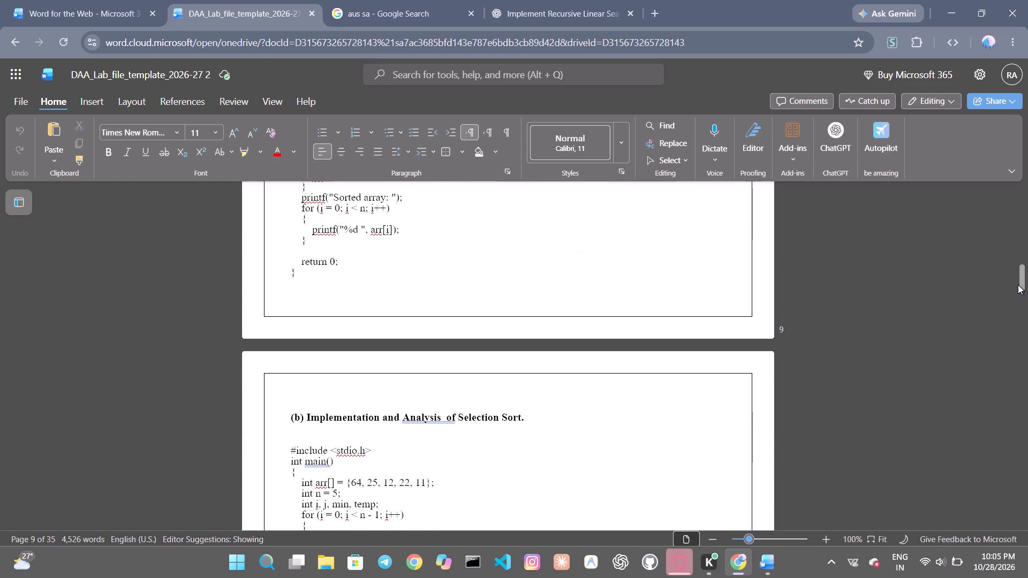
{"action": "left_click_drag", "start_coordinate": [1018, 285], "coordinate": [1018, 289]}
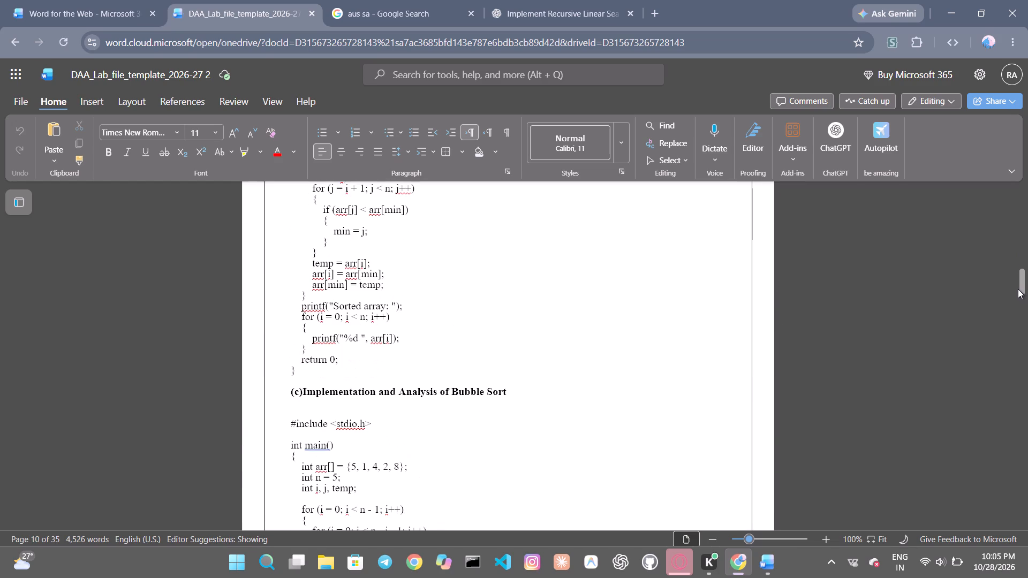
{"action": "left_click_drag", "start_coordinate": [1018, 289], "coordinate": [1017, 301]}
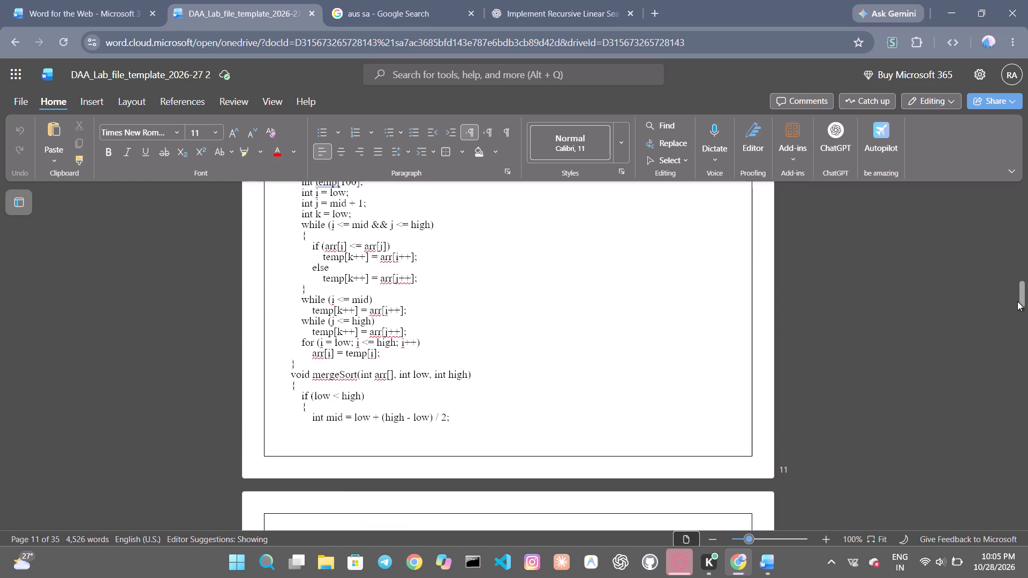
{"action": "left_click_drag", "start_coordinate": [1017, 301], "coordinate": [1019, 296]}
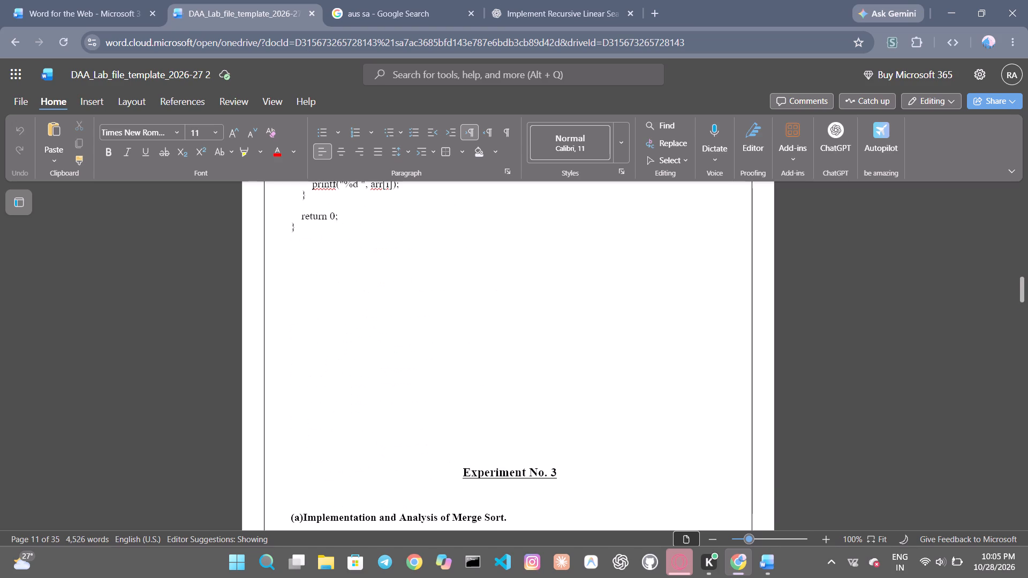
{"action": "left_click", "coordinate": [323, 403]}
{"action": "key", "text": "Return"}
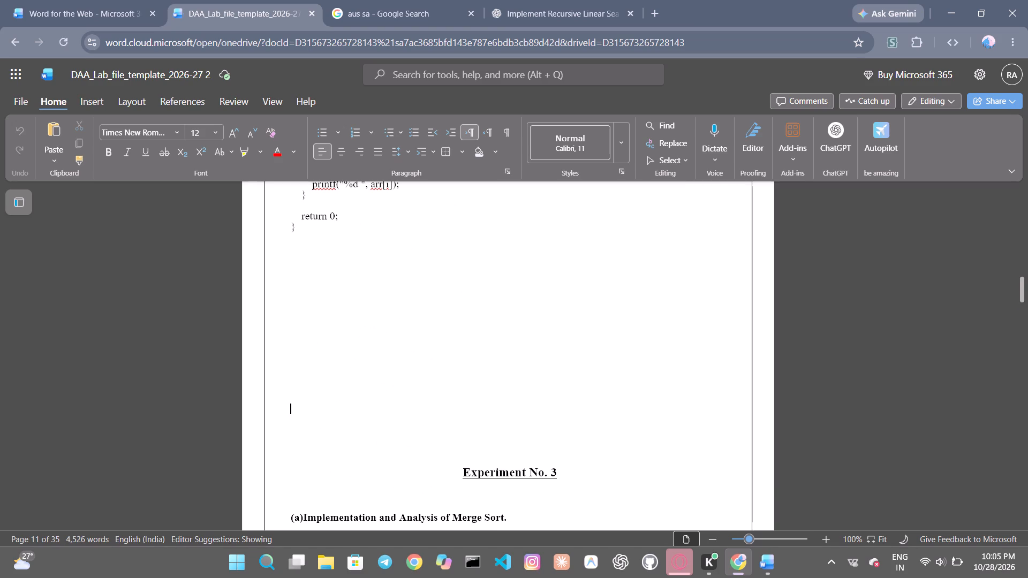
Examine in the print preview how the pages break around the "Experiment No. 3" heading and the Merge Sort and Quick Sort programs.
{"action": "left_click", "coordinate": [14, 108]}
{"action": "left_click", "coordinate": [43, 264]}
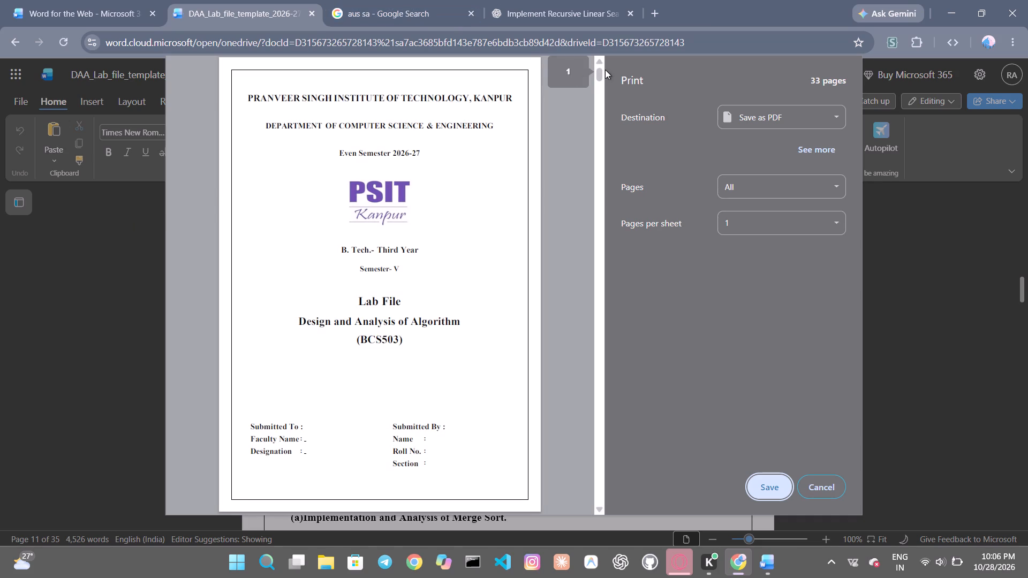
{"action": "left_click_drag", "start_coordinate": [600, 73], "coordinate": [598, 101]}
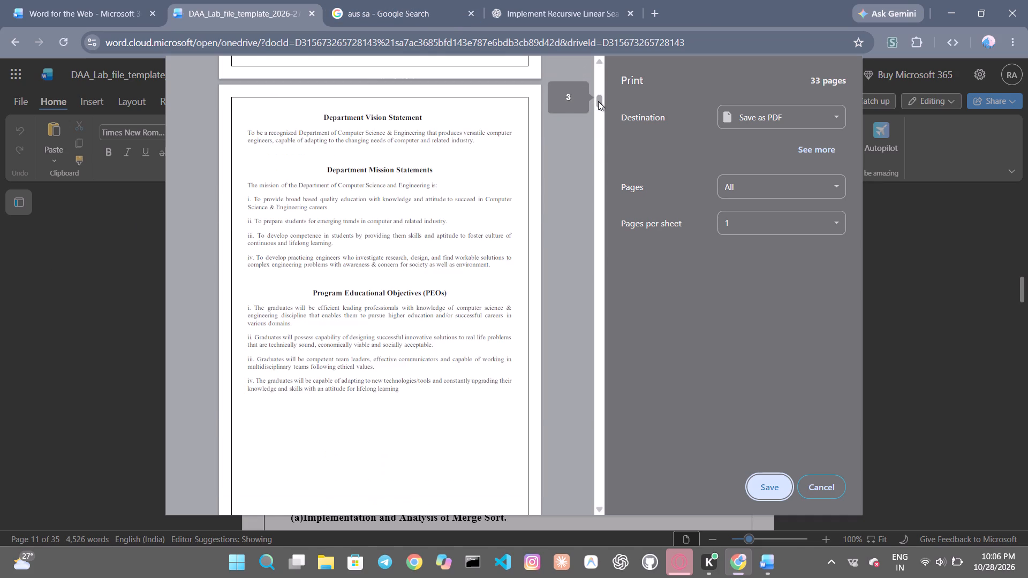
{"action": "left_click_drag", "start_coordinate": [598, 101], "coordinate": [600, 203]}
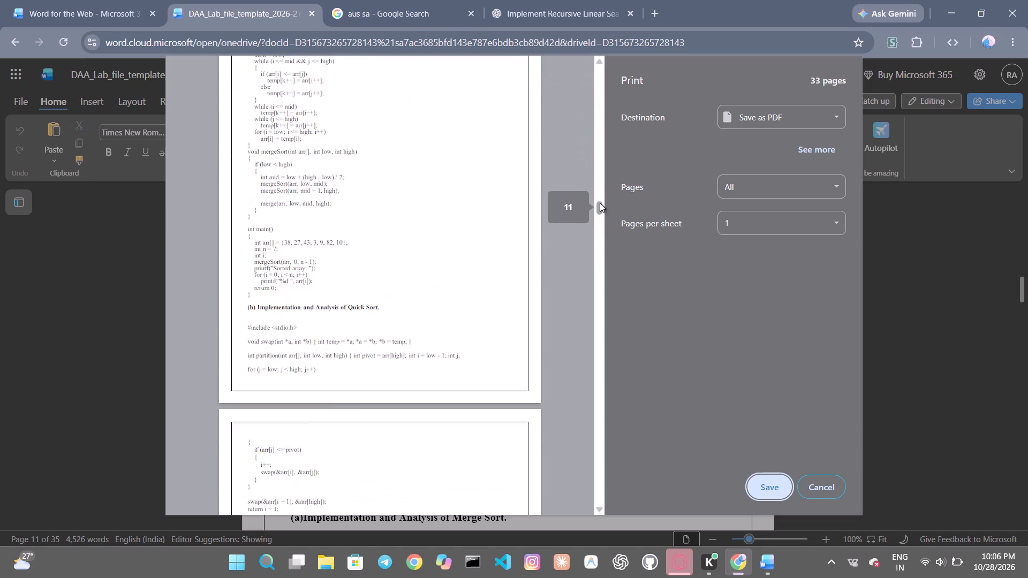
{"action": "left_click_drag", "start_coordinate": [600, 203], "coordinate": [601, 149]}
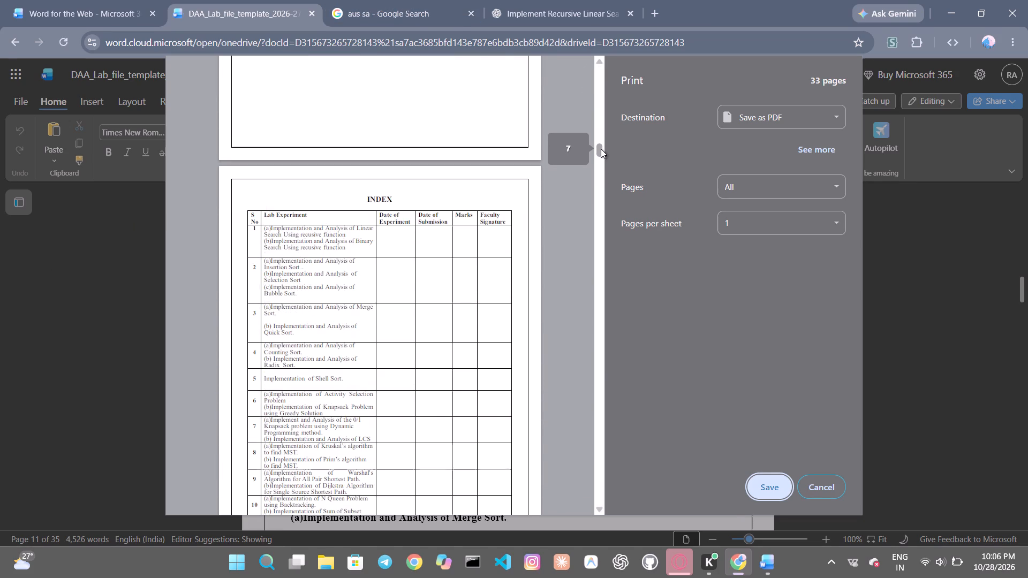
{"action": "left_click_drag", "start_coordinate": [601, 149], "coordinate": [604, 187]}
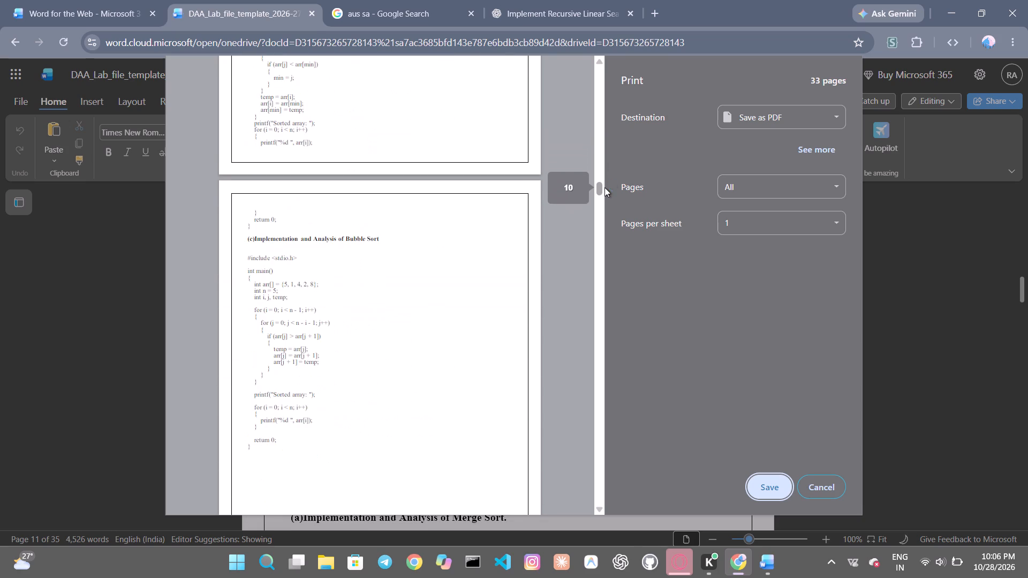
{"action": "left_click_drag", "start_coordinate": [604, 187], "coordinate": [602, 203]}
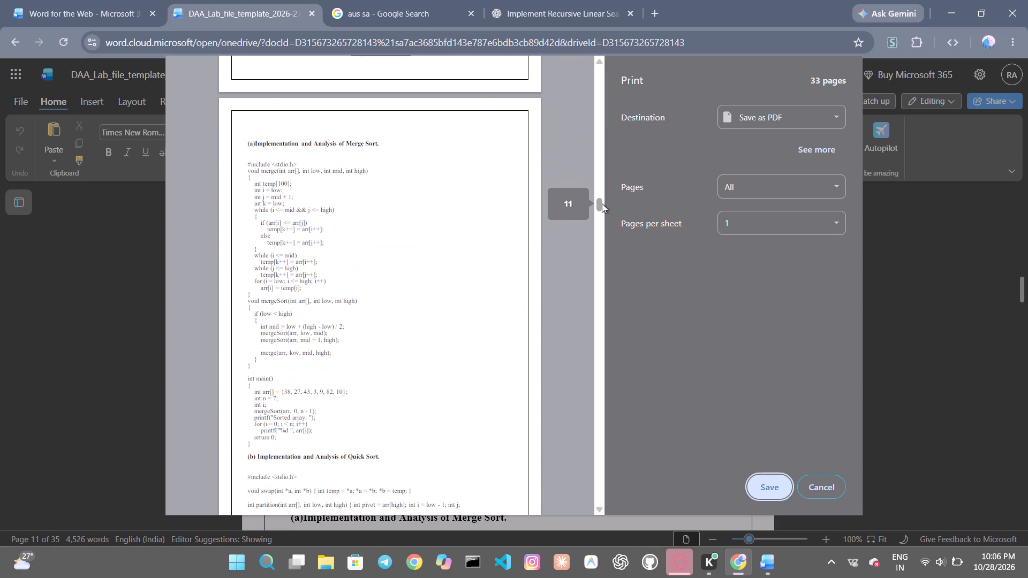
{"action": "left_click_drag", "start_coordinate": [602, 203], "coordinate": [603, 196]}
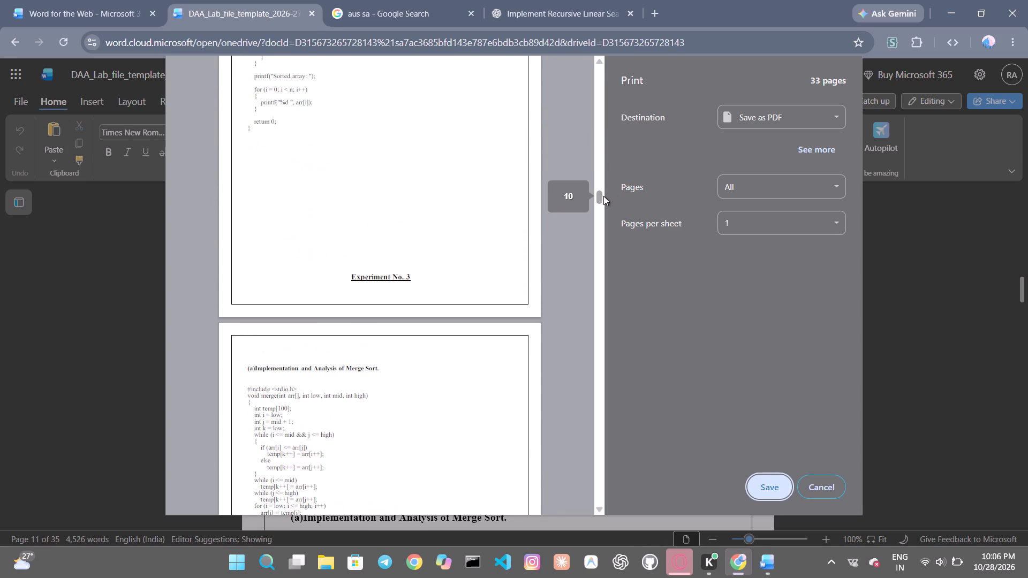
{"action": "left_click_drag", "start_coordinate": [603, 196], "coordinate": [602, 197]}
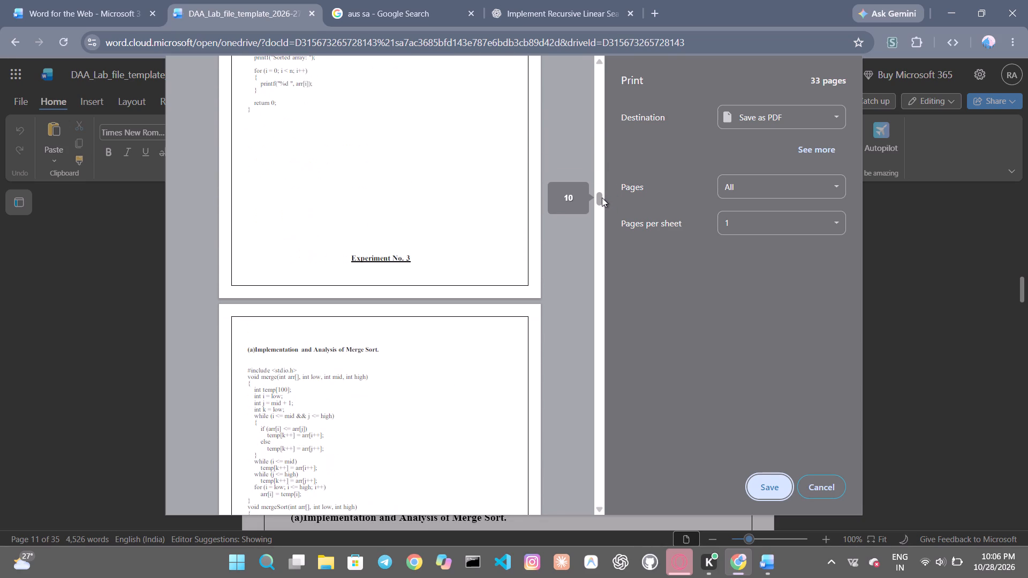
{"action": "left_click_drag", "start_coordinate": [602, 197], "coordinate": [601, 198]}
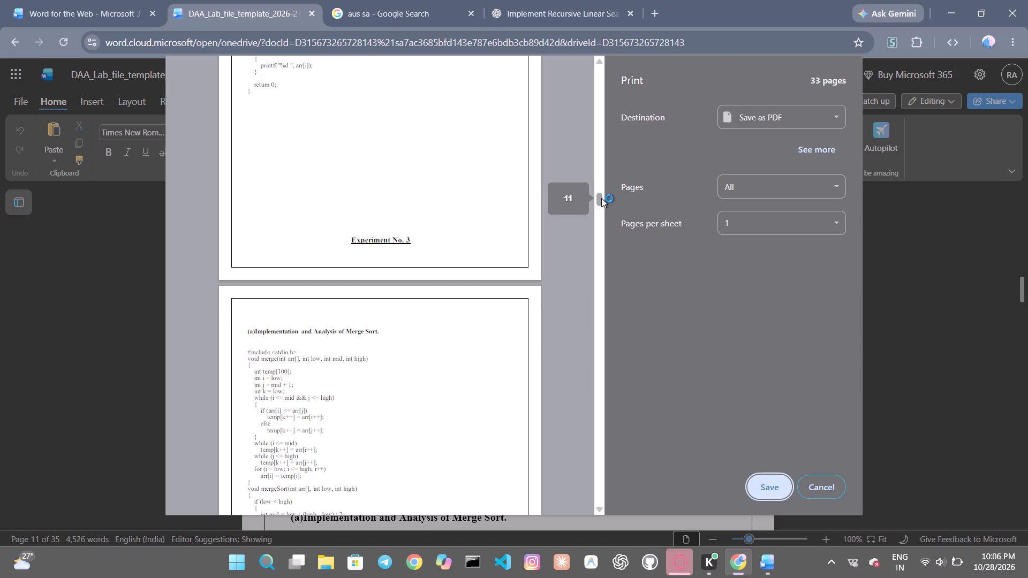
{"action": "left_click_drag", "start_coordinate": [601, 198], "coordinate": [597, 209]}
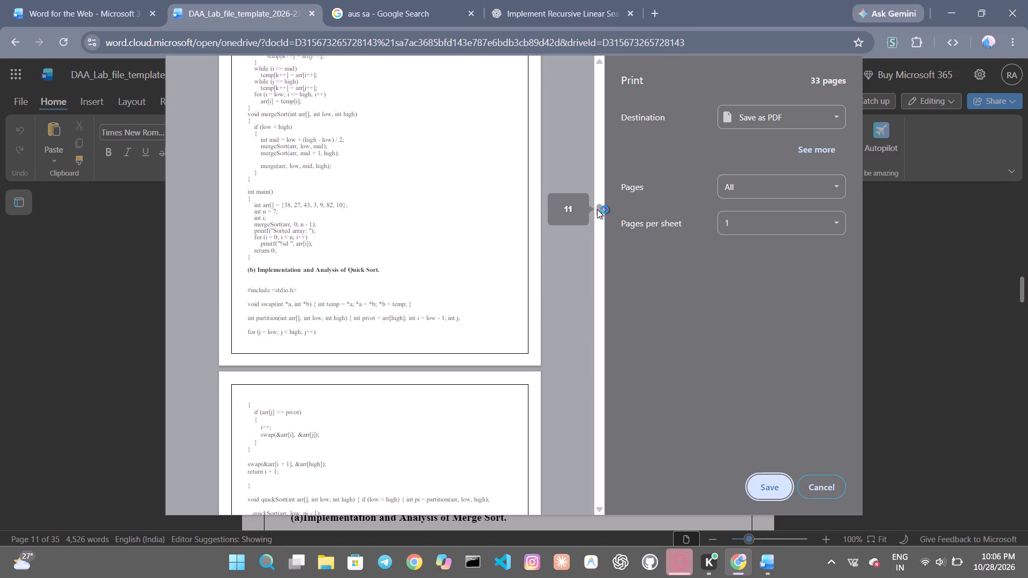
{"action": "left_click_drag", "start_coordinate": [597, 209], "coordinate": [600, 223]}
{"action": "left_click", "coordinate": [814, 484]}
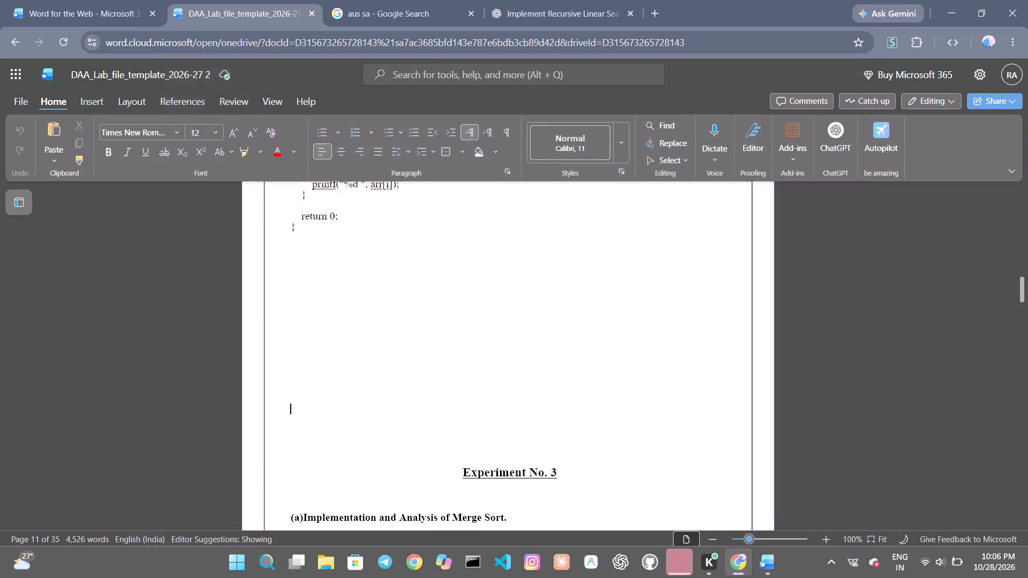
Insert two blank lines directly before the "Experiment No. 3" heading.
{"action": "left_click", "coordinate": [463, 470]}
{"action": "key", "text": "Return"}
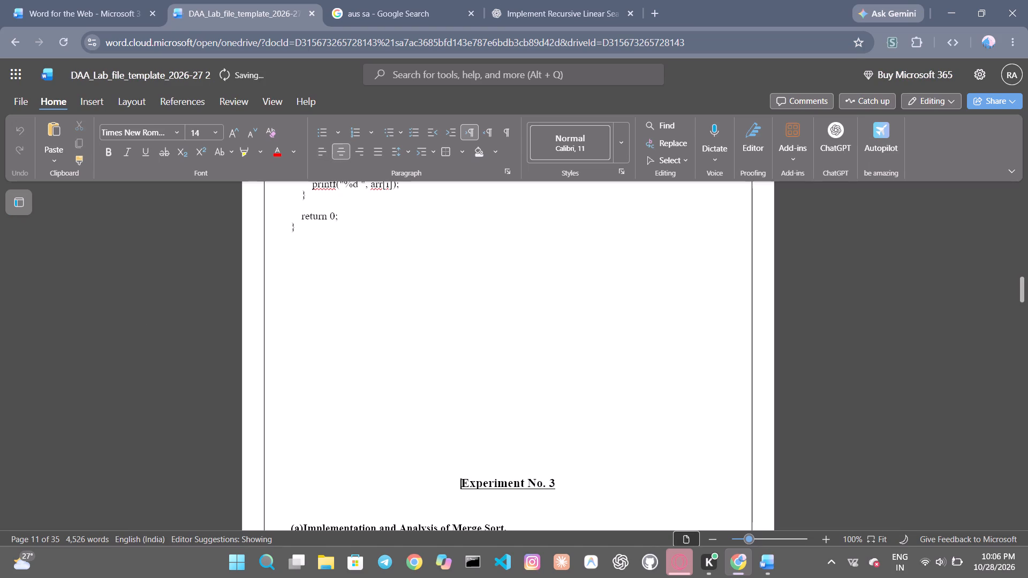
{"action": "key", "text": "Return"}
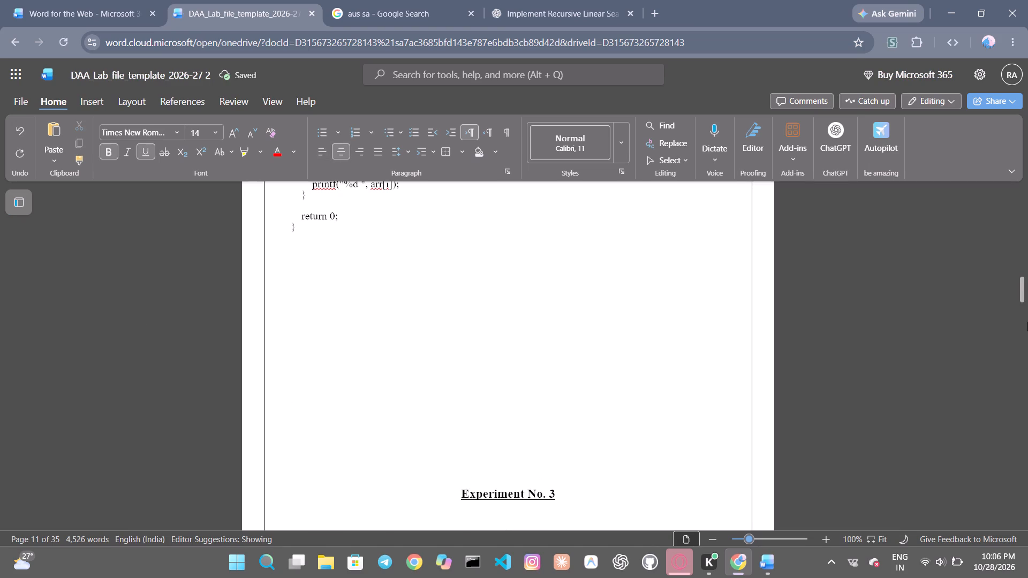
Add a space before the 4 in the "Experiment No.4" heading.
{"action": "left_click_drag", "start_coordinate": [1017, 295], "coordinate": [1022, 293]}
{"action": "left_click_drag", "start_coordinate": [1022, 293], "coordinate": [1022, 303]}
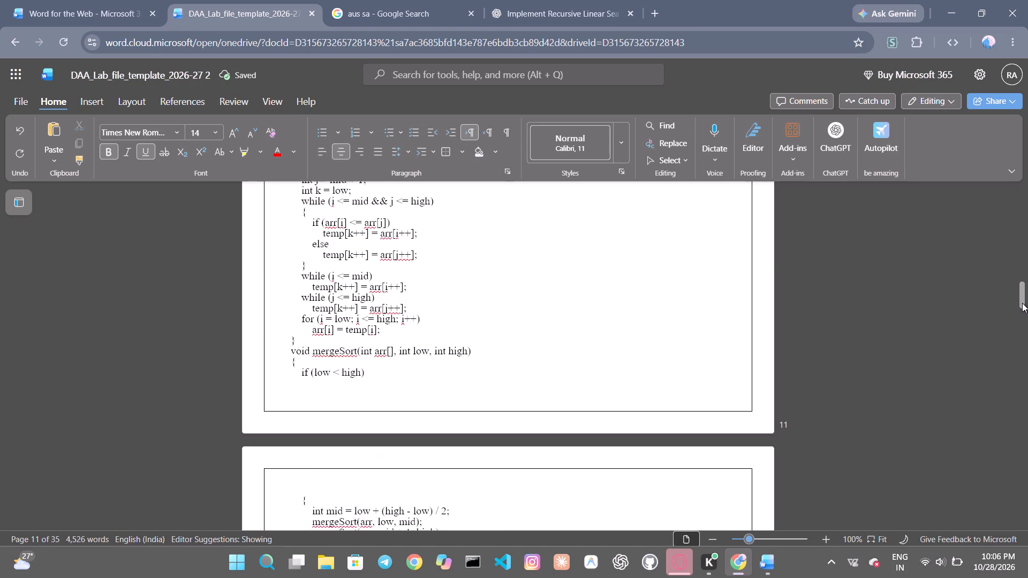
{"action": "left_click_drag", "start_coordinate": [1022, 303], "coordinate": [1023, 315]}
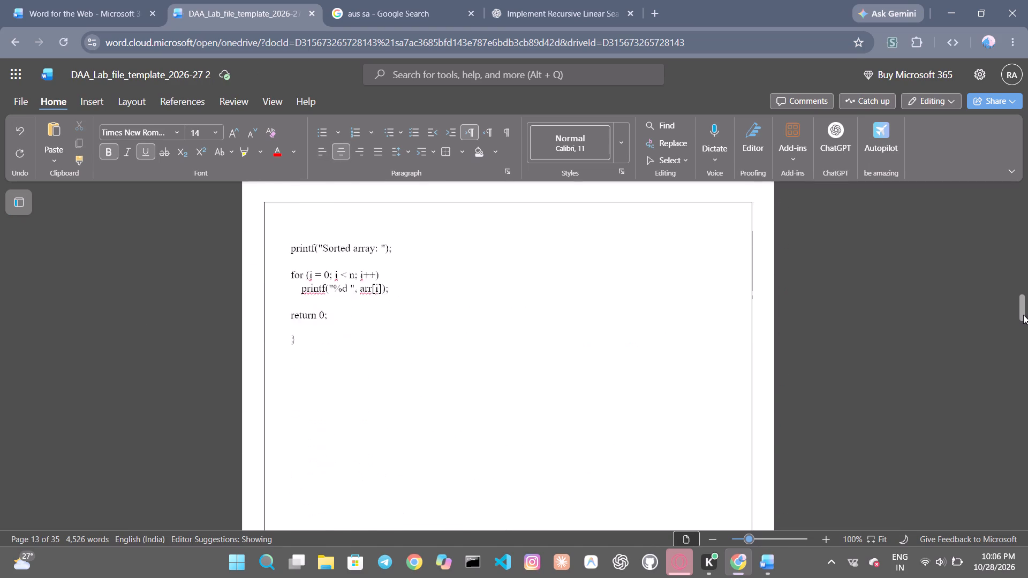
{"action": "left_click_drag", "start_coordinate": [1023, 315], "coordinate": [1025, 316]}
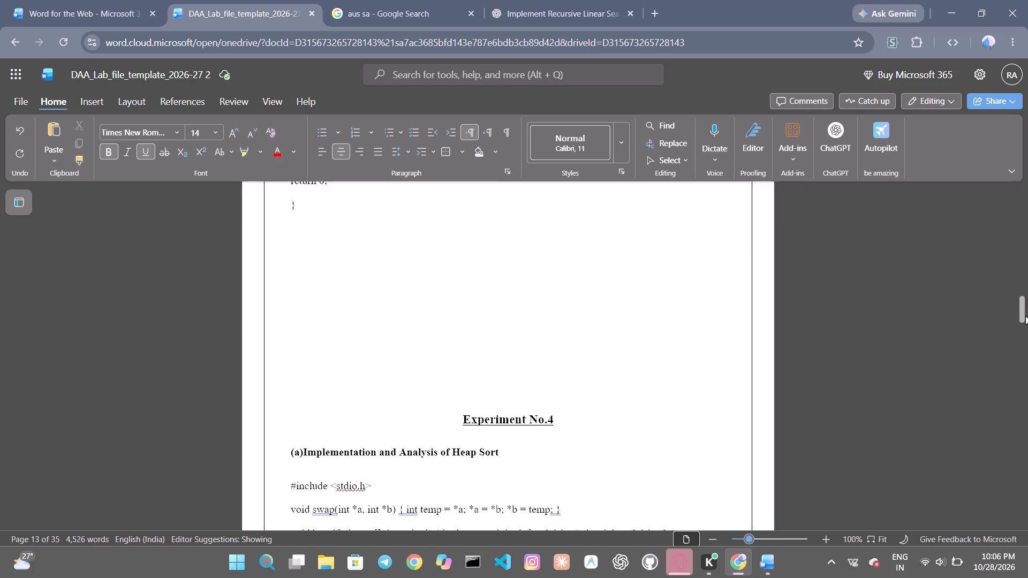
{"action": "left_click", "coordinate": [548, 419]}
{"action": "key", "text": "space"}
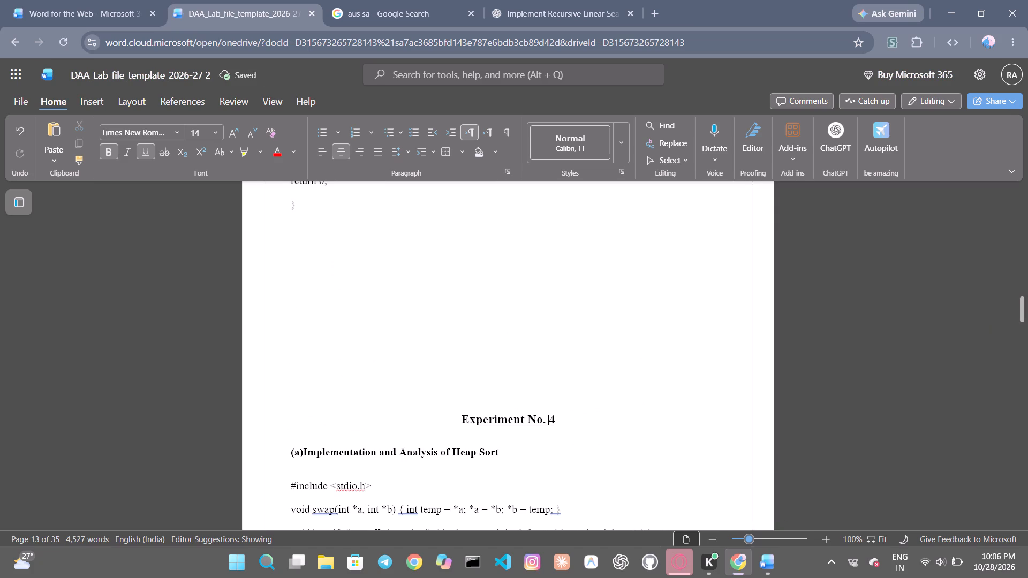
Insert two blank lines directly before the "Experiment No. 4" heading.
{"action": "left_click", "coordinate": [458, 417]}
{"action": "key", "text": "Return"}
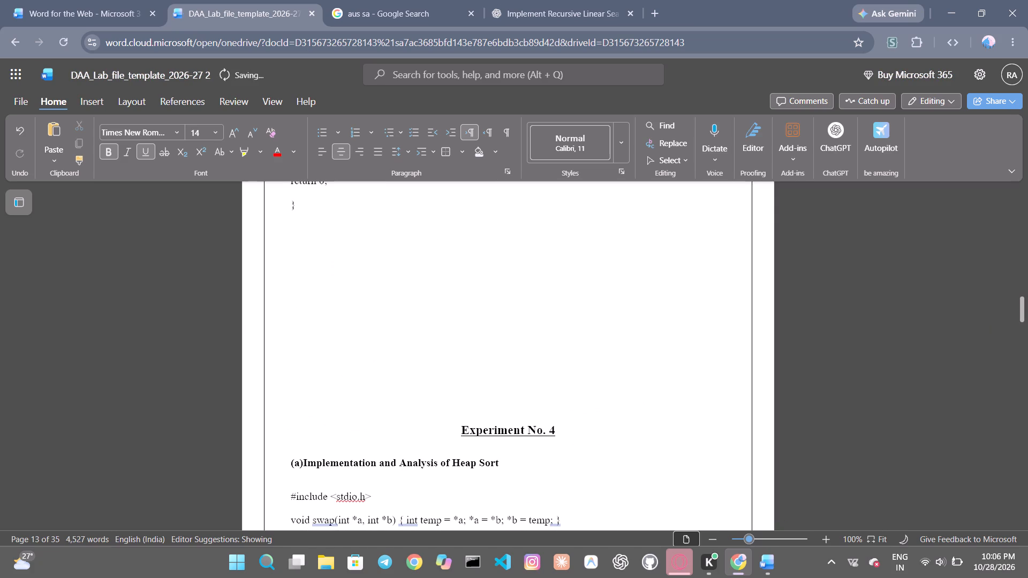
{"action": "key", "text": "Return"}
Examine in the print preview how the pages break from the Experiment No. 3 heading through the Experiment No. 5 Shell Sort program.
{"action": "left_click", "coordinate": [14, 107]}
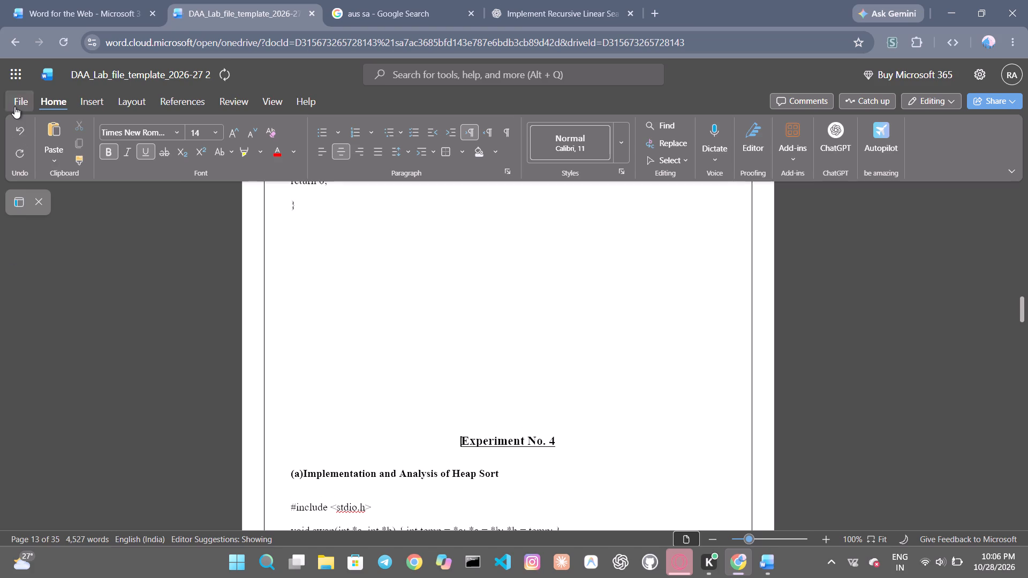
{"action": "left_click", "coordinate": [39, 261]}
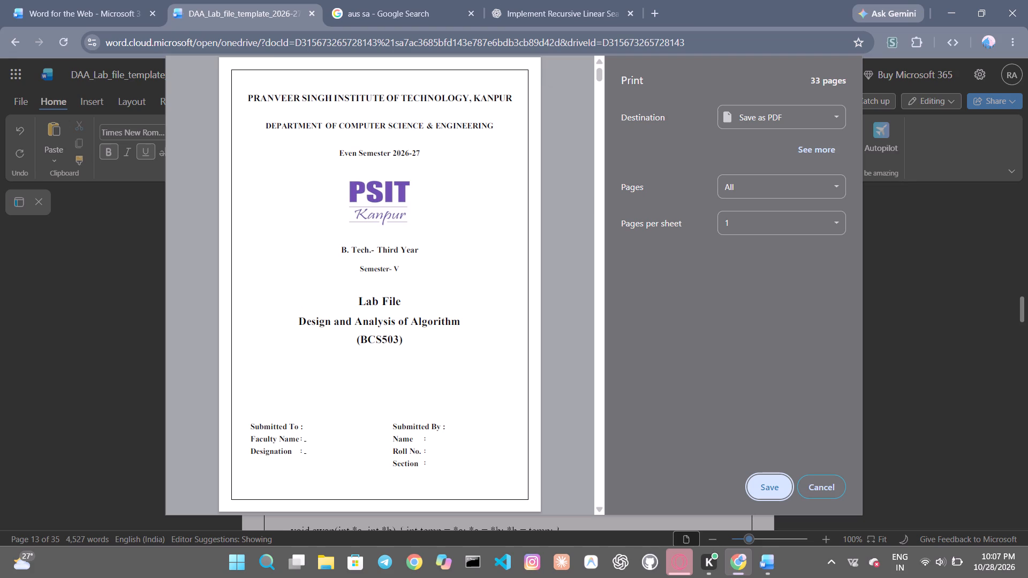
{"action": "left_click_drag", "start_coordinate": [599, 78], "coordinate": [598, 79]}
{"action": "left_click_drag", "start_coordinate": [598, 79], "coordinate": [600, 136]}
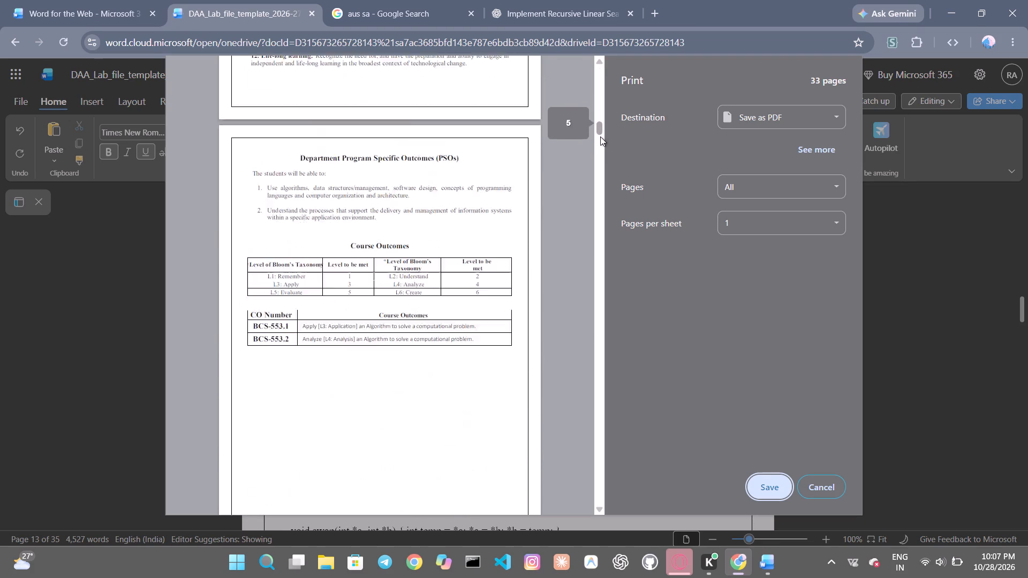
{"action": "left_click_drag", "start_coordinate": [600, 136], "coordinate": [603, 226]}
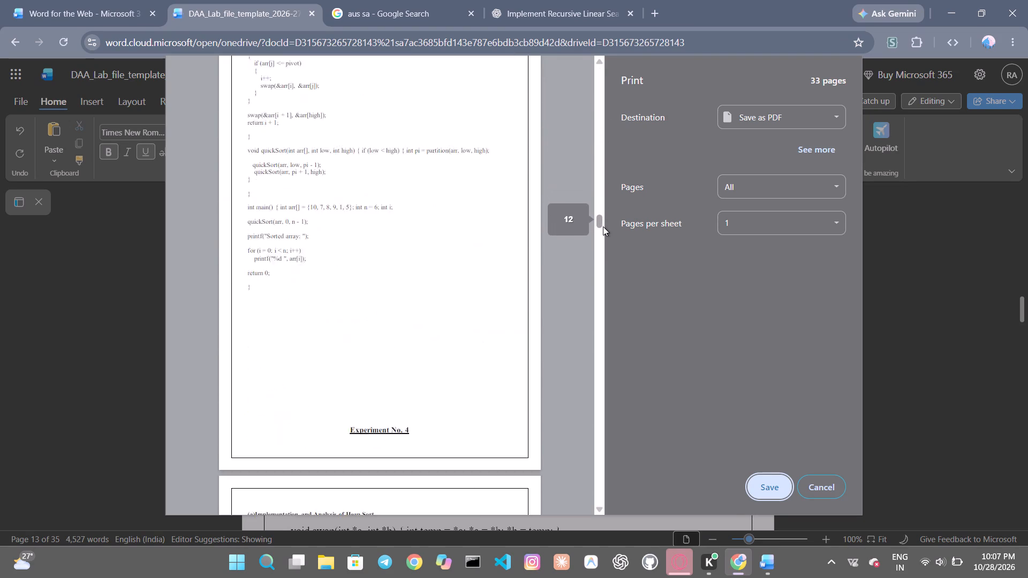
{"action": "left_click_drag", "start_coordinate": [603, 226], "coordinate": [603, 207]}
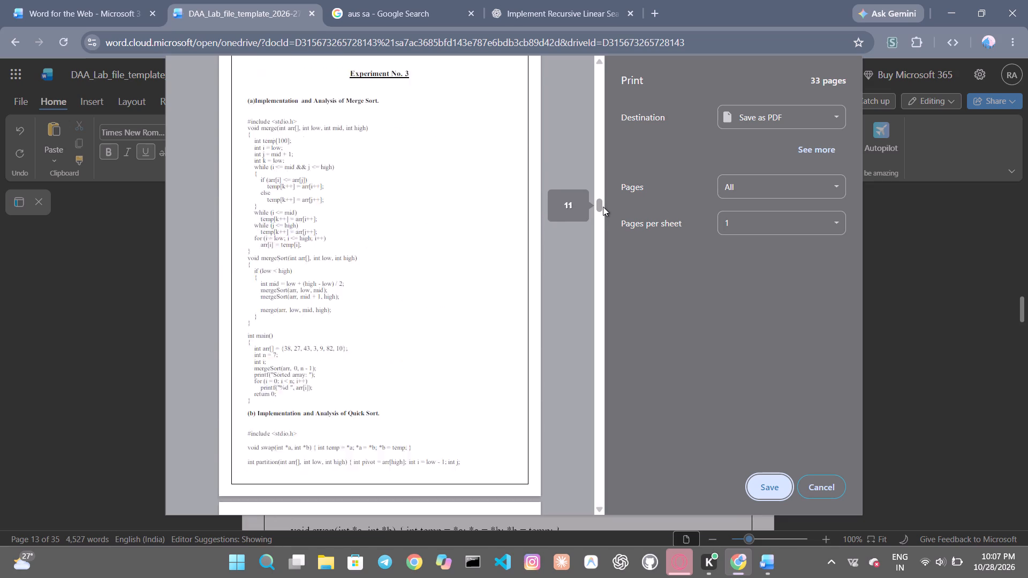
{"action": "left_click_drag", "start_coordinate": [603, 207], "coordinate": [602, 237]}
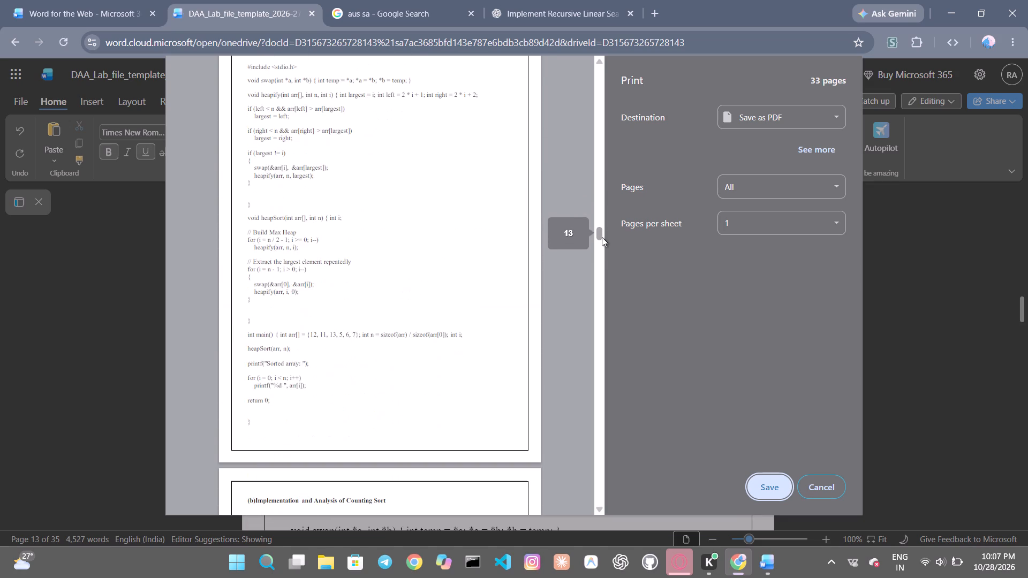
{"action": "left_click_drag", "start_coordinate": [602, 237], "coordinate": [604, 260]}
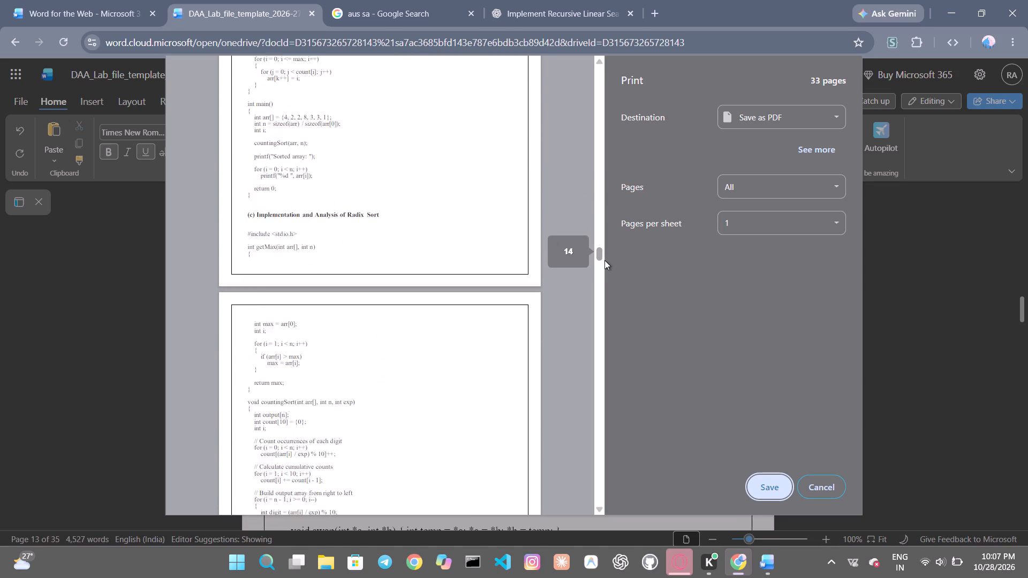
{"action": "left_click_drag", "start_coordinate": [604, 260], "coordinate": [605, 264]}
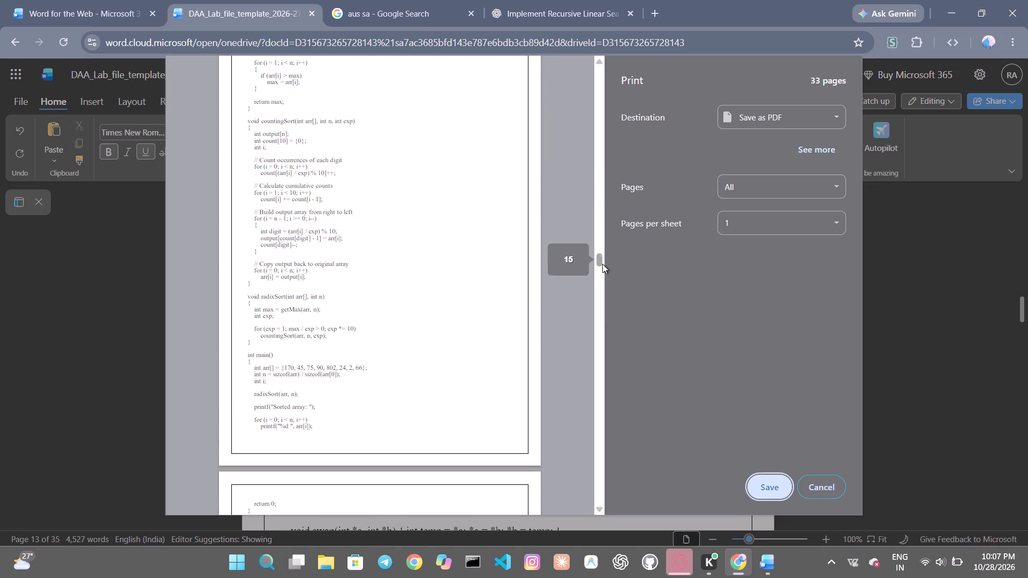
{"action": "left_click", "coordinate": [602, 263]}
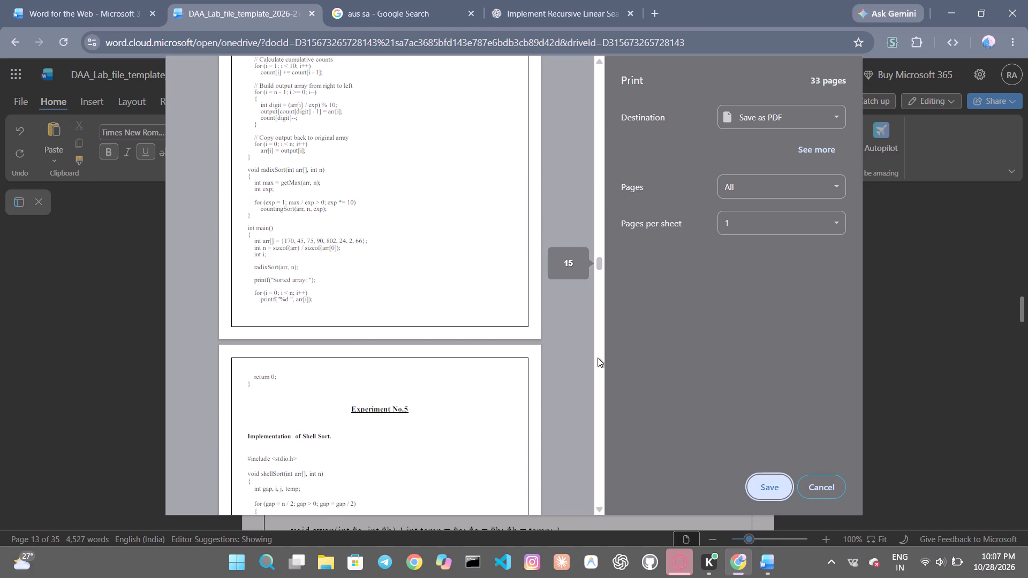
{"action": "left_click_drag", "start_coordinate": [595, 262], "coordinate": [595, 270]}
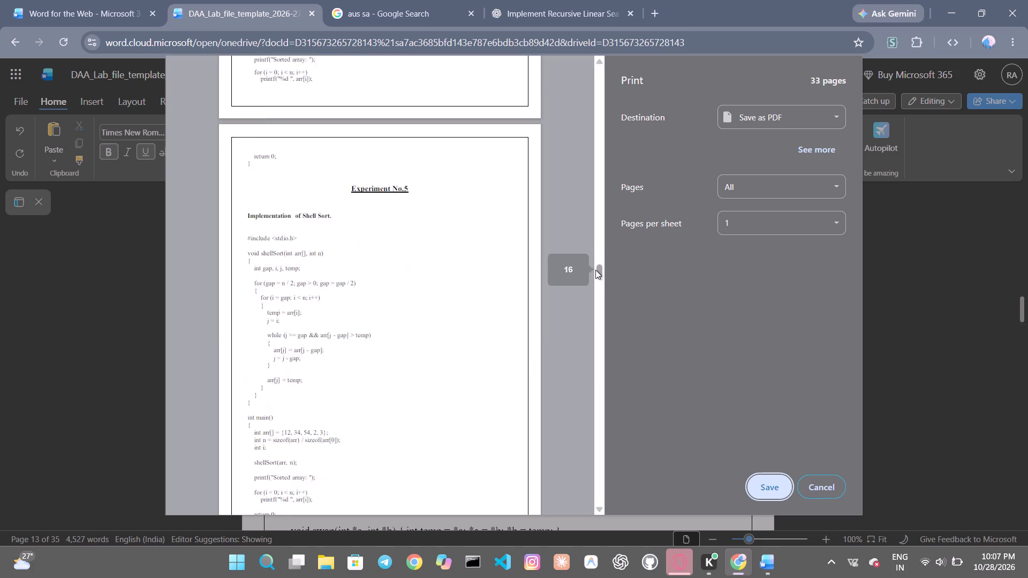
{"action": "left_click_drag", "start_coordinate": [595, 270], "coordinate": [596, 276]}
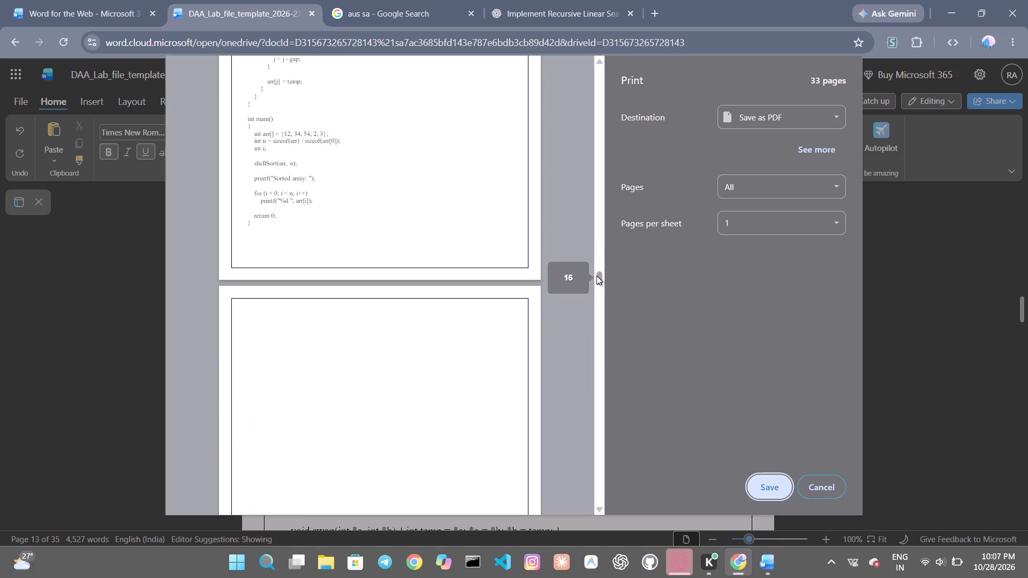
{"action": "left_click_drag", "start_coordinate": [596, 276], "coordinate": [598, 240]}
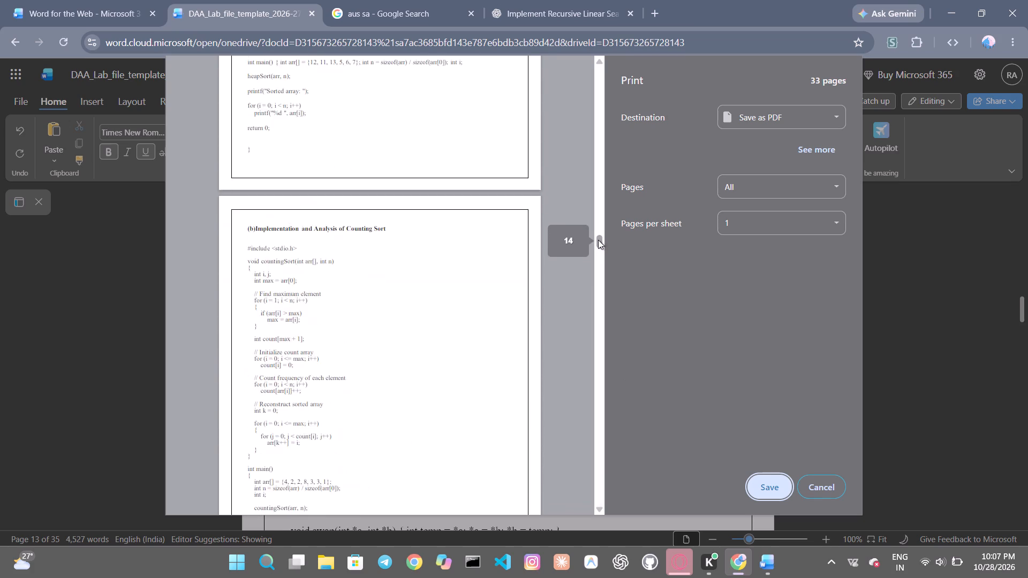
{"action": "left_click_drag", "start_coordinate": [598, 240], "coordinate": [599, 220]}
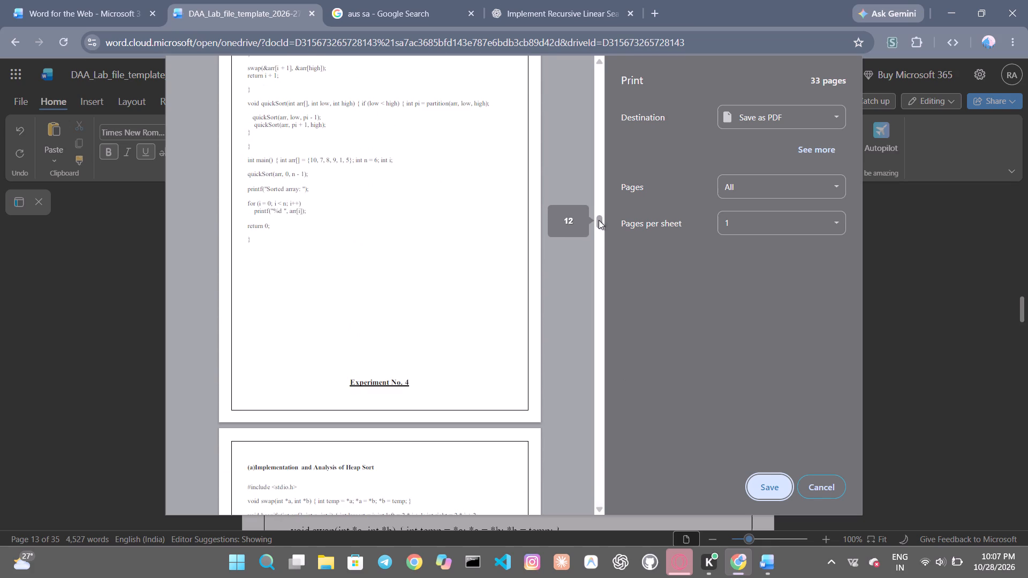
{"action": "left_click_drag", "start_coordinate": [599, 220], "coordinate": [599, 226]}
{"action": "left_click", "coordinate": [819, 480]}
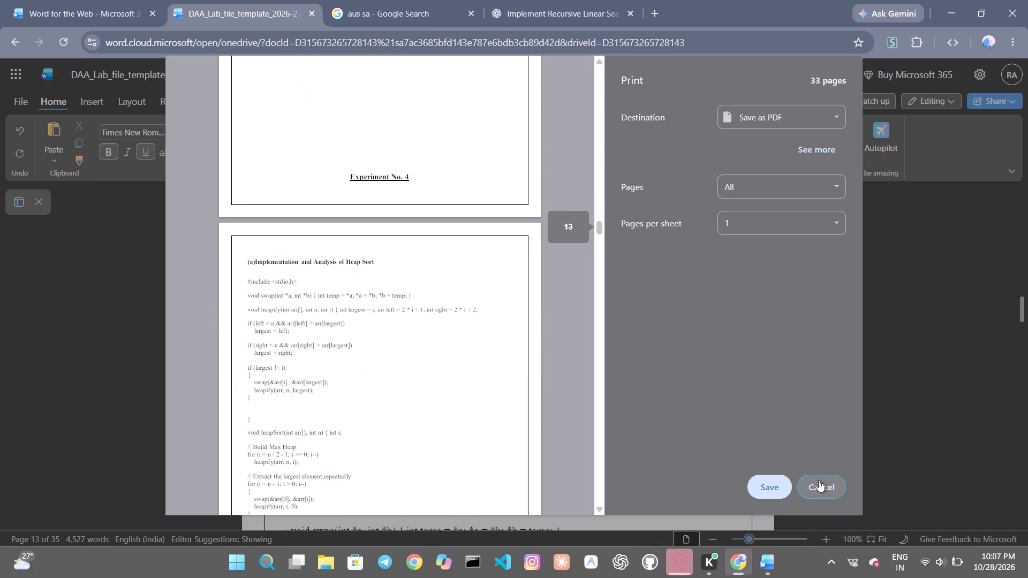
Insert two more blank lines directly above the "Experiment No. 4" heading.
{"action": "left_click", "coordinate": [460, 434]}
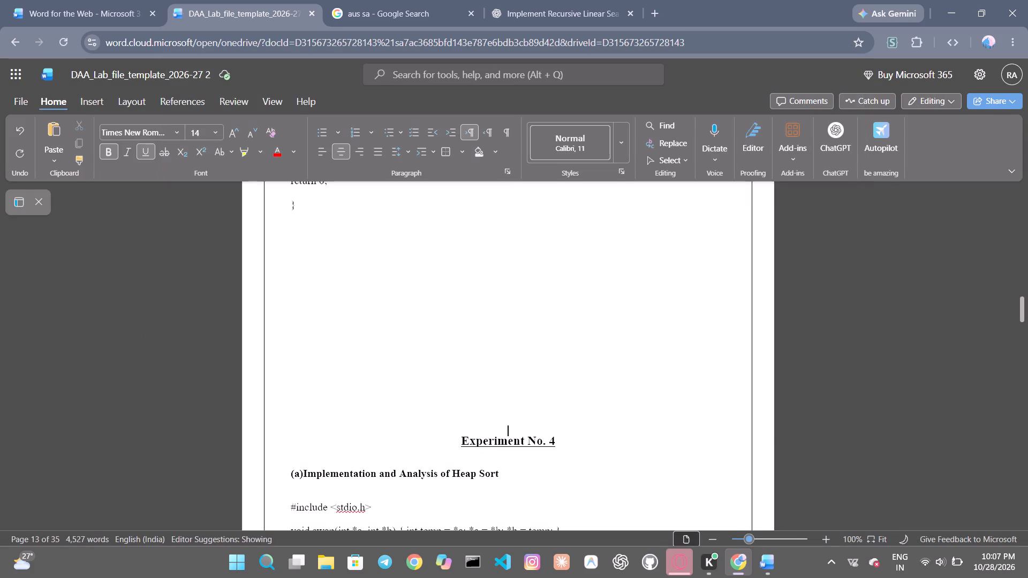
{"action": "key", "text": "Return"}
{"action": "key", "text": "Return"}
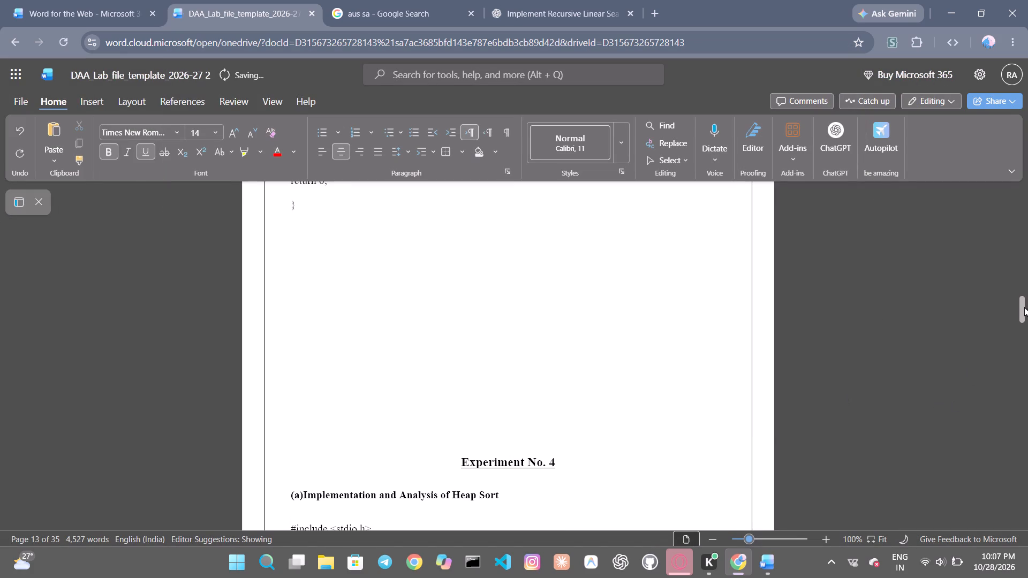
Delete the "// Count frequency of each element" comment and the blank line above it in the Counting Sort program.
{"action": "left_click_drag", "start_coordinate": [1024, 307], "coordinate": [1025, 323]}
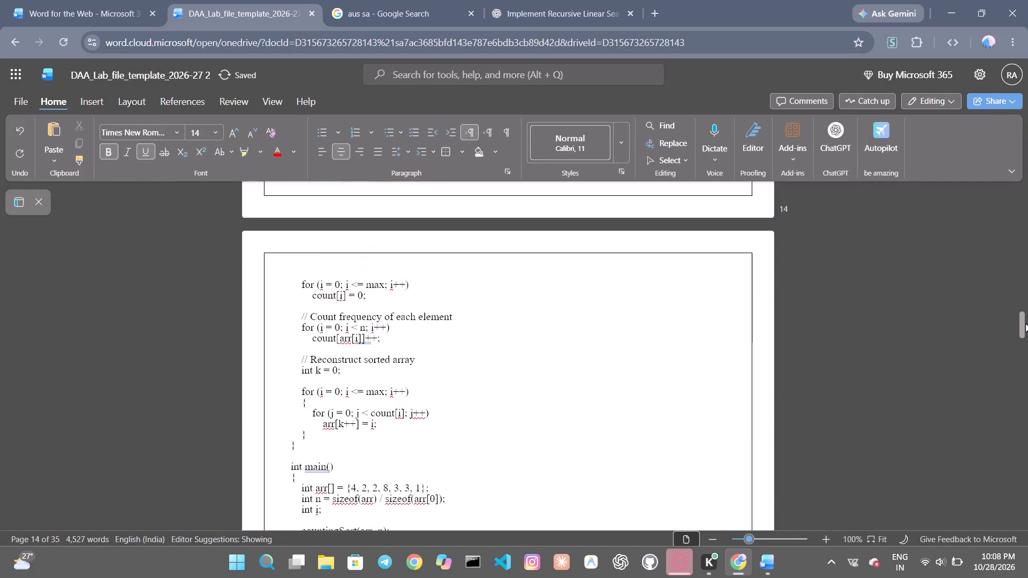
{"action": "left_click_drag", "start_coordinate": [1025, 323], "coordinate": [1026, 324]}
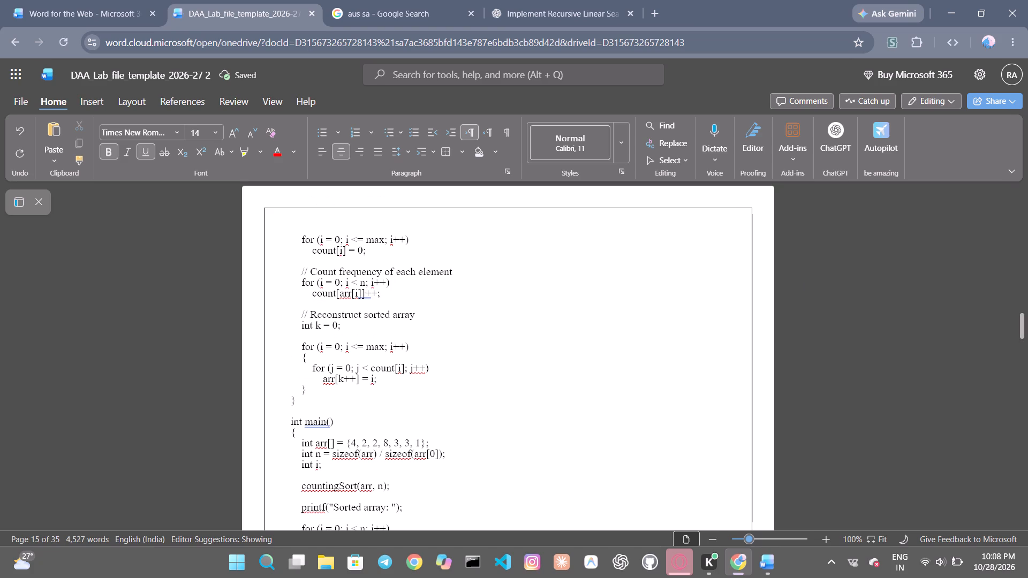
{"action": "left_click", "coordinate": [459, 270]}
{"action": "key", "text": "BackSpace"}
{"action": "key", "text": "BackSpace"}
{"action": "key", "text": "BackSpace"}
{"action": "key", "text": "BackSpace"}
{"action": "key", "text": "BackSpace"}
{"action": "key", "text": "BackSpace"}
{"action": "key", "text": "BackSpace"}
{"action": "key", "text": "BackSpace"}
{"action": "key", "text": "BackSpace"}
{"action": "key", "text": "BackSpace"}
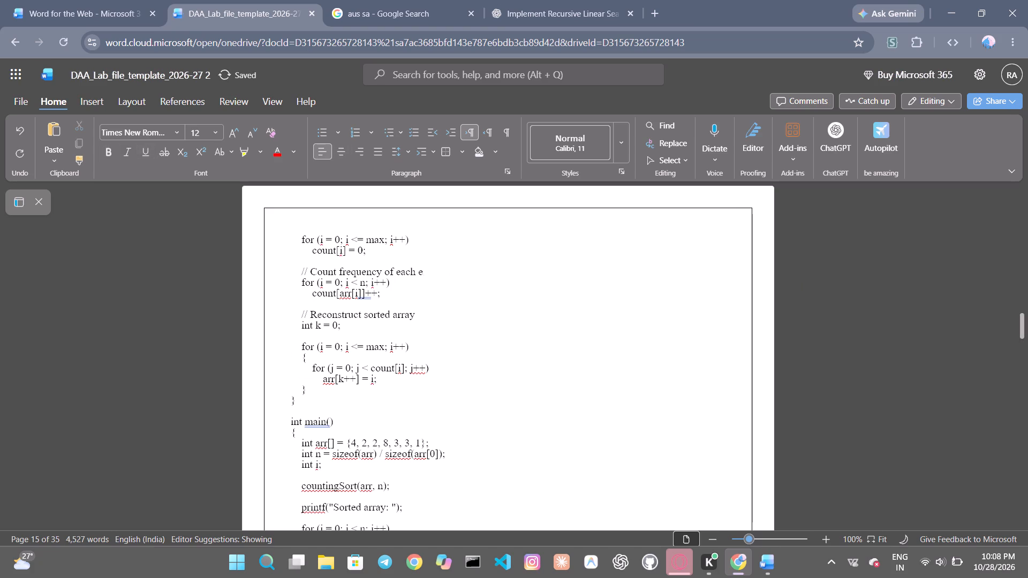
{"action": "key", "text": "BackSpace"}
{"action": "key", "text": "BackSpace"}
{"action": "key", "text": "BackSpace"}
{"action": "key", "text": "BackSpace"}
{"action": "key", "text": "BackSpace"}
{"action": "key", "text": "BackSpace"}
{"action": "key", "text": "BackSpace"}
{"action": "key", "text": "BackSpace"}
{"action": "key", "text": "BackSpace"}
{"action": "key", "text": "BackSpace"}
{"action": "key", "text": "BackSpace"}
{"action": "key", "text": "BackSpace"}
{"action": "key", "text": "BackSpace"}
{"action": "key", "text": "BackSpace"}
{"action": "key", "text": "BackSpace"}
{"action": "key", "text": "BackSpace"}
{"action": "key", "text": "BackSpace"}
{"action": "key", "text": "BackSpace"}
{"action": "key", "text": "BackSpace"}
{"action": "key", "text": "BackSpace"}
{"action": "key", "text": "BackSpace"}
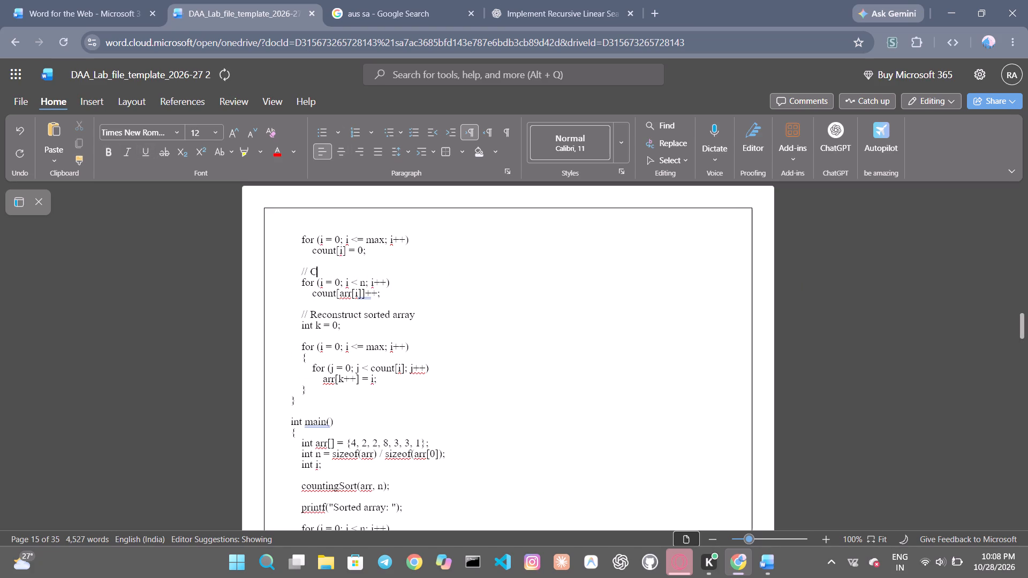
{"action": "key", "text": "BackSpace"}
{"action": "key", "text": "BackSpace"}
{"action": "key", "text": "BackSpace"}
{"action": "key", "text": "BackSpace"}
{"action": "key", "text": "BackSpace"}
{"action": "key", "text": "BackSpace"}
{"action": "key", "text": "BackSpace"}
{"action": "key", "text": "BackSpace"}
{"action": "key", "text": "BackSpace"}
{"action": "key", "text": "BackSpace"}
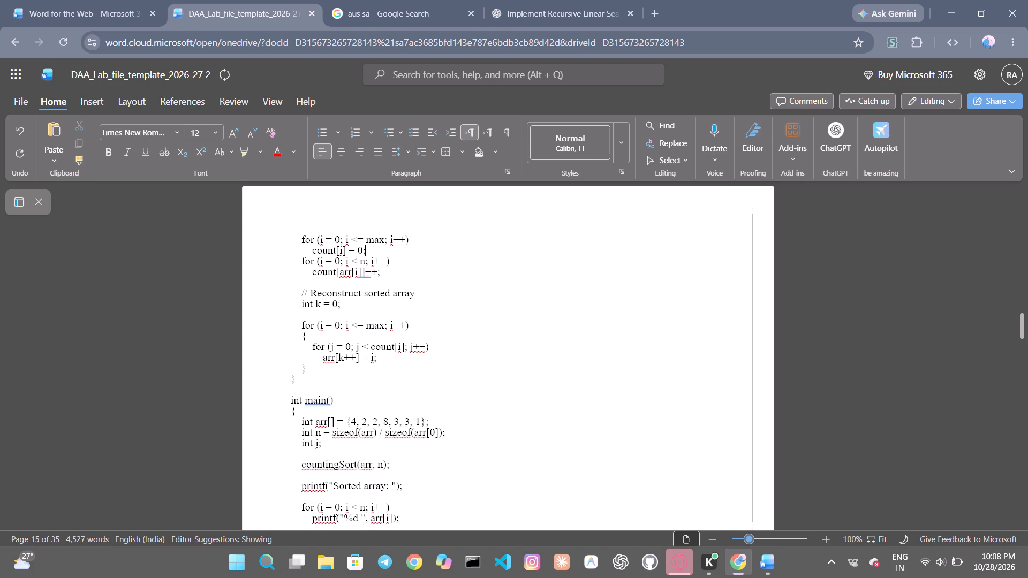
Delete the "// Reconstruct sorted array" comment and the blank line above it in the Counting Sort program.
{"action": "key", "text": "Down"}
{"action": "key", "text": "Down"}
{"action": "key", "text": "Down"}
{"action": "key", "text": "Down"}
{"action": "left_click", "coordinate": [413, 291]}
{"action": "key", "text": "BackSpace"}
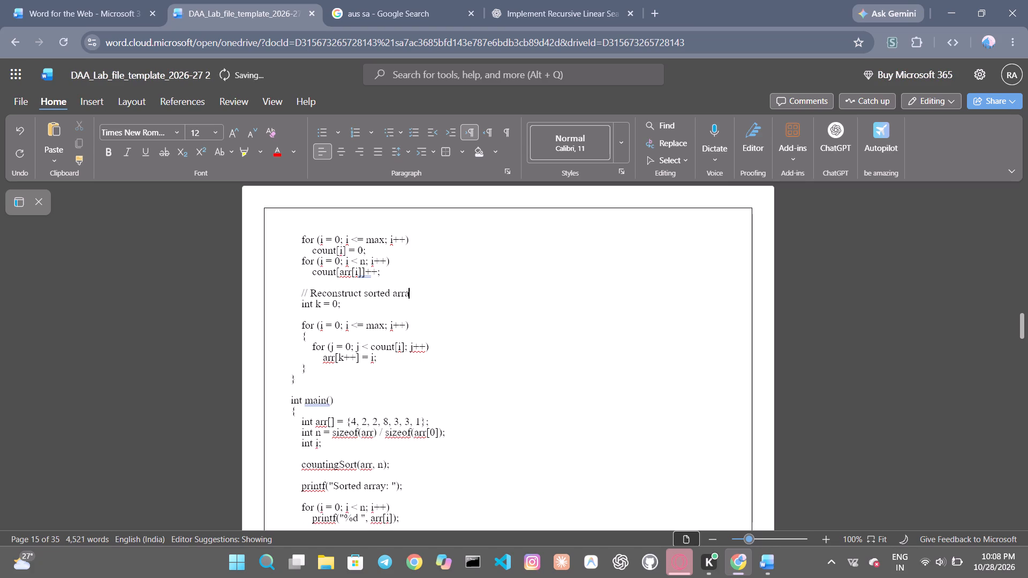
{"action": "key", "text": "BackSpace"}
{"action": "key", "text": "BackSpace"}
{"action": "key", "text": "BackSpace"}
{"action": "key", "text": "BackSpace"}
{"action": "key", "text": "BackSpace"}
{"action": "key", "text": "BackSpace"}
{"action": "key", "text": "BackSpace"}
{"action": "key", "text": "BackSpace"}
{"action": "key", "text": "BackSpace"}
{"action": "key", "text": "BackSpace"}
{"action": "key", "text": "BackSpace"}
{"action": "key", "text": "BackSpace"}
{"action": "key", "text": "BackSpace"}
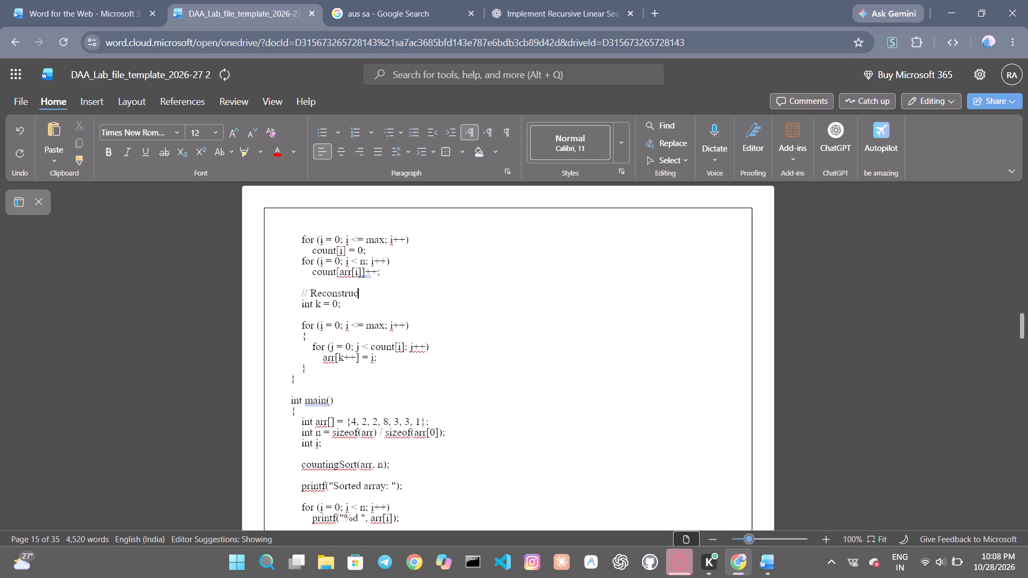
{"action": "key", "text": "BackSpace"}
{"action": "key", "text": "BackSpace"}
{"action": "key", "text": "BackSpace"}
{"action": "key", "text": "BackSpace"}
{"action": "key", "text": "BackSpace"}
{"action": "key", "text": "BackSpace"}
{"action": "key", "text": "BackSpace"}
{"action": "key", "text": "BackSpace"}
{"action": "key", "text": "BackSpace"}
{"action": "key", "text": "BackSpace"}
{"action": "key", "text": "BackSpace"}
{"action": "key", "text": "BackSpace"}
{"action": "key", "text": "BackSpace"}
{"action": "key", "text": "BackSpace"}
{"action": "key", "text": "BackSpace"}
{"action": "key", "text": "BackSpace"}
{"action": "key", "text": "BackSpace"}
{"action": "key", "text": "BackSpace"}
{"action": "key", "text": "BackSpace"}
{"action": "key", "text": "BackSpace"}
Remove the blank line between "int k = 0;" and the following for loop in the Counting Sort program.
{"action": "key", "text": "Up"}
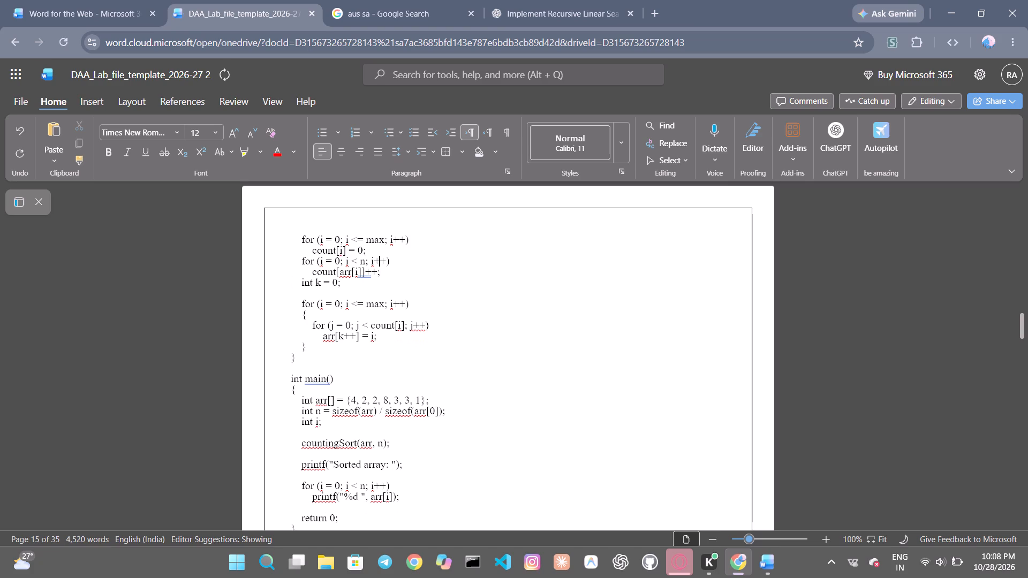
{"action": "key", "text": "Down"}
{"action": "key", "text": "Down"}
{"action": "key", "text": "Down"}
{"action": "key", "text": "BackSpace"}
Remove the blank lines directly before and after the countingSort(arr, n) call in the Counting Sort program's main function.
{"action": "key", "text": "Down"}
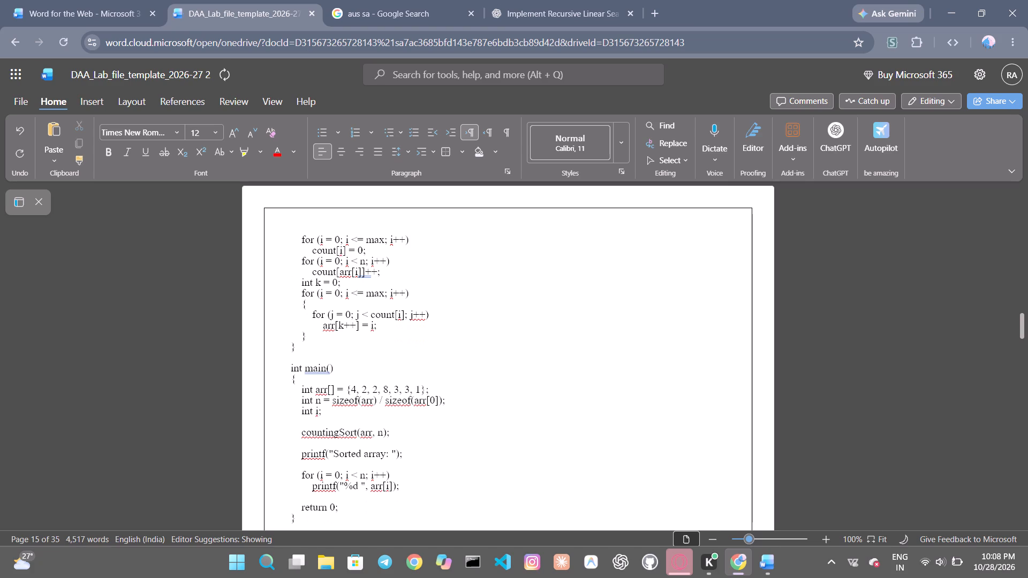
{"action": "key", "text": "Down"}
{"action": "key", "text": "Down"}
{"action": "key", "text": "Down"}
{"action": "key", "text": "Down"}
{"action": "key", "text": "Down"}
{"action": "key", "text": "Down"}
{"action": "key", "text": "Down"}
{"action": "key", "text": "Down"}
{"action": "key", "text": "Down"}
{"action": "key", "text": "Down"}
{"action": "key", "text": "Down"}
{"action": "key", "text": "Down"}
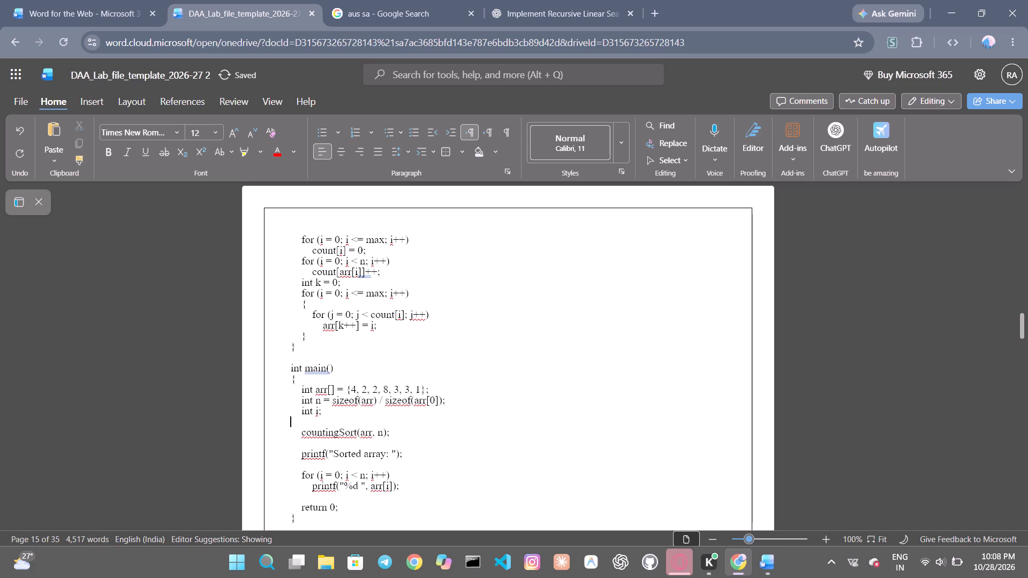
{"action": "key", "text": "BackSpace"}
{"action": "key", "text": "Down"}
{"action": "key", "text": "Down"}
{"action": "key", "text": "BackSpace"}
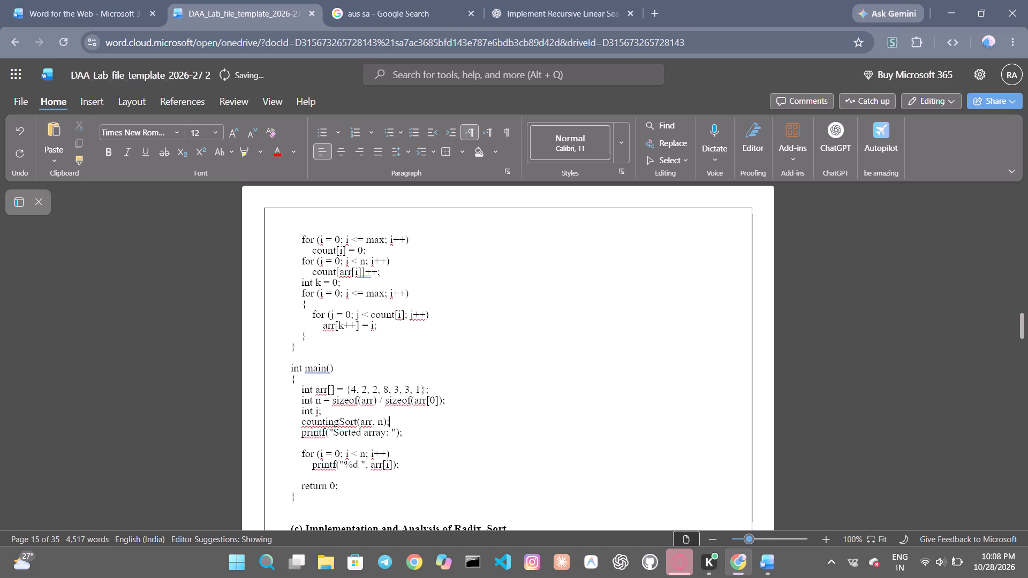
Remove the blank lines before the printing for loop and before "return 0;" in the Counting Sort program's main function.
{"action": "key", "text": "Down"}
{"action": "key", "text": "Down"}
{"action": "key", "text": "BackSpace"}
{"action": "key", "text": "Down"}
{"action": "key", "text": "Down"}
{"action": "key", "text": "Down"}
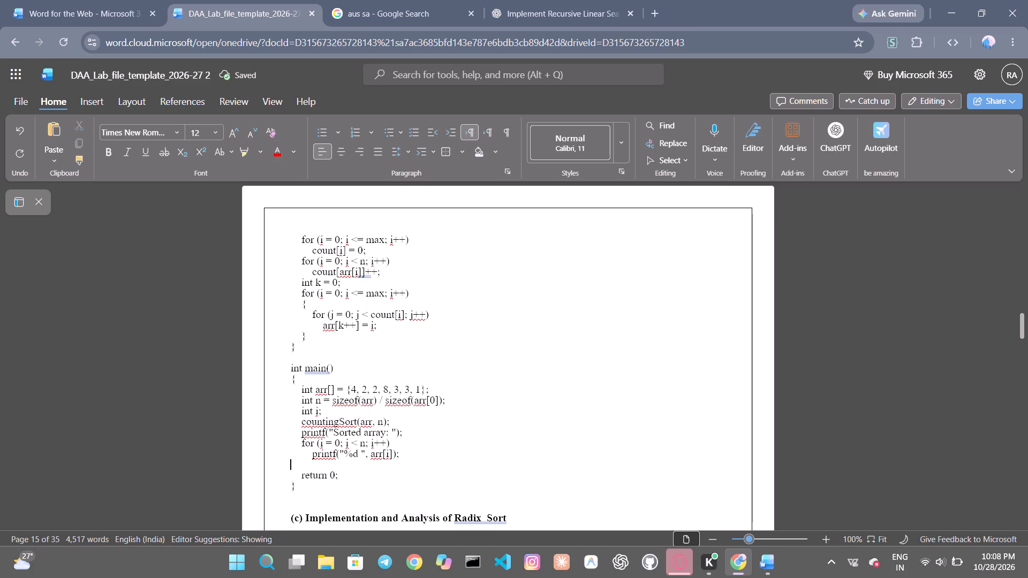
{"action": "key", "text": "BackSpace"}
Delete the "// Initialize count array" comment and the blank line above it in the Counting Sort program.
{"action": "key", "text": "Down"}
{"action": "key", "text": "Down"}
{"action": "key", "text": "Down"}
{"action": "key", "text": "Down"}
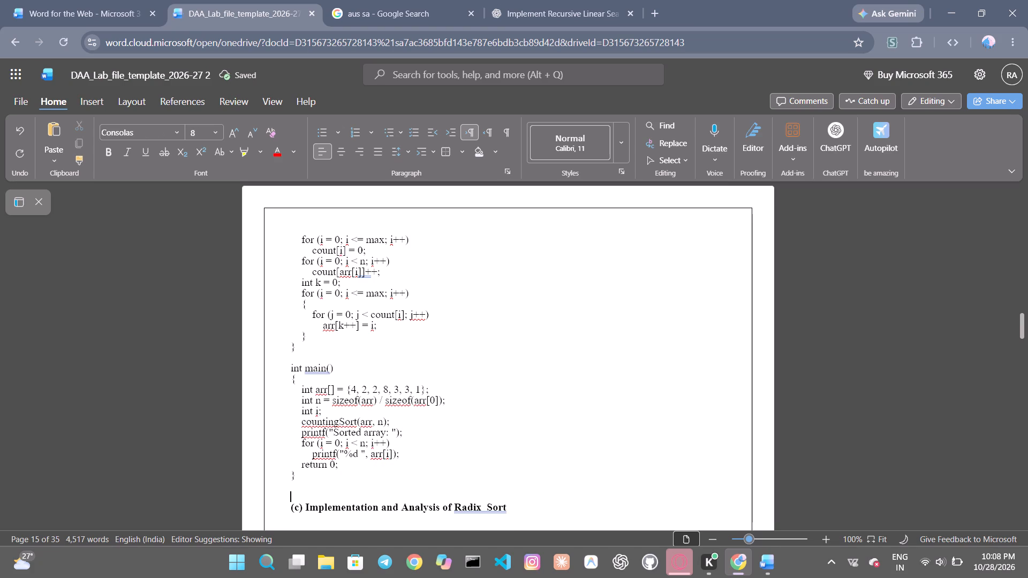
{"action": "key", "text": "Up"}
{"action": "key", "text": "Up"}
{"action": "key", "text": "Up"}
{"action": "key", "text": "Up"}
{"action": "key", "text": "Up"}
{"action": "key", "text": "Up"}
{"action": "key", "text": "Up"}
{"action": "key", "text": "Up"}
{"action": "key", "text": "Up"}
{"action": "key", "text": "Up"}
{"action": "key", "text": "Up"}
{"action": "key", "text": "Up"}
{"action": "key", "text": "Up"}
{"action": "key", "text": "Up"}
{"action": "key", "text": "Up"}
{"action": "key", "text": "Up"}
{"action": "key", "text": "Up"}
{"action": "key", "text": "Up"}
{"action": "key", "text": "Up"}
{"action": "key", "text": "Up"}
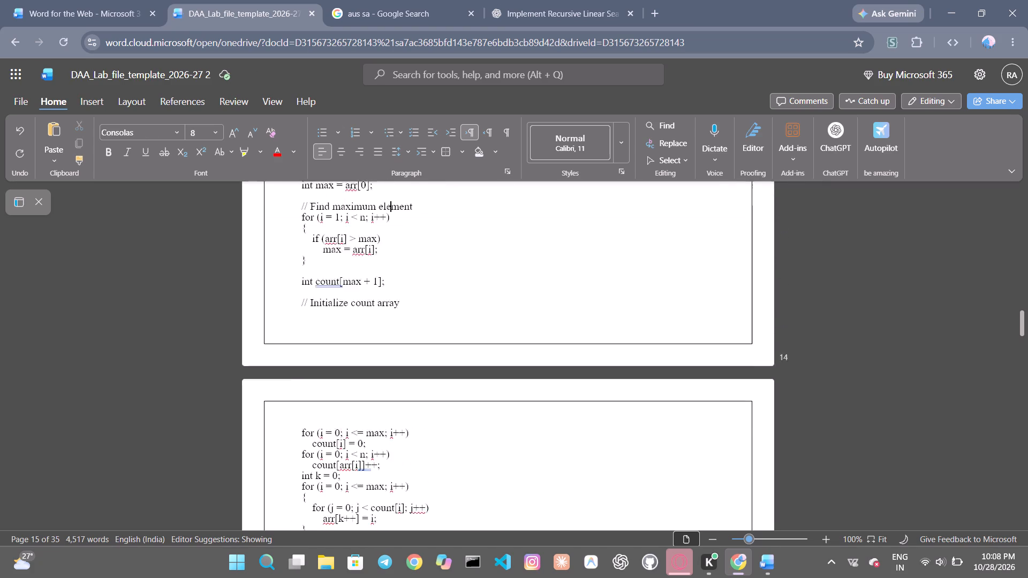
{"action": "key", "text": "Up"}
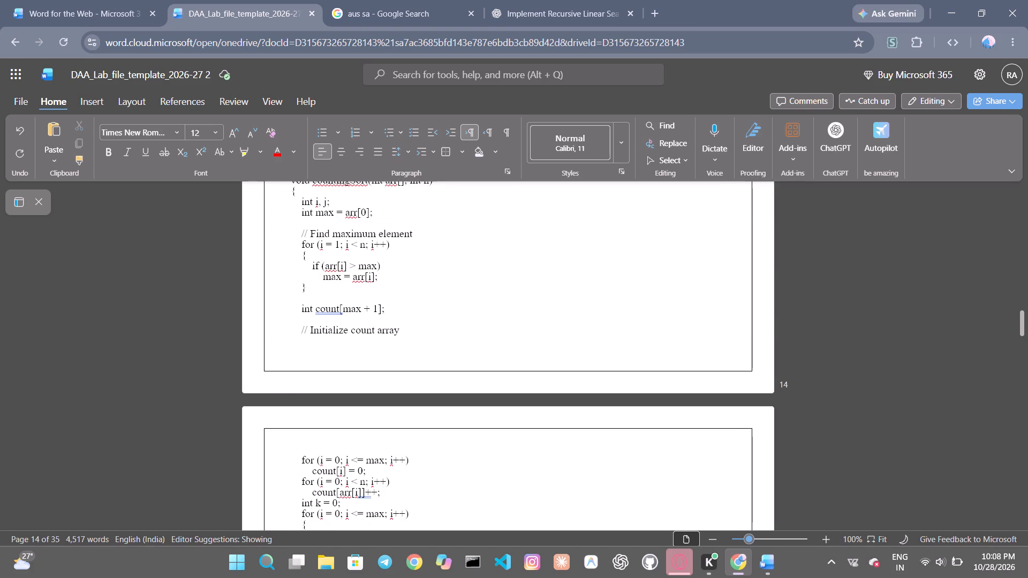
{"action": "left_click", "coordinate": [403, 326]}
{"action": "key", "text": "BackSpace"}
{"action": "key", "text": "BackSpace"}
{"action": "key", "text": "BackSpace"}
{"action": "key", "text": "BackSpace"}
{"action": "key", "text": "BackSpace"}
{"action": "key", "text": "BackSpace"}
{"action": "key", "text": "BackSpace"}
{"action": "key", "text": "BackSpace"}
{"action": "key", "text": "BackSpace"}
{"action": "key", "text": "BackSpace"}
{"action": "key", "text": "BackSpace"}
{"action": "key", "text": "BackSpace"}
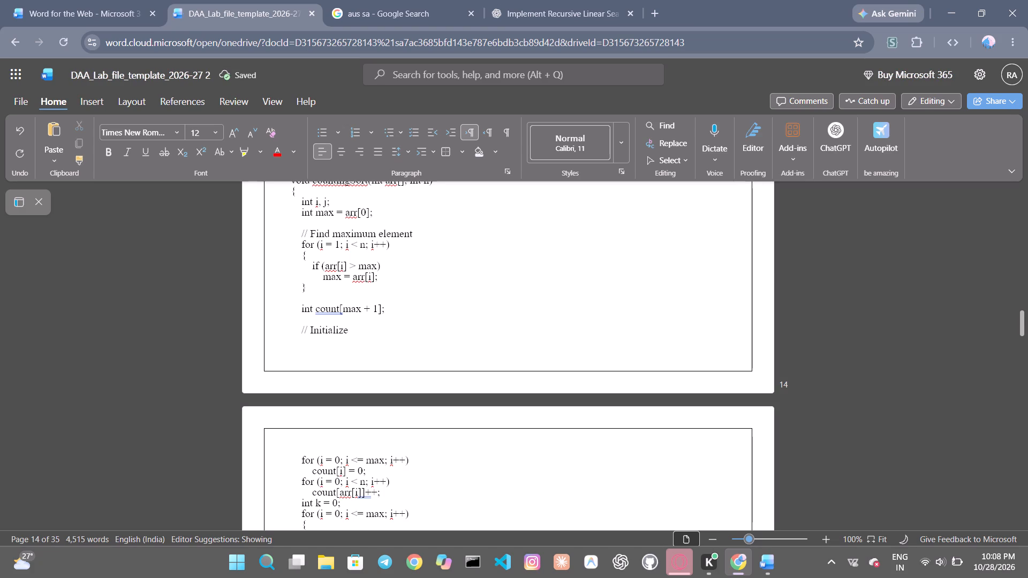
{"action": "key", "text": "BackSpace"}
{"action": "key", "text": "BackSpace"}
{"action": "key", "text": "BackSpace"}
{"action": "key", "text": "BackSpace"}
{"action": "key", "text": "BackSpace"}
{"action": "key", "text": "BackSpace"}
{"action": "key", "text": "BackSpace"}
{"action": "key", "text": "BackSpace"}
{"action": "key", "text": "BackSpace"}
{"action": "key", "text": "BackSpace"}
{"action": "key", "text": "BackSpace"}
{"action": "key", "text": "BackSpace"}
{"action": "key", "text": "BackSpace"}
{"action": "key", "text": "BackSpace"}
{"action": "key", "text": "BackSpace"}
{"action": "key", "text": "BackSpace"}
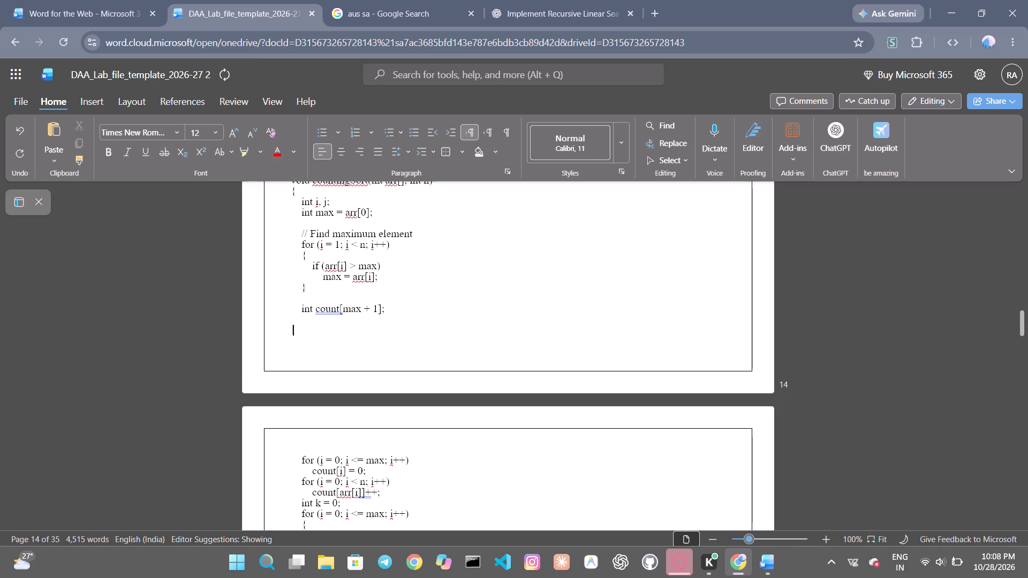
{"action": "key", "text": "BackSpace"}
{"action": "key", "text": "BackSpace"}
{"action": "key", "text": "BackSpace"}
{"action": "key", "text": "BackSpace"}
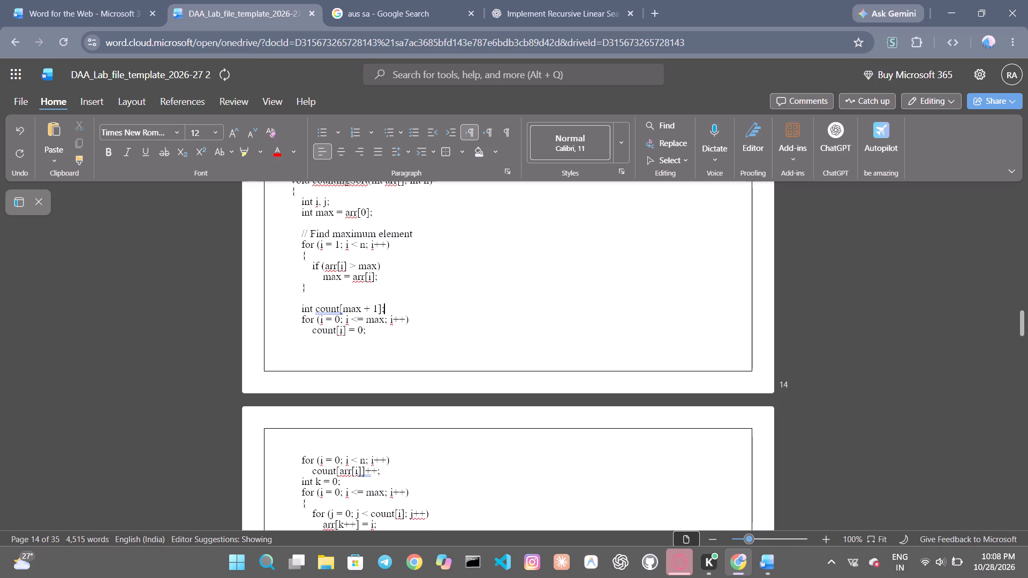
Remove the blank line above "int count[max + 1];" in the Counting Sort program.
{"action": "key", "text": "Up"}
{"action": "key", "text": "BackSpace"}
Delete the "// Find maximum element" comment and the blank line above it in the Counting Sort program.
{"action": "key", "text": "Up"}
{"action": "key", "text": "Up"}
{"action": "key", "text": "Up"}
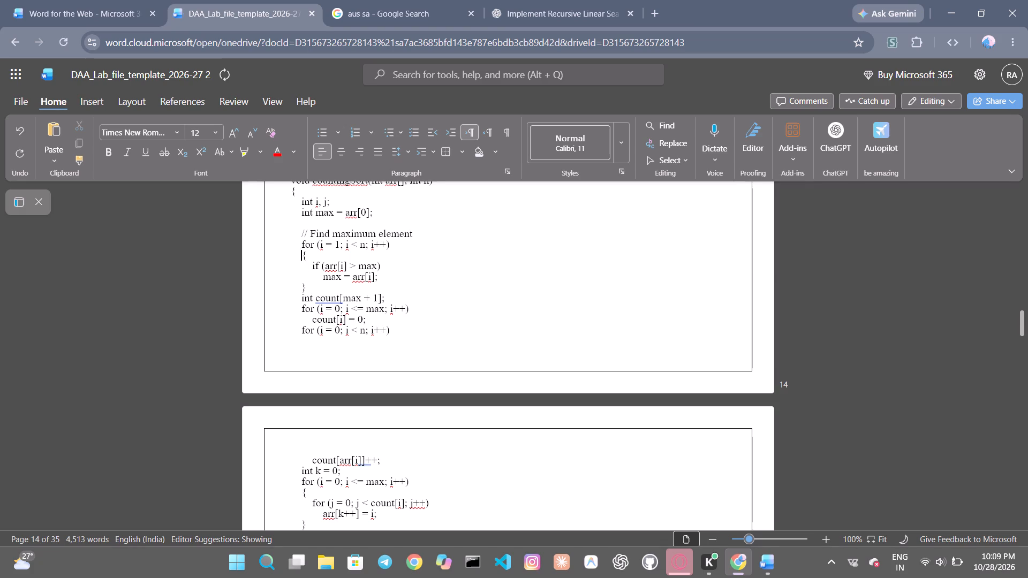
{"action": "key", "text": "Up"}
{"action": "left_click", "coordinate": [427, 229]}
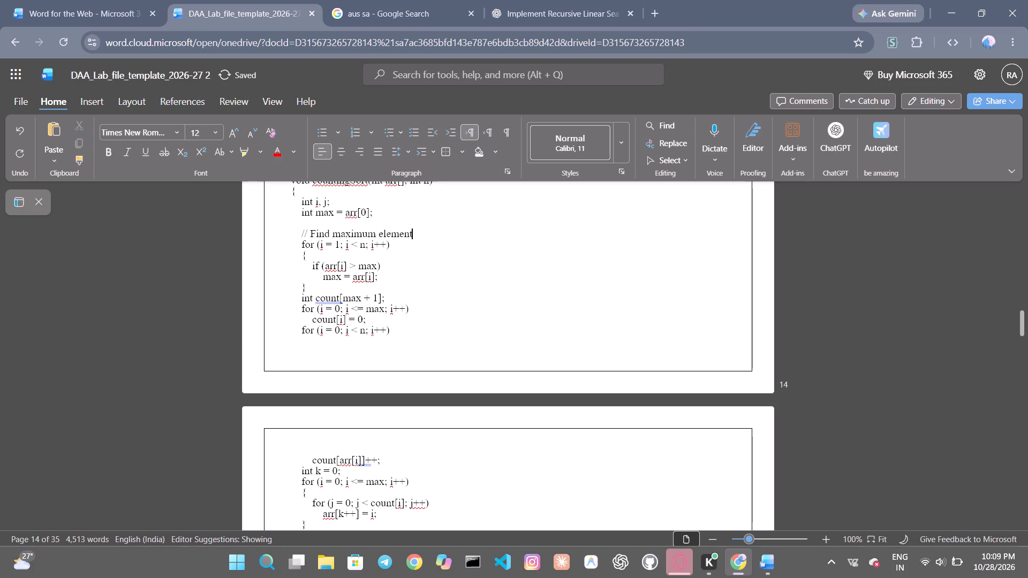
{"action": "key", "text": "BackSpace"}
{"action": "key", "text": "BackSpace"}
{"action": "key", "text": "BackSpace"}
{"action": "key", "text": "BackSpace"}
{"action": "key", "text": "BackSpace"}
{"action": "key", "text": "BackSpace"}
{"action": "key", "text": "BackSpace"}
{"action": "key", "text": "BackSpace"}
{"action": "key", "text": "BackSpace"}
{"action": "key", "text": "BackSpace"}
{"action": "key", "text": "BackSpace"}
{"action": "key", "text": "BackSpace"}
{"action": "key", "text": "BackSpace"}
{"action": "key", "text": "BackSpace"}
{"action": "key", "text": "BackSpace"}
{"action": "key", "text": "BackSpace"}
{"action": "key", "text": "BackSpace"}
{"action": "key", "text": "BackSpace"}
{"action": "key", "text": "BackSpace"}
{"action": "key", "text": "BackSpace"}
{"action": "key", "text": "BackSpace"}
{"action": "key", "text": "BackSpace"}
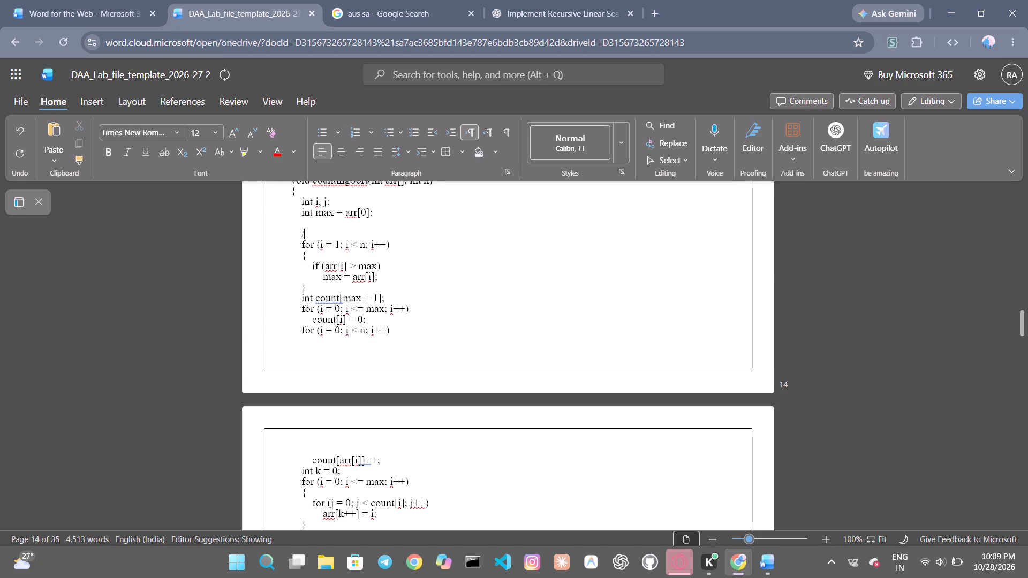
{"action": "key", "text": "BackSpace"}
{"action": "key", "text": "BackSpace"}
{"action": "key", "text": "BackSpace"}
{"action": "key", "text": "BackSpace"}
{"action": "key", "text": "BackSpace"}
{"action": "key", "text": "BackSpace"}
{"action": "key", "text": "BackSpace"}
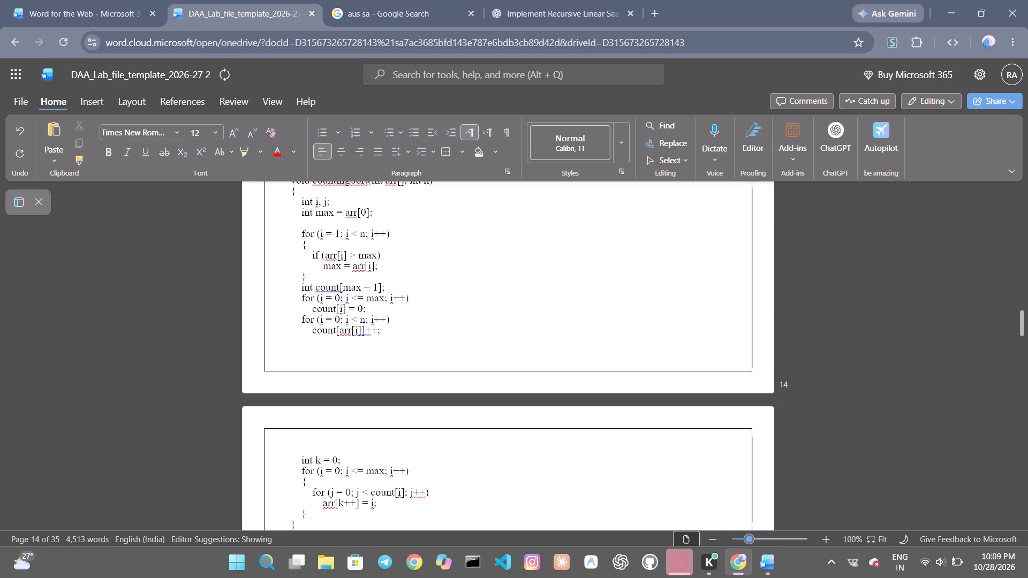
{"action": "key", "text": "BackSpace"}
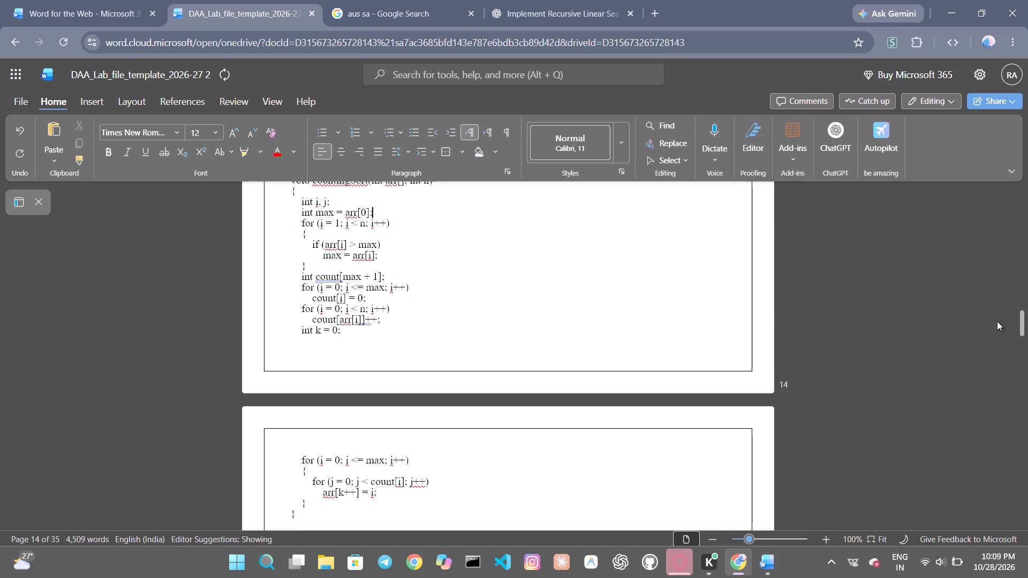
Delete the "// Build output array from right to left" comment and the blank line above it in the Radix Sort program.
{"action": "left_click_drag", "start_coordinate": [1023, 313], "coordinate": [1023, 317]}
{"action": "left_click_drag", "start_coordinate": [1023, 317], "coordinate": [1023, 315]}
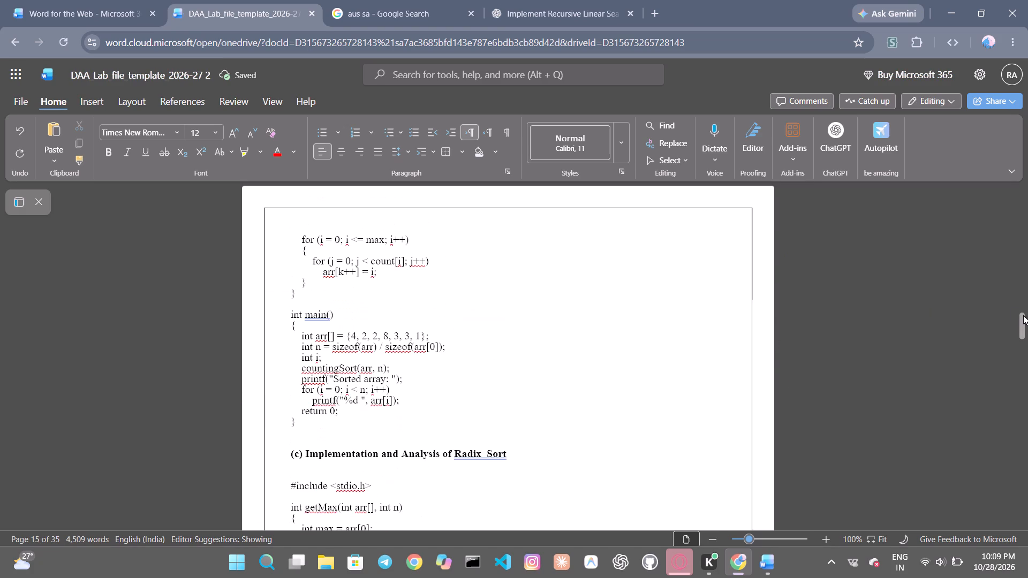
{"action": "left_click_drag", "start_coordinate": [1023, 315], "coordinate": [1026, 313]}
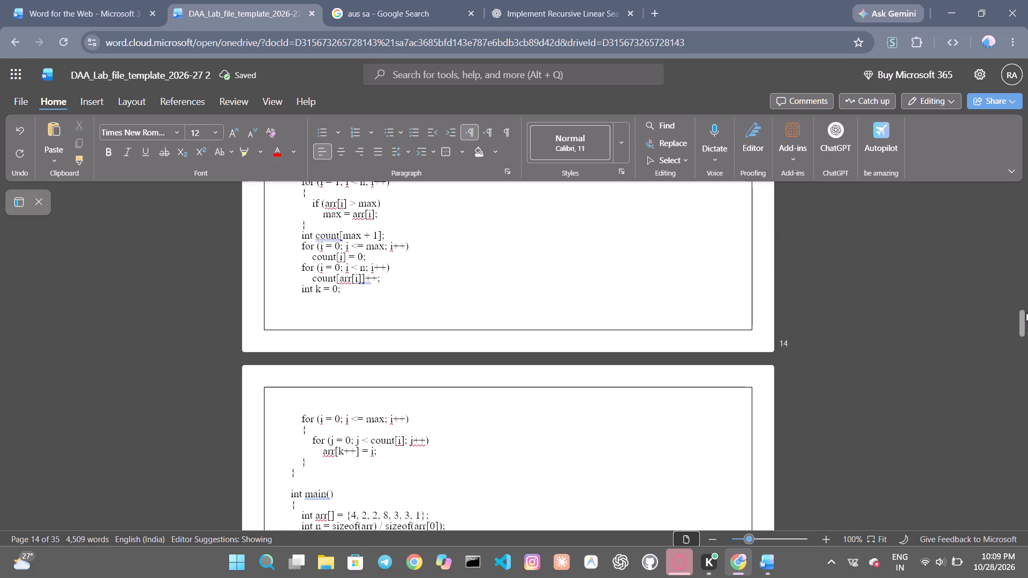
{"action": "left_click_drag", "start_coordinate": [1026, 313], "coordinate": [1025, 318]}
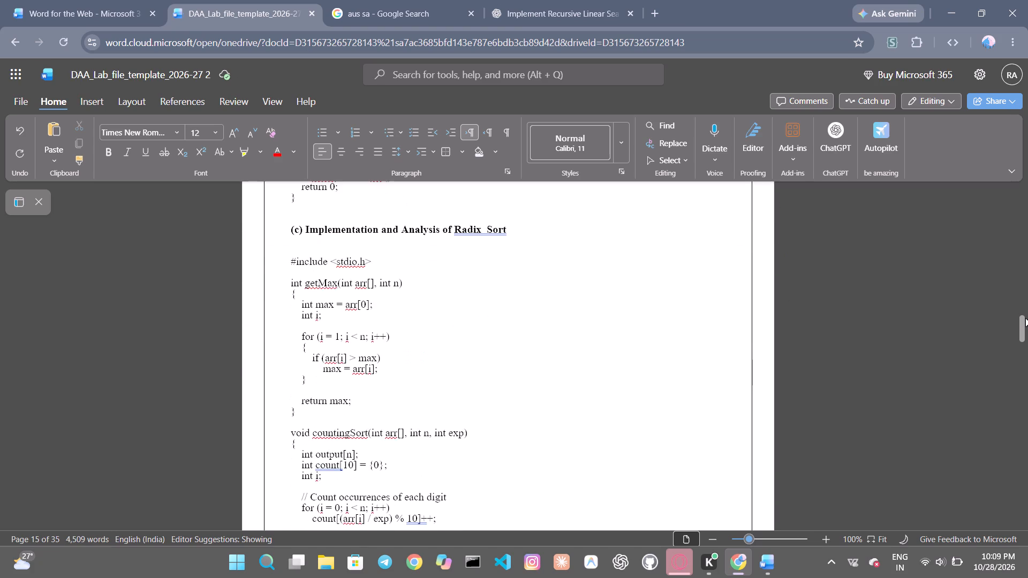
{"action": "left_click_drag", "start_coordinate": [1025, 318], "coordinate": [1025, 322]}
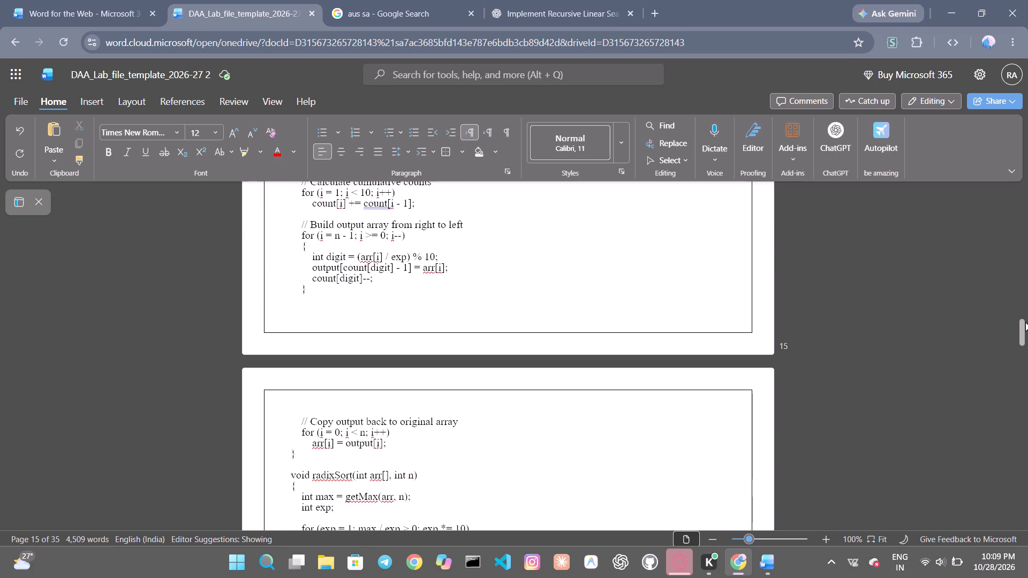
{"action": "left_click", "coordinate": [489, 223]}
{"action": "key", "text": "BackSpace"}
{"action": "key", "text": "BackSpace"}
{"action": "key", "text": "BackSpace"}
{"action": "key", "text": "BackSpace"}
{"action": "key", "text": "BackSpace"}
{"action": "key", "text": "BackSpace"}
{"action": "key", "text": "BackSpace"}
{"action": "key", "text": "BackSpace"}
{"action": "key", "text": "BackSpace"}
{"action": "key", "text": "BackSpace"}
{"action": "key", "text": "BackSpace"}
{"action": "key", "text": "BackSpace"}
{"action": "key", "text": "BackSpace"}
{"action": "key", "text": "BackSpace"}
{"action": "key", "text": "BackSpace"}
{"action": "key", "text": "BackSpace"}
{"action": "key", "text": "BackSpace"}
{"action": "key", "text": "BackSpace"}
{"action": "key", "text": "BackSpace"}
{"action": "key", "text": "BackSpace"}
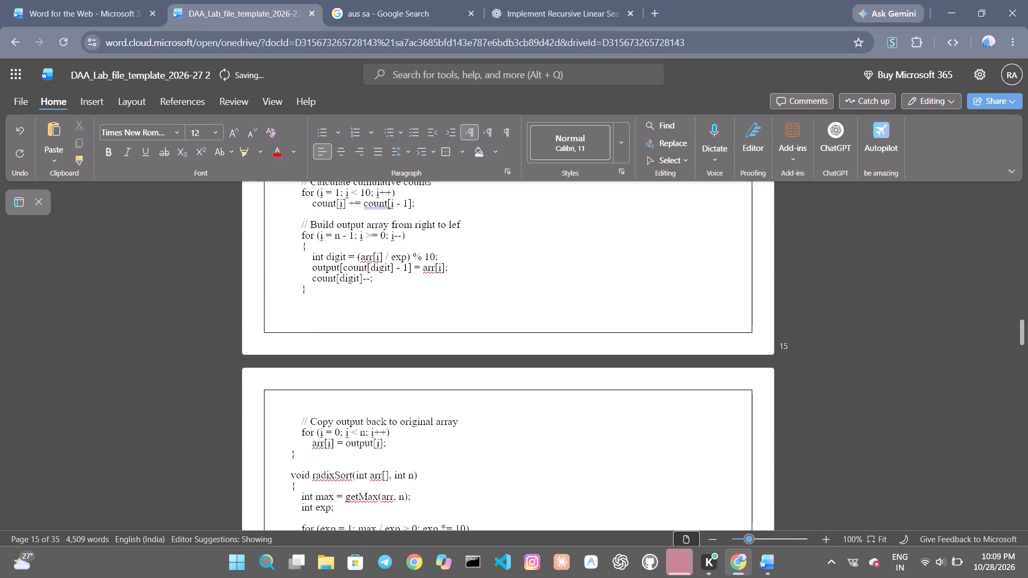
{"action": "key", "text": "BackSpace"}
{"action": "key", "text": "BackSpace"}
{"action": "key", "text": "BackSpace"}
{"action": "key", "text": "BackSpace"}
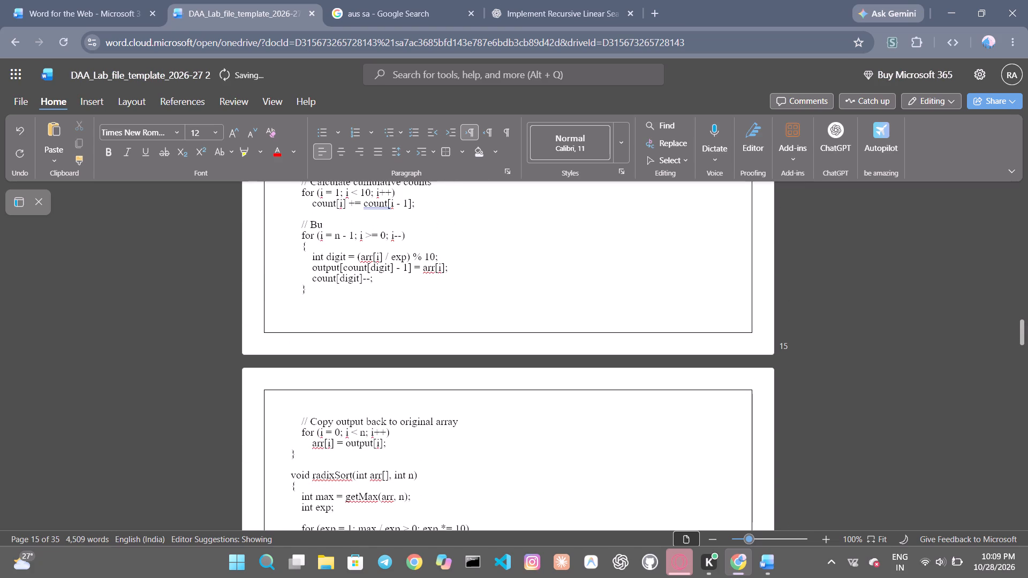
{"action": "key", "text": "BackSpace"}
{"action": "key", "text": "BackSpace"}
{"action": "key", "text": "BackSpace"}
{"action": "key", "text": "BackSpace"}
{"action": "key", "text": "BackSpace"}
{"action": "key", "text": "BackSpace"}
{"action": "key", "text": "BackSpace"}
{"action": "key", "text": "BackSpace"}
{"action": "key", "text": "BackSpace"}
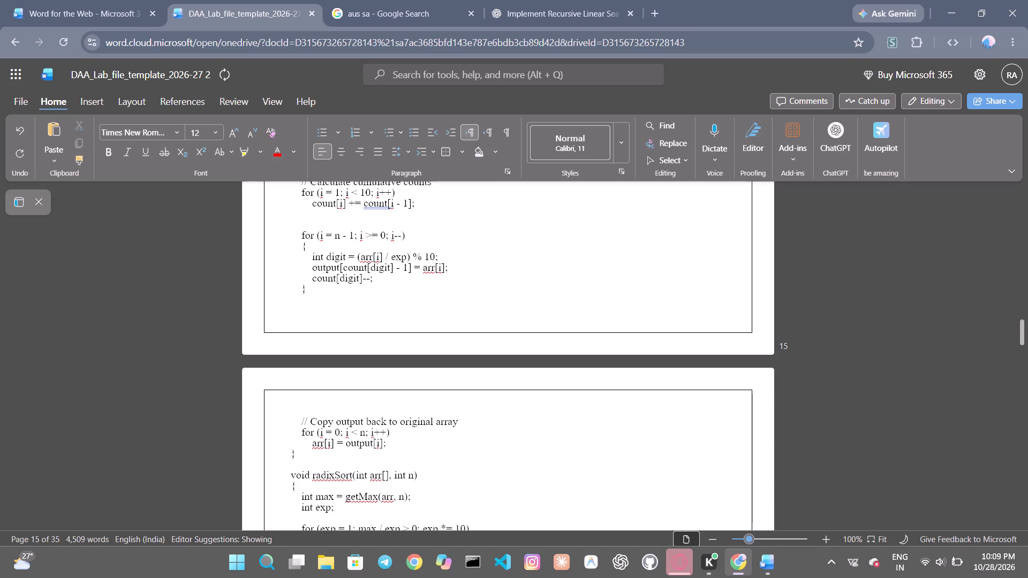
{"action": "key", "text": "BackSpace"}
{"action": "key", "text": "BackSpace"}
{"action": "key", "text": "BackSpace"}
Delete the "// Copy output back to original array" comment and the blank line above it in the Radix Sort program.
{"action": "key", "text": "Down"}
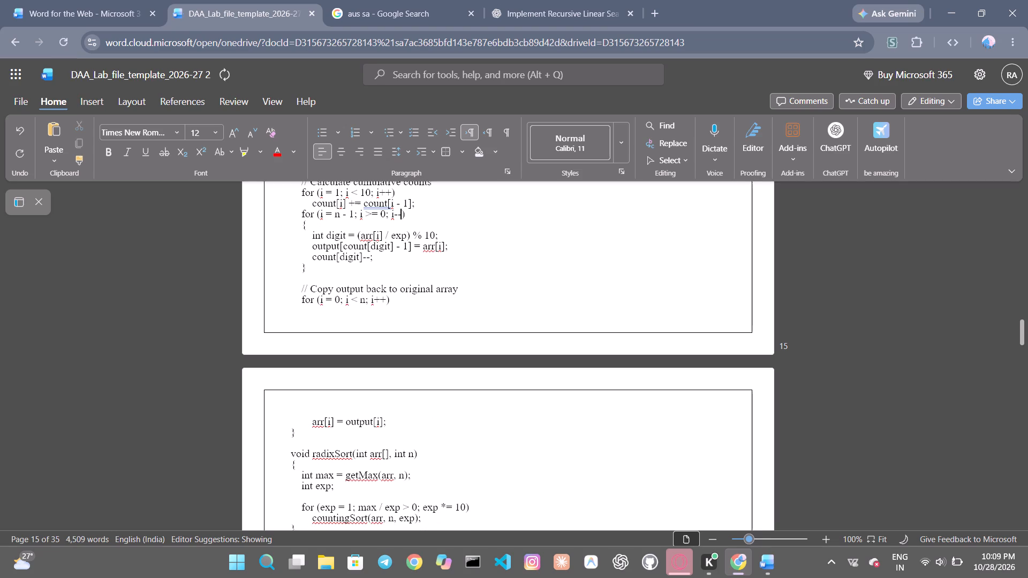
{"action": "key", "text": "Down"}
{"action": "key", "text": "Down"}
{"action": "key", "text": "Down"}
{"action": "key", "text": "Down"}
{"action": "key", "text": "Down"}
{"action": "key", "text": "Down"}
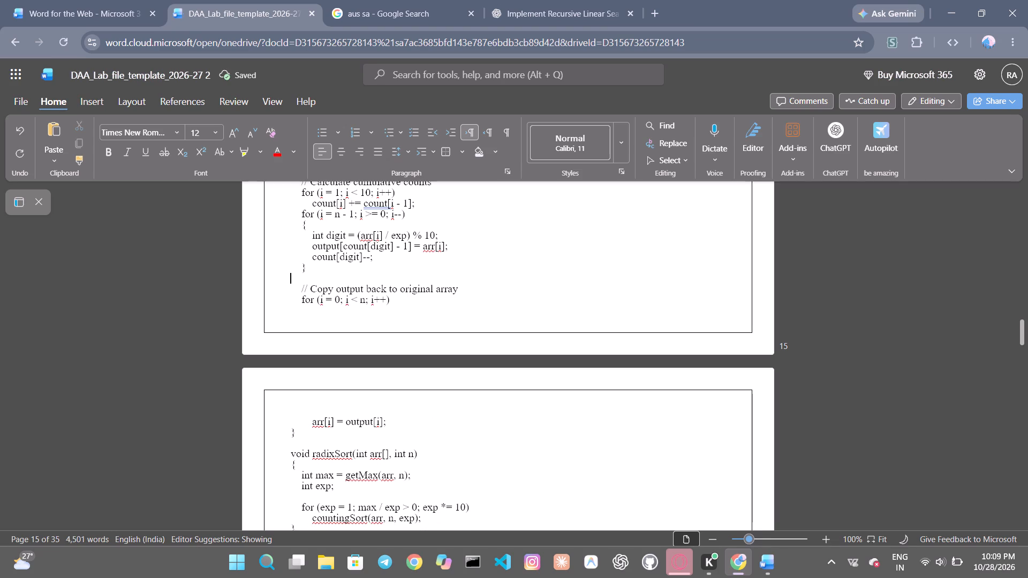
{"action": "left_click", "coordinate": [479, 290]}
{"action": "key", "text": "BackSpace"}
{"action": "key", "text": "BackSpace"}
{"action": "key", "text": "BackSpace"}
{"action": "key", "text": "BackSpace"}
{"action": "key", "text": "BackSpace"}
{"action": "key", "text": "BackSpace"}
{"action": "key", "text": "BackSpace"}
{"action": "key", "text": "BackSpace"}
{"action": "key", "text": "BackSpace"}
{"action": "key", "text": "BackSpace"}
{"action": "key", "text": "BackSpace"}
{"action": "key", "text": "BackSpace"}
{"action": "key", "text": "BackSpace"}
{"action": "key", "text": "BackSpace"}
{"action": "key", "text": "BackSpace"}
{"action": "key", "text": "BackSpace"}
{"action": "key", "text": "BackSpace"}
{"action": "key", "text": "BackSpace"}
{"action": "key", "text": "BackSpace"}
{"action": "key", "text": "BackSpace"}
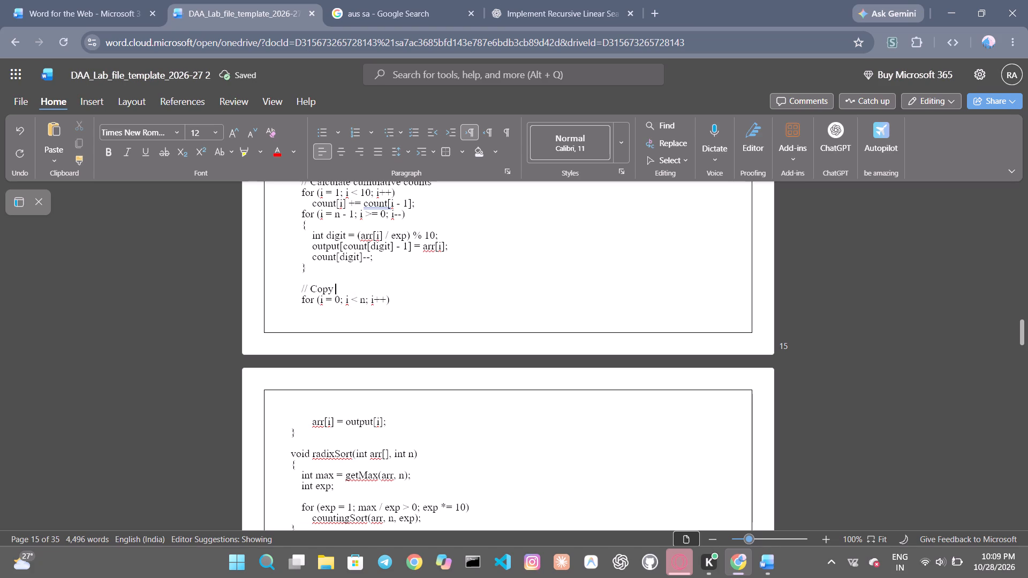
{"action": "key", "text": "BackSpace"}
{"action": "key", "text": "BackSpace"}
{"action": "key", "text": "BackSpace"}
{"action": "key", "text": "BackSpace"}
{"action": "key", "text": "BackSpace"}
{"action": "key", "text": "BackSpace"}
{"action": "key", "text": "BackSpace"}
{"action": "key", "text": "BackSpace"}
{"action": "key", "text": "BackSpace"}
{"action": "key", "text": "BackSpace"}
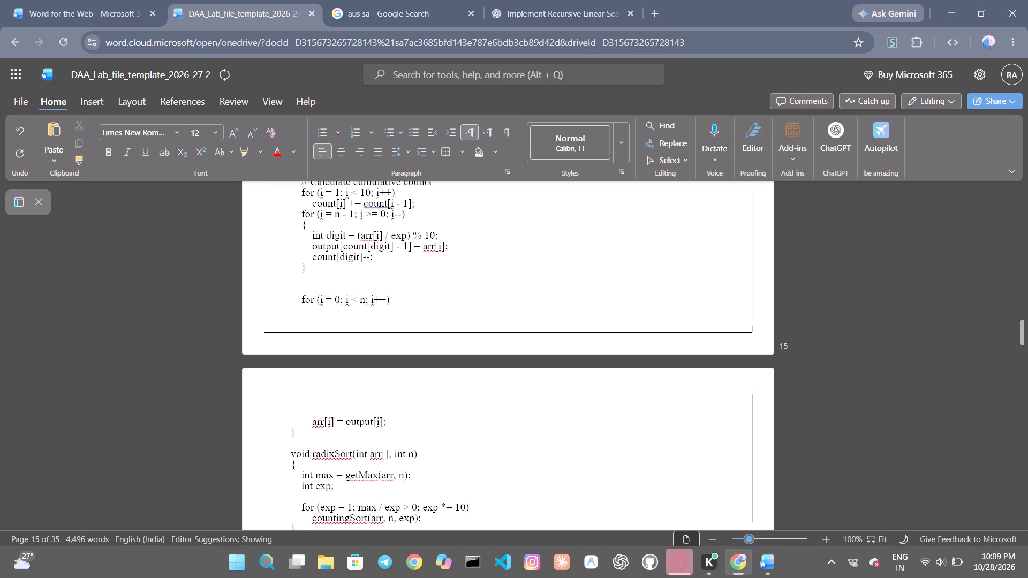
{"action": "key", "text": "BackSpace"}
{"action": "key", "text": "BackSpace"}
{"action": "key", "text": "BackSpace"}
{"action": "key", "text": "BackSpace"}
{"action": "key", "text": "BackSpace"}
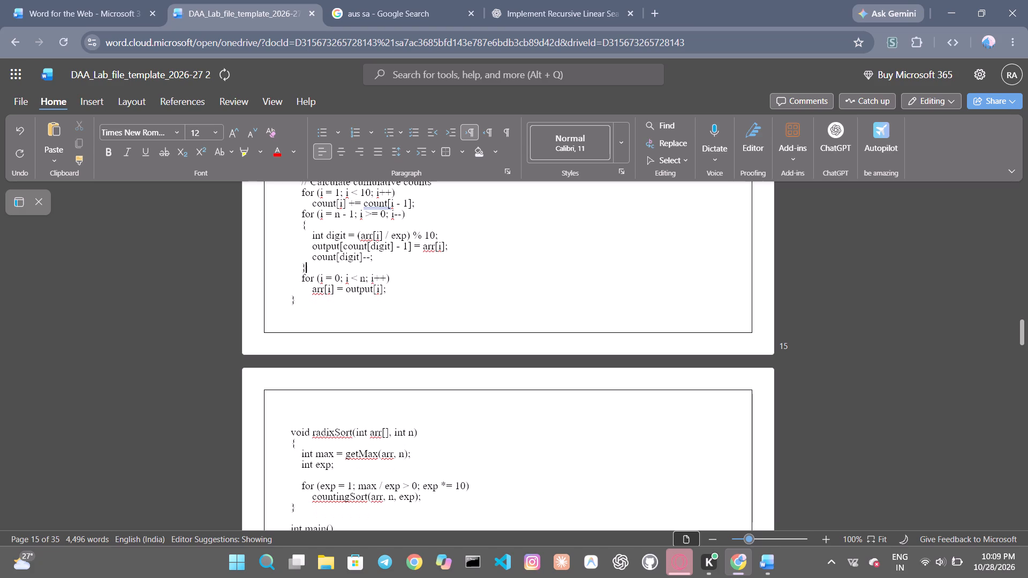
Remove the blank line above the "for (exp = 1; max / exp > 0; exp *= 10)" loop in the radixSort function.
{"action": "key", "text": "Down"}
{"action": "key", "text": "Down"}
{"action": "key", "text": "Down"}
{"action": "key", "text": "Down"}
{"action": "key", "text": "Down"}
{"action": "key", "text": "Down"}
{"action": "key", "text": "Down"}
{"action": "key", "text": "Down"}
{"action": "key", "text": "Down"}
{"action": "key", "text": "Down"}
{"action": "key", "text": "Up"}
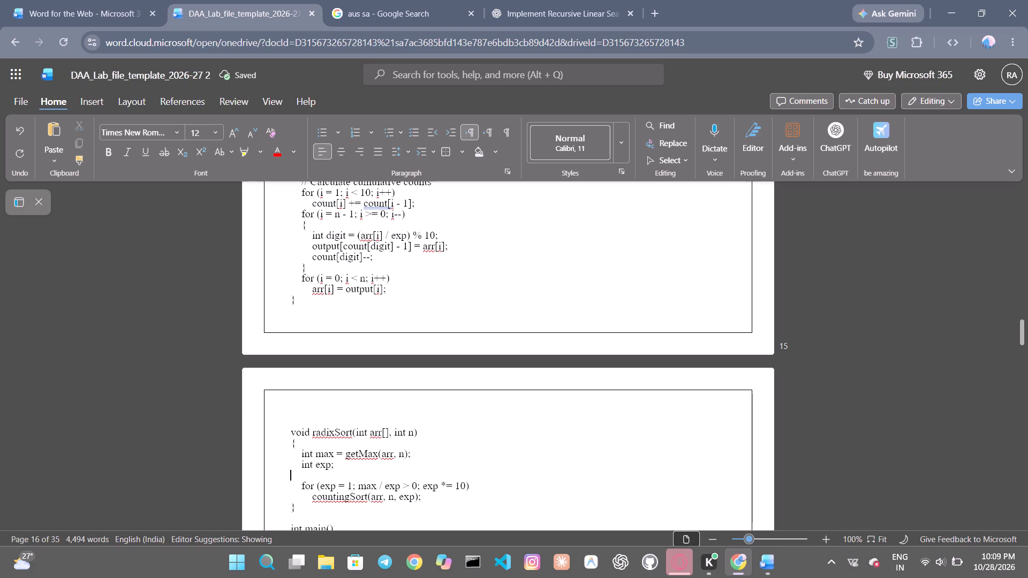
{"action": "key", "text": "BackSpace"}
Remove the blank line above "int main()" in the Radix Sort program.
{"action": "key", "text": "Down"}
{"action": "key", "text": "Down"}
{"action": "key", "text": "Down"}
{"action": "key", "text": "Down"}
{"action": "key", "text": "BackSpace"}
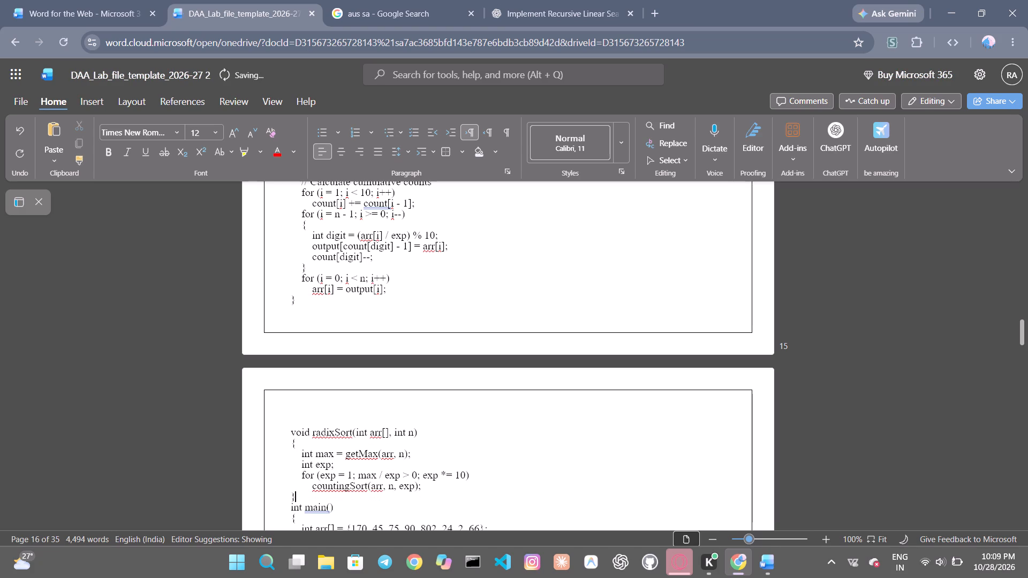
Remove the blank lines inside the Radix Sort program's main function, above the radixSort call, the "Sorted array" printf, the for loop and "return 0;".
{"action": "key", "text": "Down"}
{"action": "key", "text": "Down"}
{"action": "key", "text": "Down"}
{"action": "key", "text": "Down"}
{"action": "key", "text": "Down"}
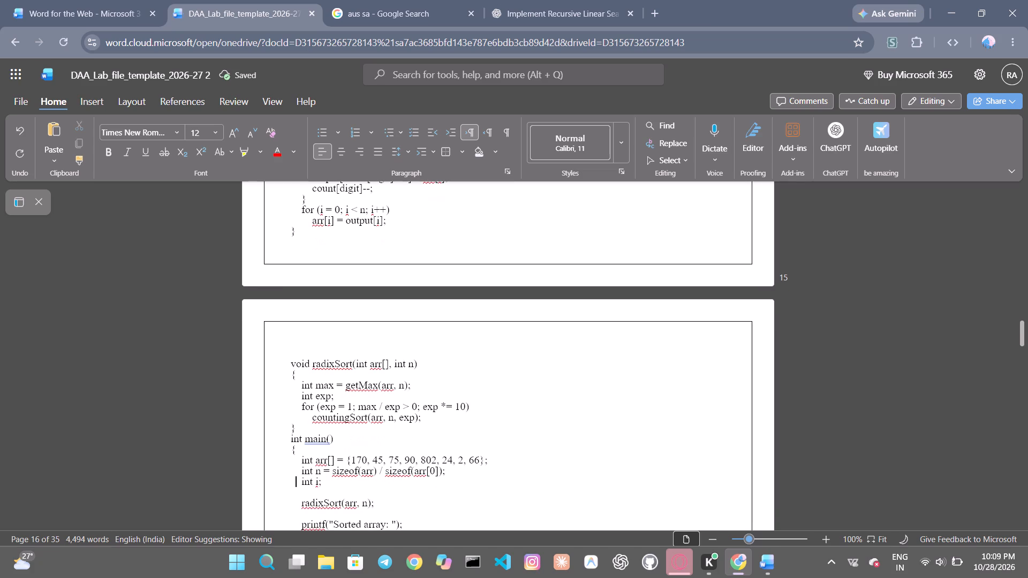
{"action": "key", "text": "Down"}
{"action": "key", "text": "BackSpace"}
{"action": "key", "text": "Down"}
{"action": "key", "text": "Down"}
{"action": "key", "text": "BackSpace"}
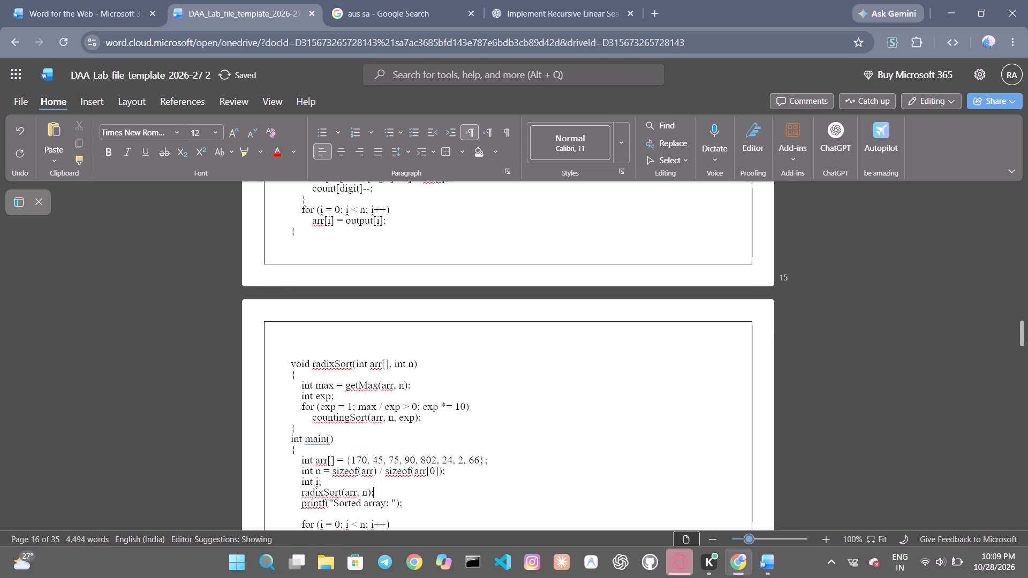
{"action": "key", "text": "Down"}
{"action": "key", "text": "Down"}
{"action": "key", "text": "BackSpace"}
{"action": "key", "text": "Down"}
{"action": "key", "text": "Down"}
{"action": "key", "text": "Down"}
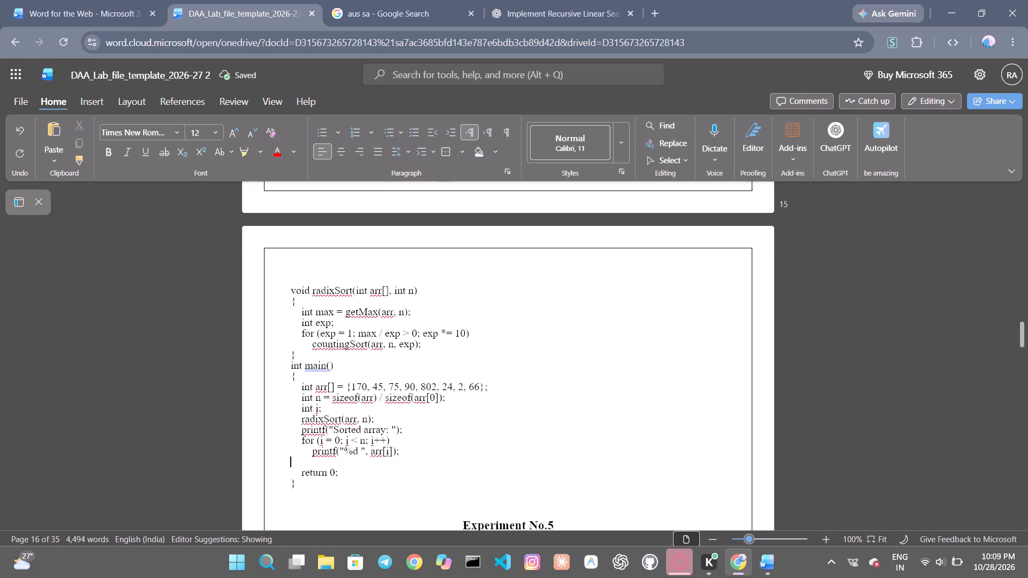
{"action": "key", "text": "BackSpace"}
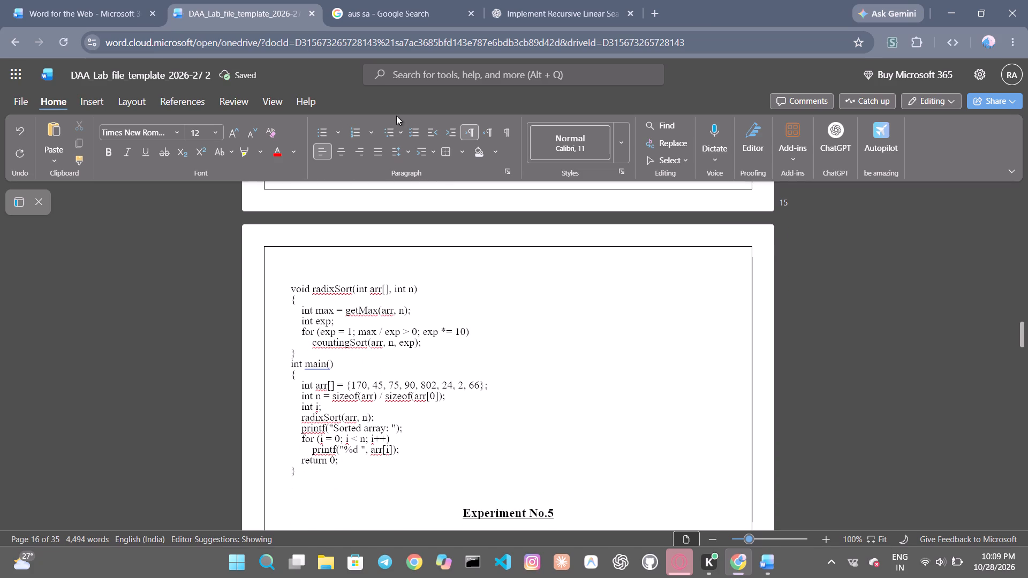
Examine the page breaks in the print preview through the start of Experiment No.5, and close it without saving.
{"action": "left_click", "coordinate": [20, 104]}
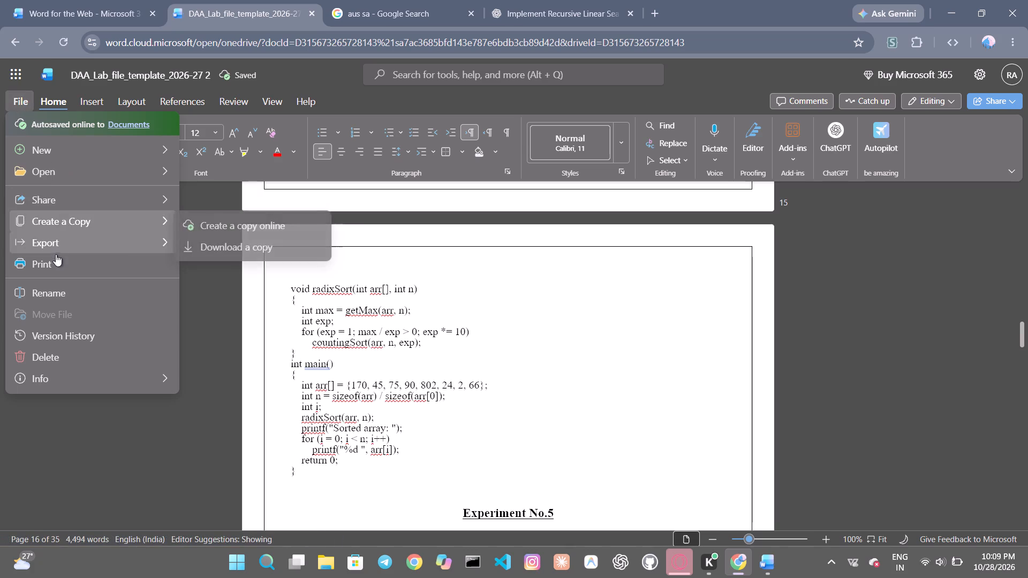
{"action": "left_click", "coordinate": [52, 262]}
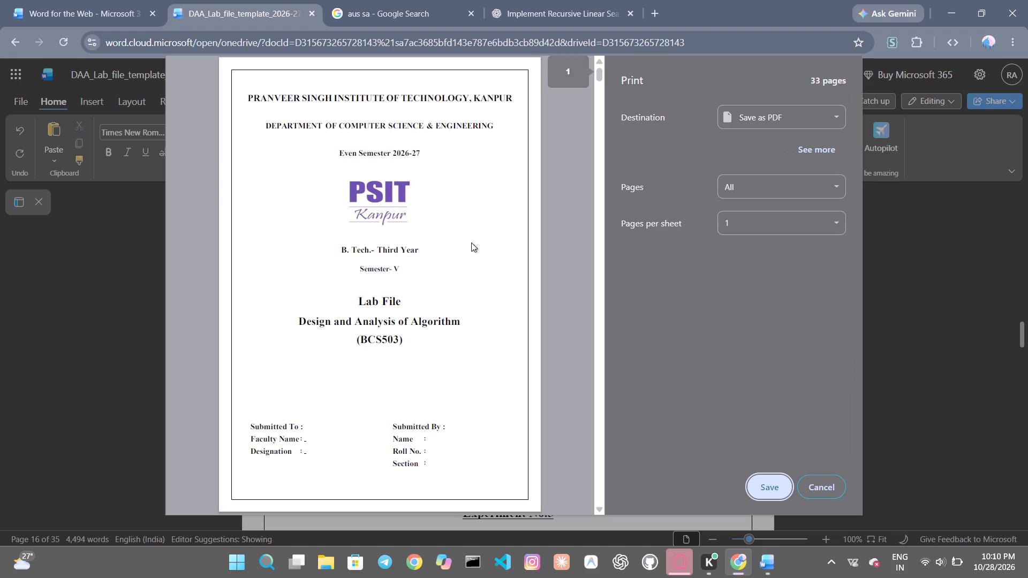
{"action": "left_click_drag", "start_coordinate": [598, 74], "coordinate": [598, 101]}
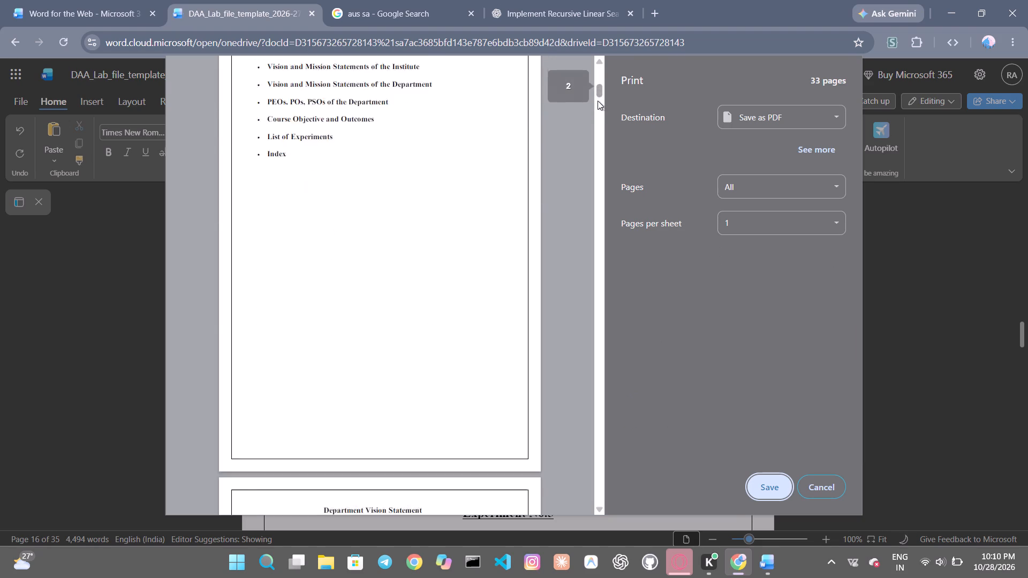
{"action": "left_click_drag", "start_coordinate": [598, 101], "coordinate": [598, 209]}
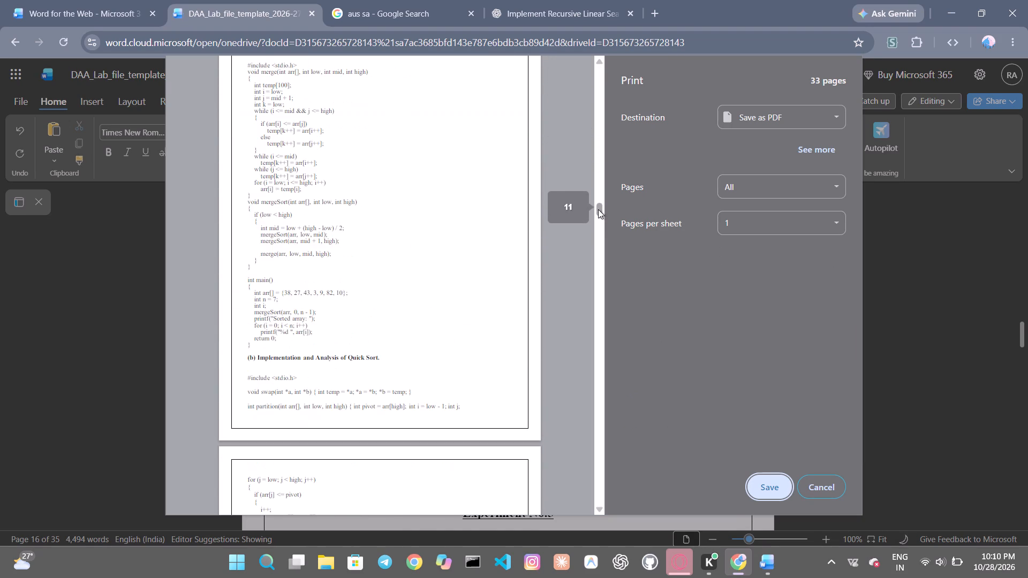
{"action": "left_click_drag", "start_coordinate": [598, 209], "coordinate": [595, 223]}
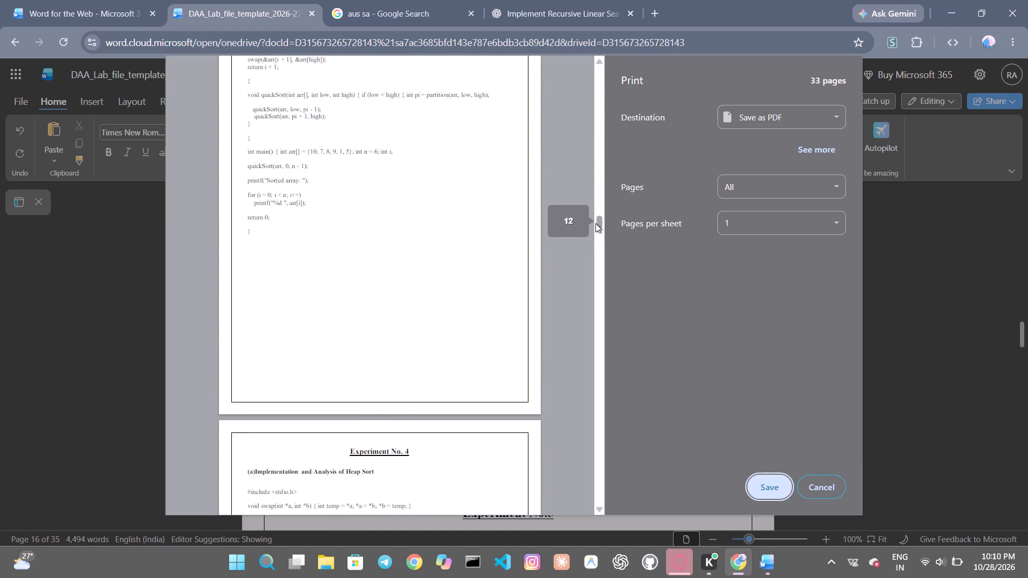
{"action": "left_click_drag", "start_coordinate": [595, 223], "coordinate": [598, 232]}
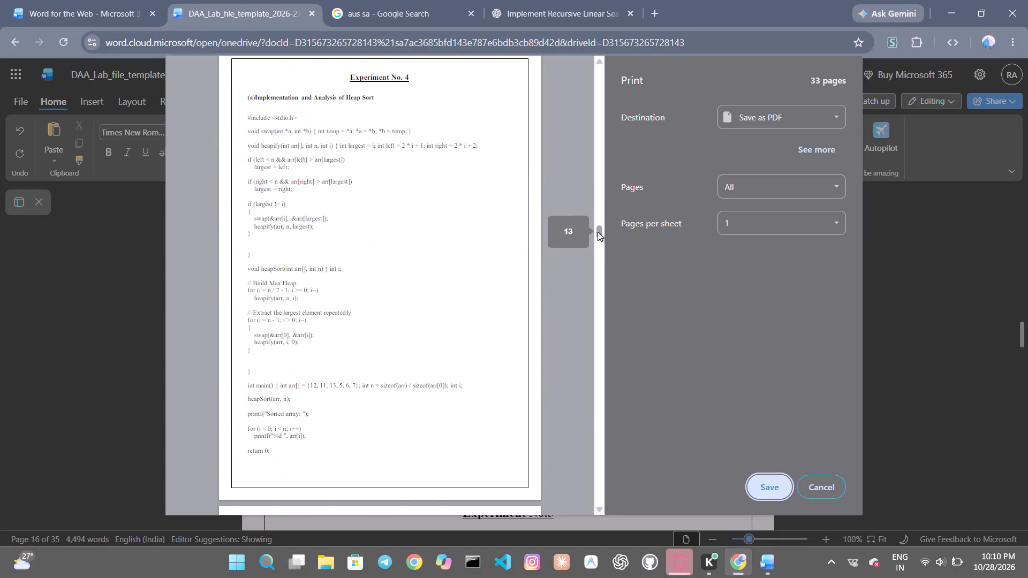
{"action": "left_click_drag", "start_coordinate": [598, 232], "coordinate": [600, 234]}
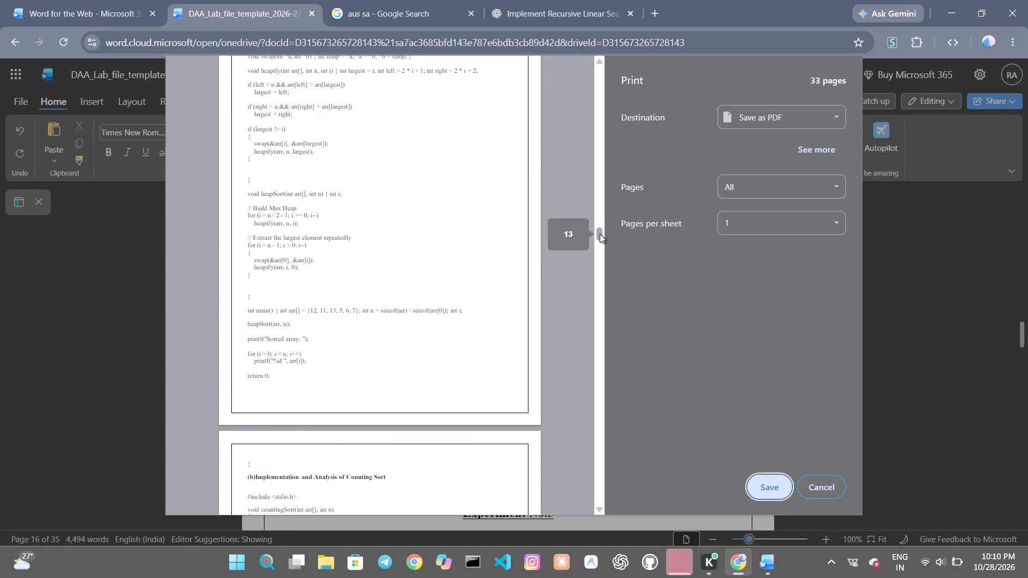
{"action": "left_click_drag", "start_coordinate": [600, 234], "coordinate": [601, 233]}
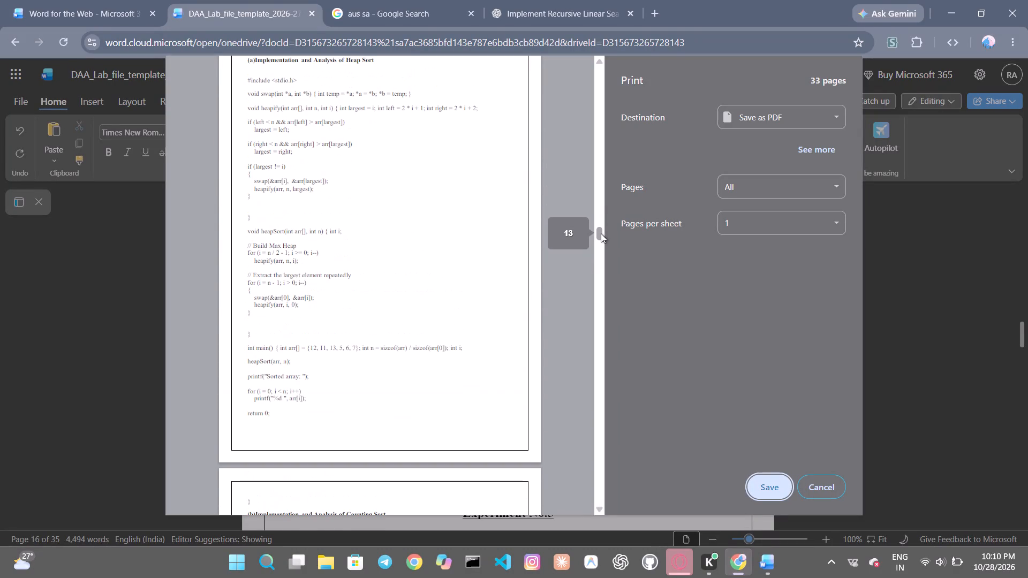
{"action": "left_click_drag", "start_coordinate": [601, 233], "coordinate": [598, 244]}
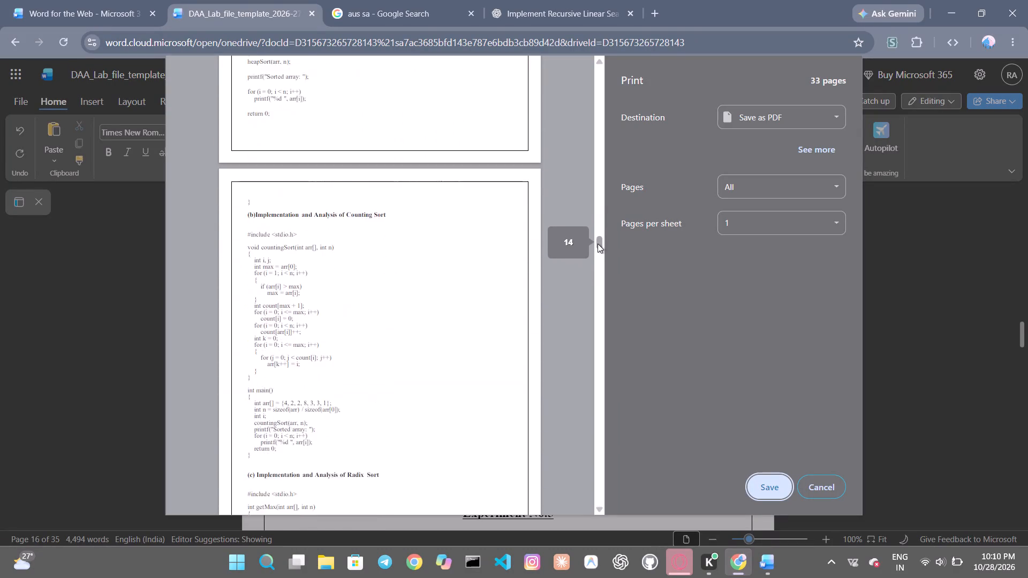
{"action": "left_click_drag", "start_coordinate": [598, 244], "coordinate": [597, 254]}
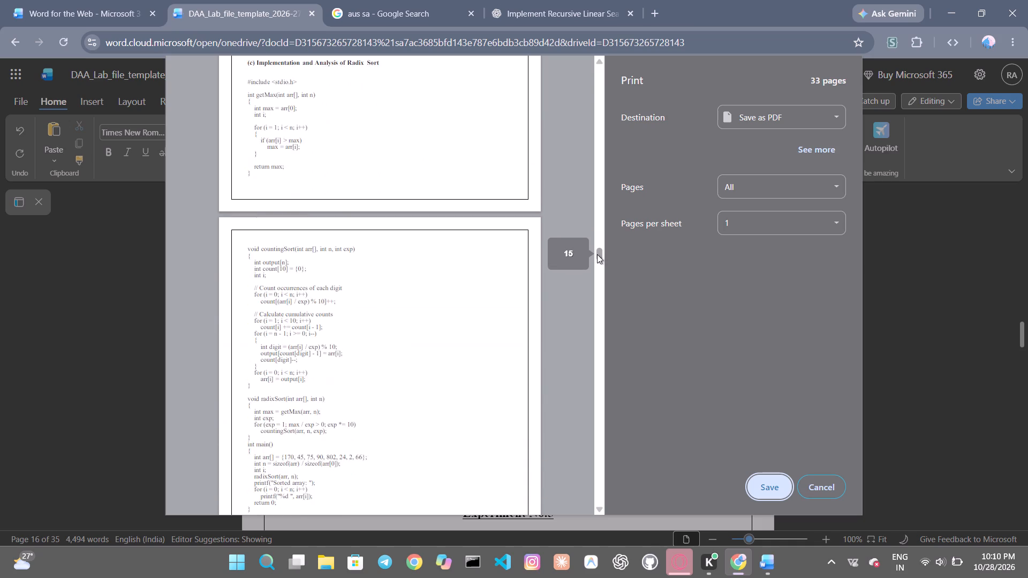
{"action": "left_click_drag", "start_coordinate": [597, 254], "coordinate": [597, 259]}
{"action": "left_click", "coordinate": [597, 259]}
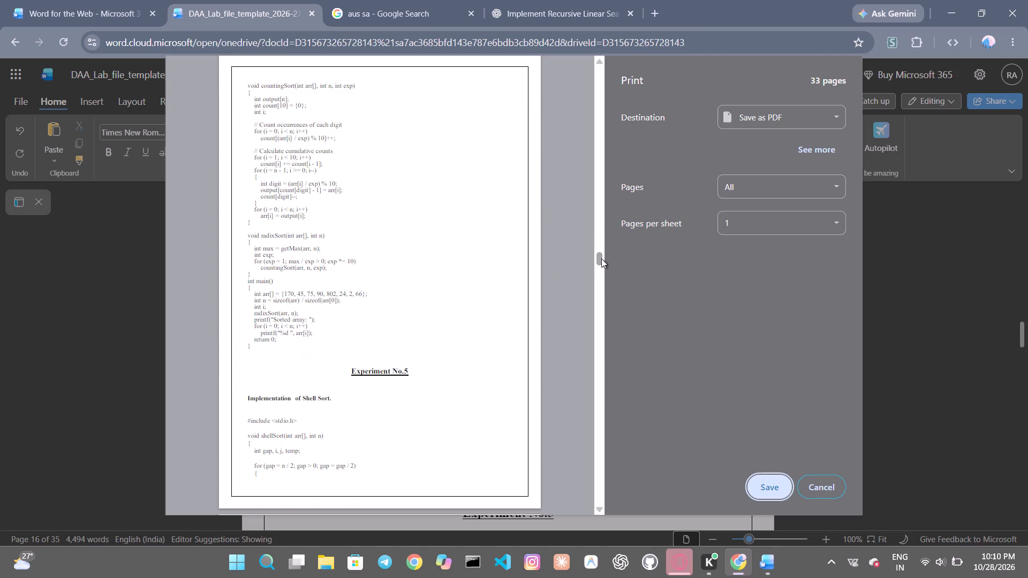
{"action": "left_click", "coordinate": [601, 258]}
{"action": "left_click", "coordinate": [844, 485]}
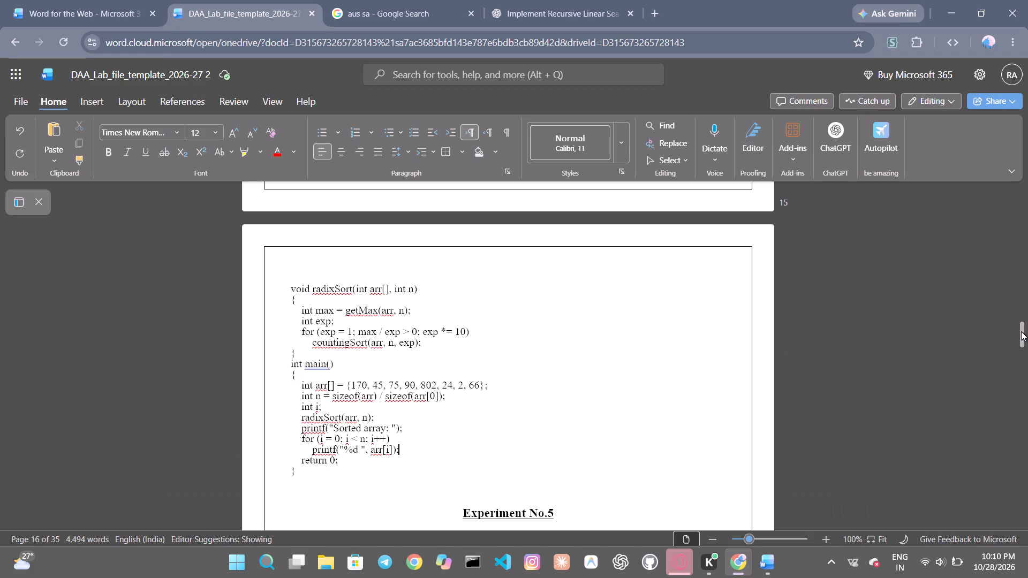
Insert 14 blank lines above the "Experiment No.5" heading to push it down the page.
{"action": "left_click", "coordinate": [1021, 331]}
{"action": "left_click", "coordinate": [1021, 334]}
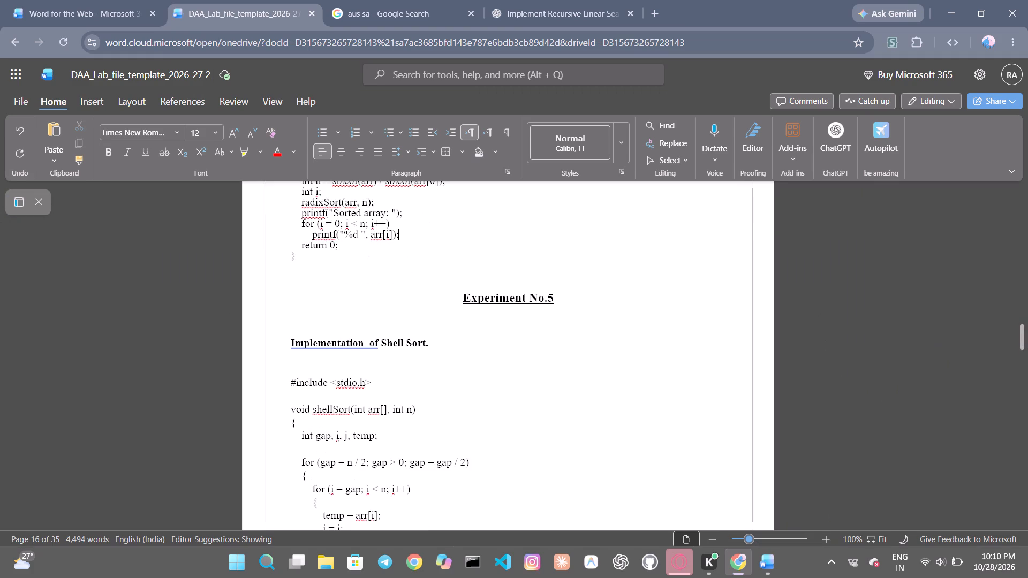
{"action": "left_click", "coordinate": [295, 366]}
{"action": "left_click", "coordinate": [459, 295]}
{"action": "key", "text": "Return"}
{"action": "key", "text": "Return"}
{"action": "key", "text": "Return"}
{"action": "key", "text": "Return"}
{"action": "key", "text": "Return"}
{"action": "key", "text": "Return"}
{"action": "key", "text": "Return"}
{"action": "key", "text": "Return"}
{"action": "key", "text": "Return"}
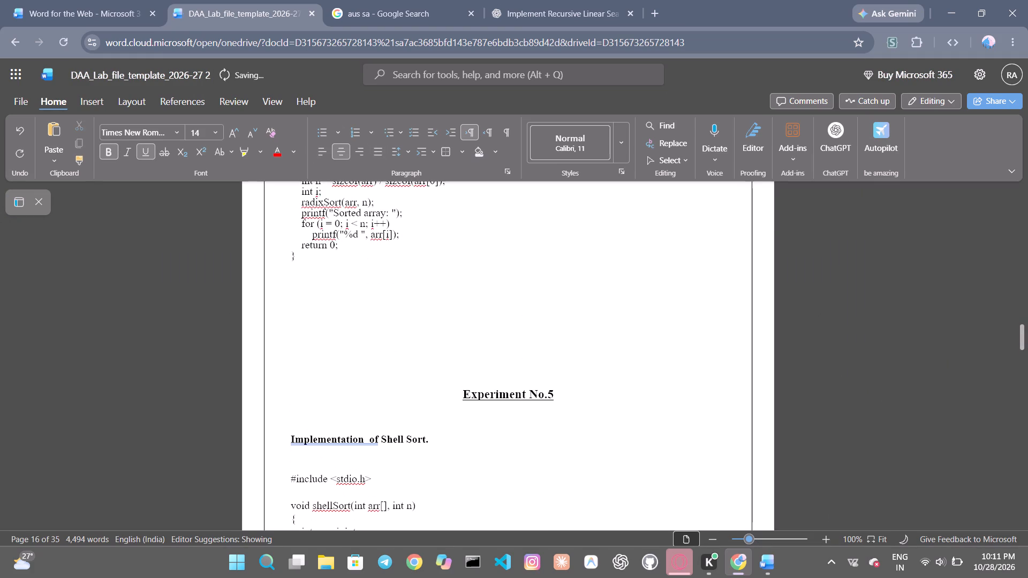
{"action": "key", "text": "Return"}
{"action": "key", "text": "Return"}
{"action": "key", "text": "Return"}
{"action": "key", "text": "Return"}
{"action": "key", "text": "Return"}
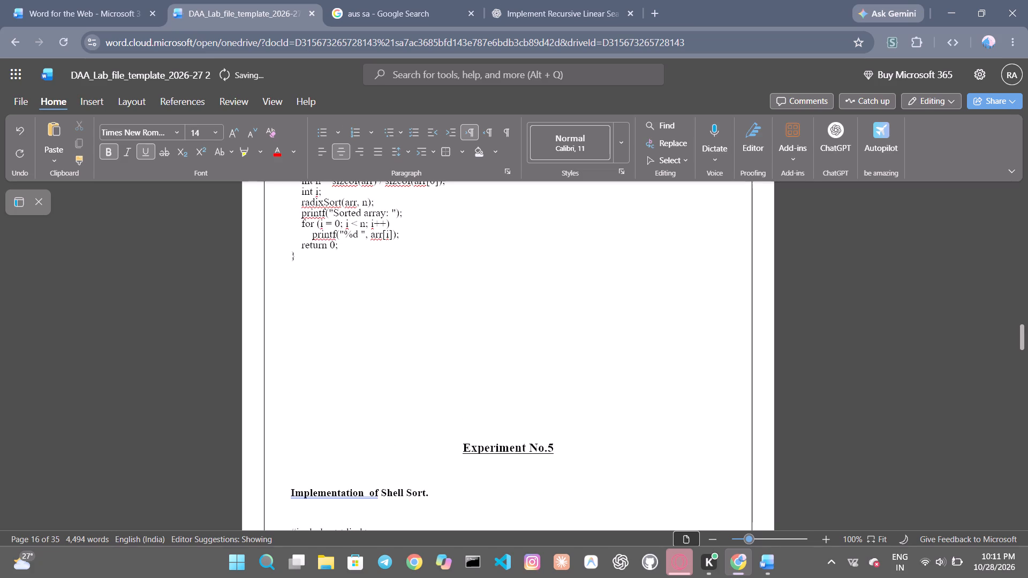
Examine the Experiment No. 4 pages from the Heap Sort heading through to the start of the Radix Sort program.
{"action": "left_click_drag", "start_coordinate": [1023, 330], "coordinate": [1023, 322]}
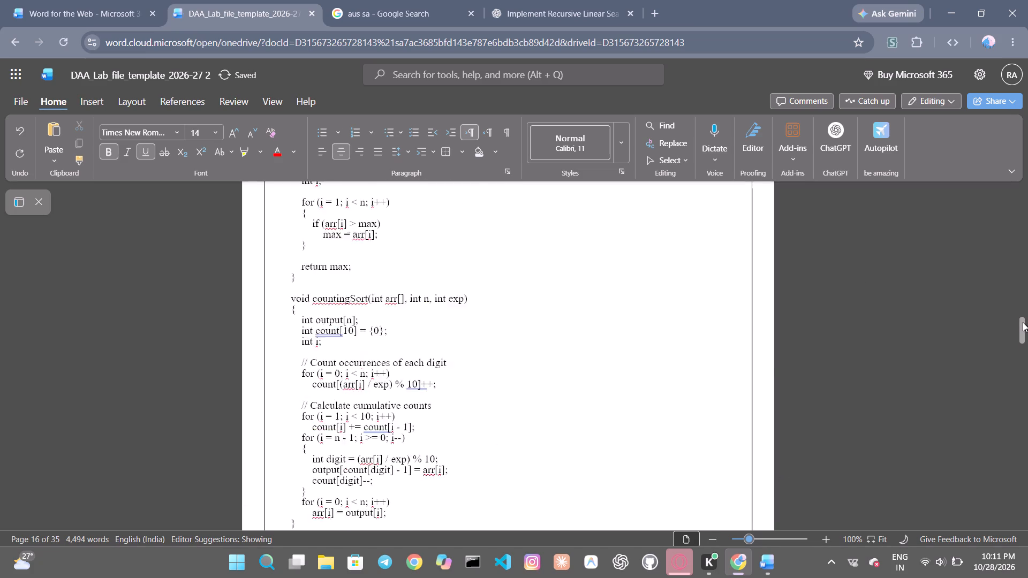
{"action": "left_click_drag", "start_coordinate": [1023, 322], "coordinate": [1025, 319]}
{"action": "left_click", "coordinate": [1025, 319]}
{"action": "left_click_drag", "start_coordinate": [1025, 319], "coordinate": [1025, 312]}
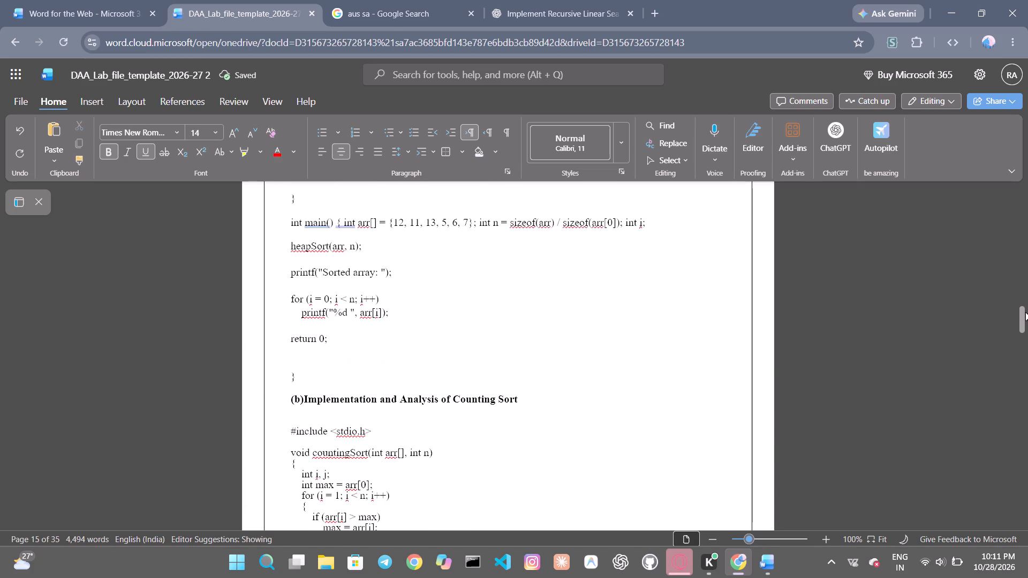
{"action": "left_click_drag", "start_coordinate": [1025, 312], "coordinate": [1027, 304]}
{"action": "left_click", "coordinate": [303, 384]}
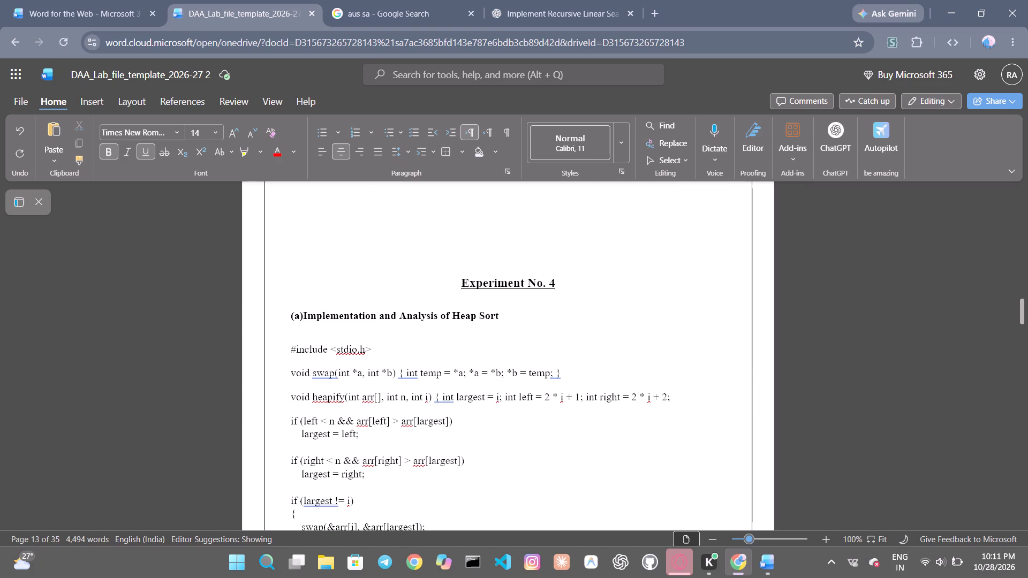
{"action": "key", "text": "Down"}
{"action": "key", "text": "Down"}
{"action": "left_click_drag", "start_coordinate": [1023, 322], "coordinate": [1022, 327]}
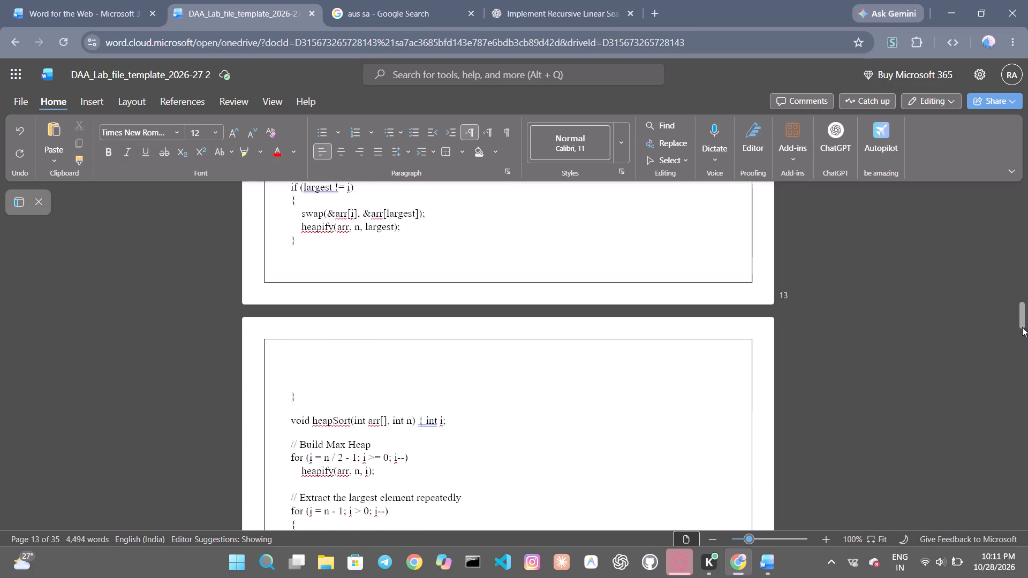
{"action": "left_click_drag", "start_coordinate": [1022, 327], "coordinate": [1025, 336]}
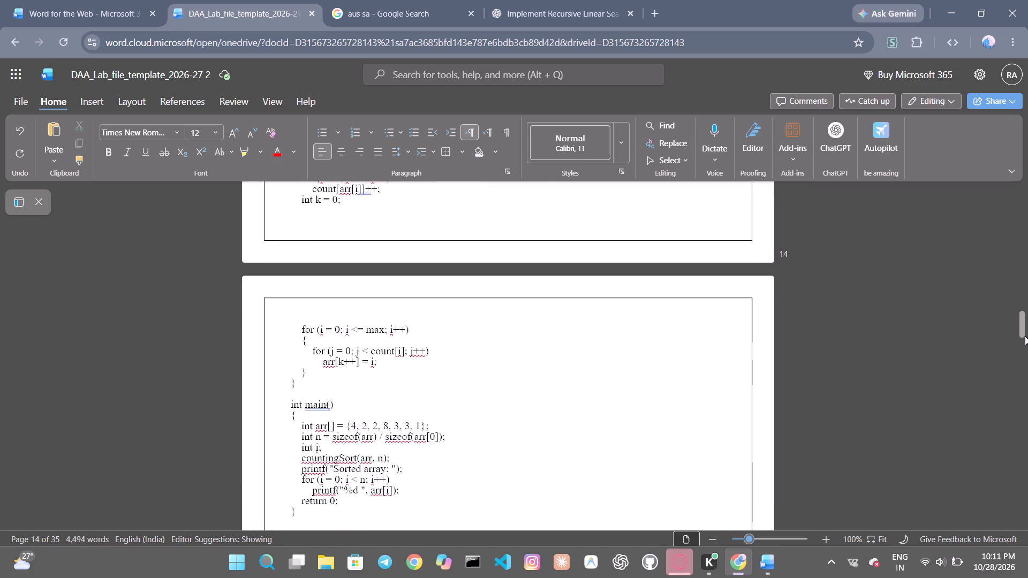
{"action": "left_click_drag", "start_coordinate": [1025, 336], "coordinate": [1024, 338]}
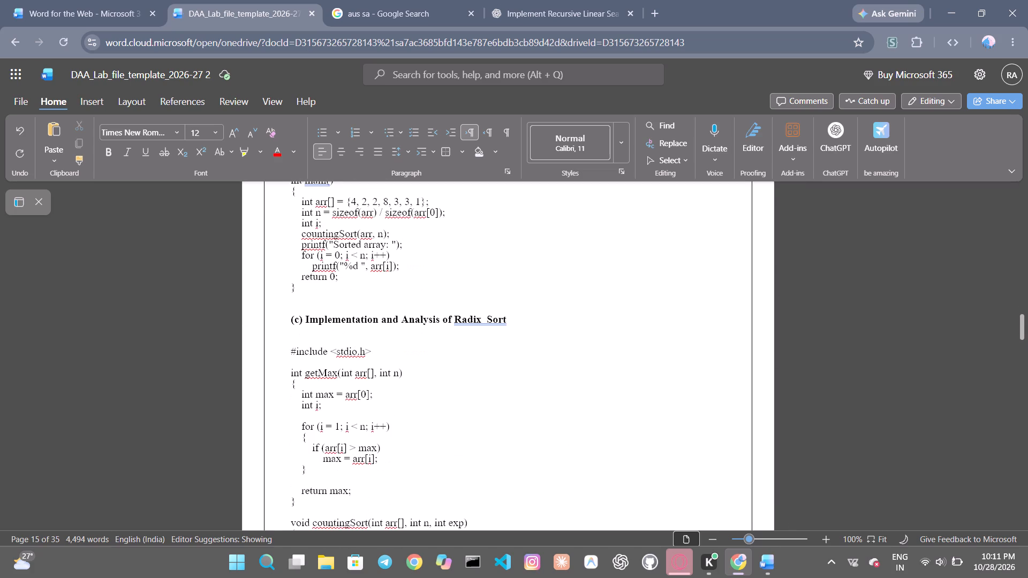
Remove the blank lines above getMax's for loop and below the #include line in the Radix Sort program.
{"action": "left_click", "coordinate": [311, 417]}
{"action": "key", "text": "BackSpace"}
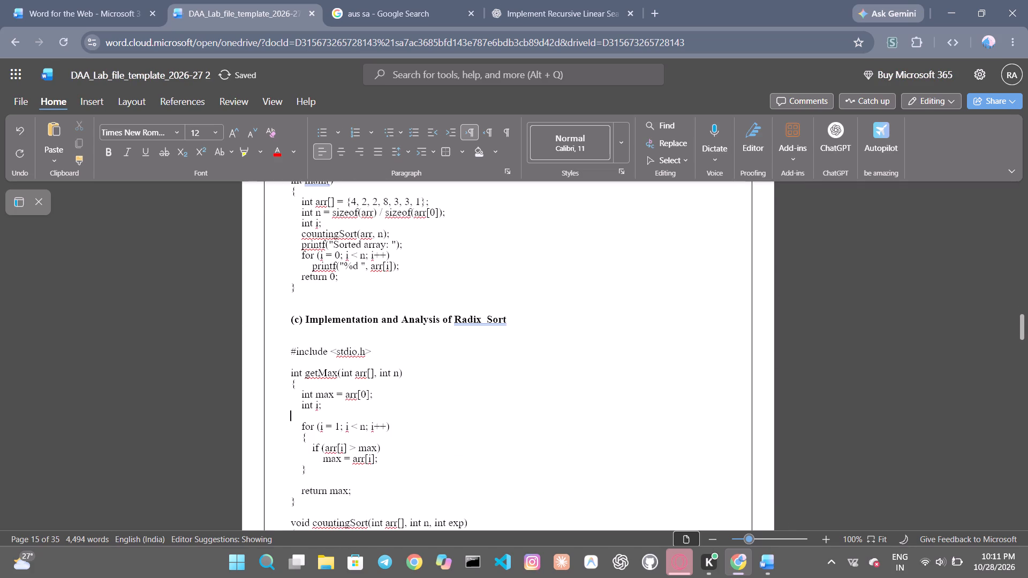
{"action": "key", "text": "BackSpace"}
{"action": "key", "text": "Up"}
{"action": "key", "text": "Up"}
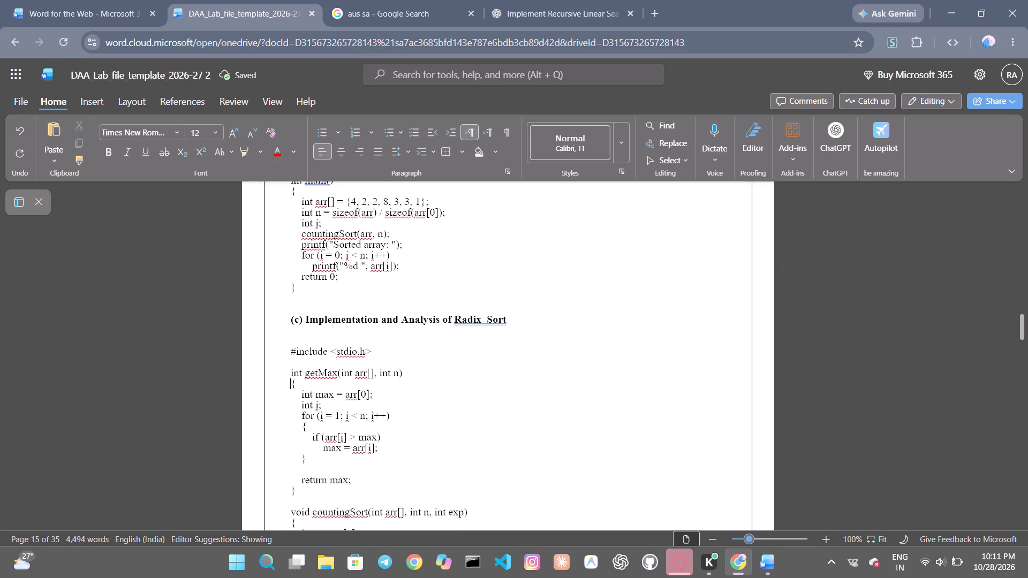
{"action": "key", "text": "Up"}
{"action": "key", "text": "Up"}
{"action": "key", "text": "BackSpace"}
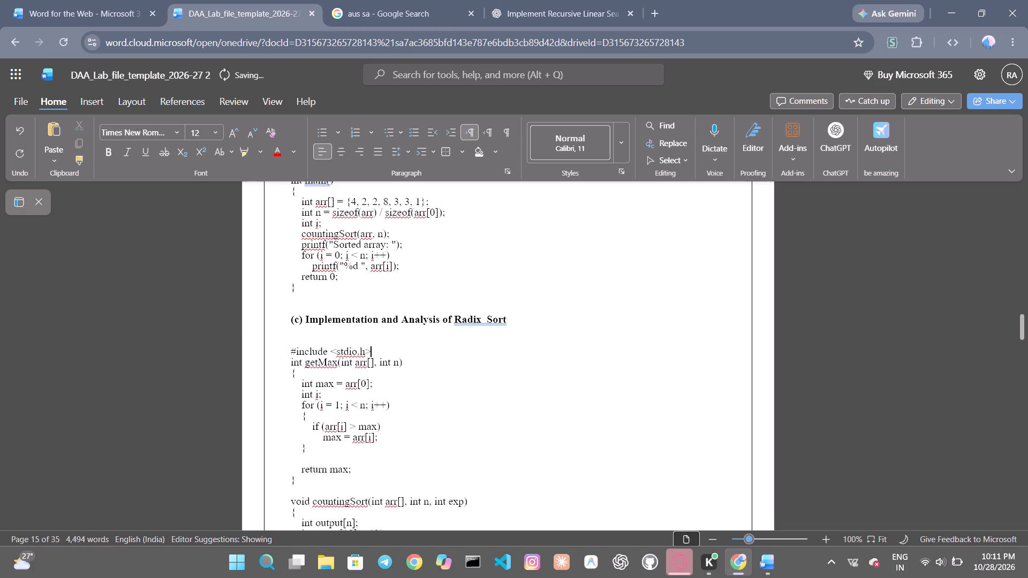
Remove the blank lines above "return max;" and above the countingSort function in the Radix Sort program.
{"action": "key", "text": "Down"}
{"action": "key", "text": "Down"}
{"action": "key", "text": "Down"}
{"action": "key", "text": "Down"}
{"action": "key", "text": "Down"}
{"action": "key", "text": "Down"}
{"action": "key", "text": "Down"}
{"action": "key", "text": "Down"}
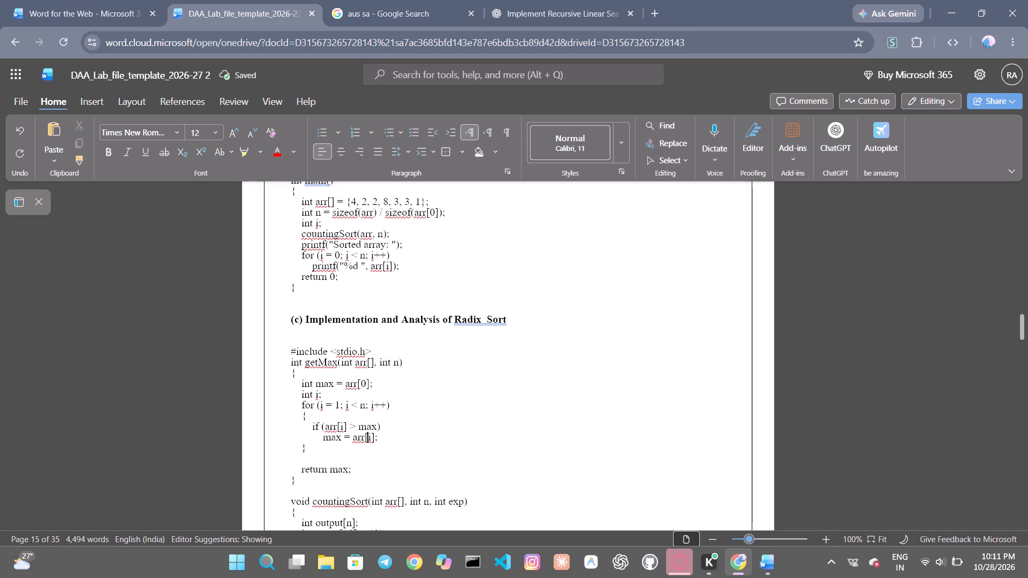
{"action": "key", "text": "Down"}
{"action": "key", "text": "Down"}
{"action": "key", "text": "BackSpace"}
{"action": "key", "text": "Down"}
{"action": "key", "text": "Down"}
{"action": "key", "text": "Down"}
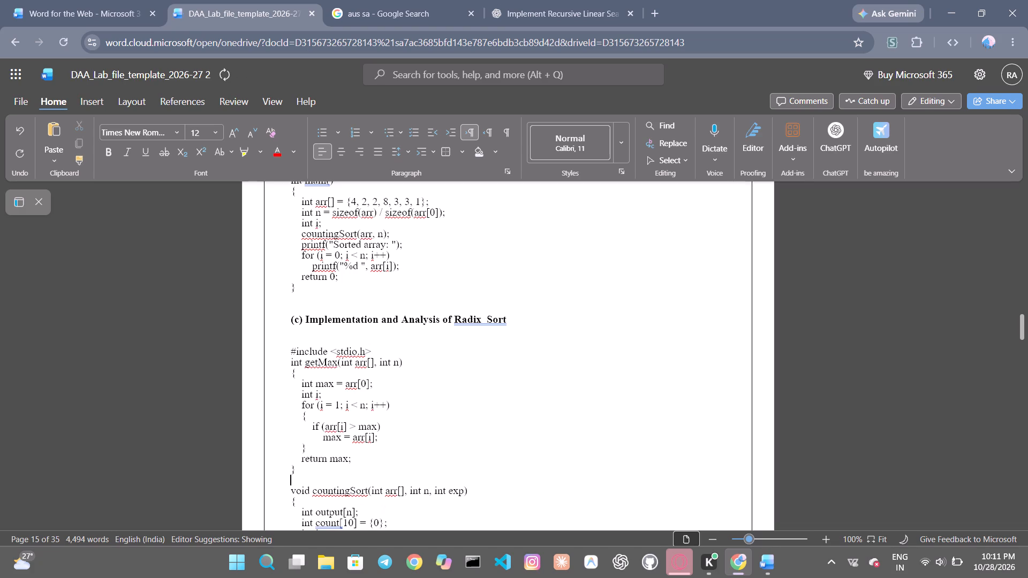
{"action": "key", "text": "BackSpace"}
Delete the "// Count occurrences of each digit" comment and the blank line above it in Radix Sort's countingSort function.
{"action": "key", "text": "Down"}
{"action": "key", "text": "Down"}
{"action": "key", "text": "Down"}
{"action": "key", "text": "Down"}
{"action": "key", "text": "Down"}
{"action": "key", "text": "Down"}
{"action": "key", "text": "Down"}
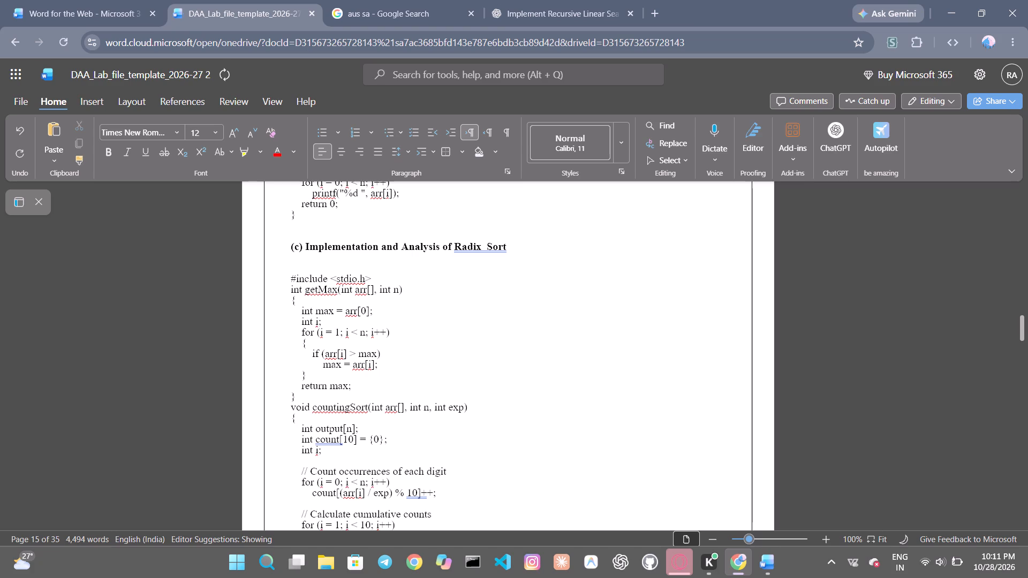
{"action": "left_click", "coordinate": [449, 465]}
{"action": "double_click", "coordinate": [449, 465]}
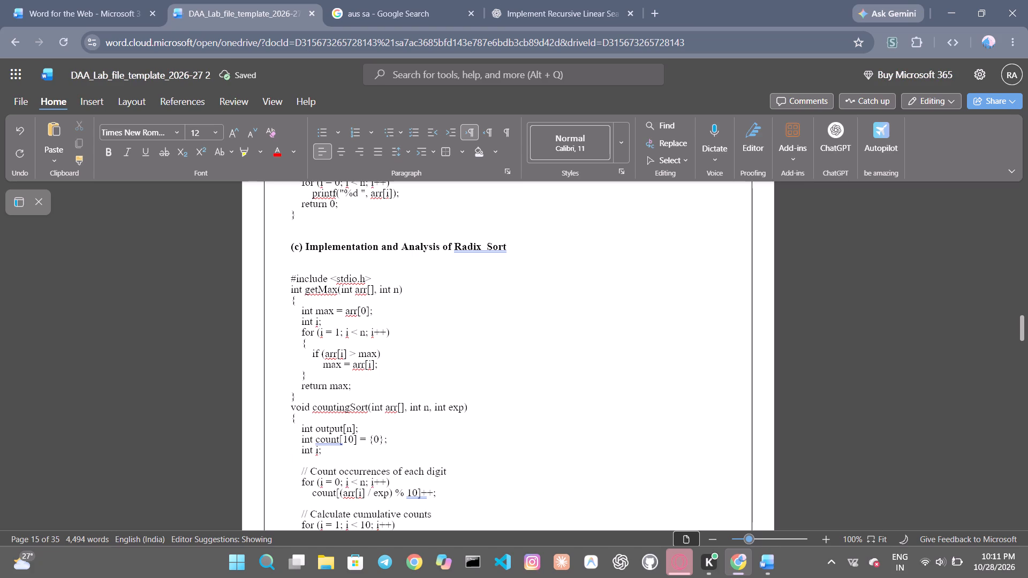
{"action": "double_click", "coordinate": [448, 468]}
{"action": "left_click", "coordinate": [448, 468]}
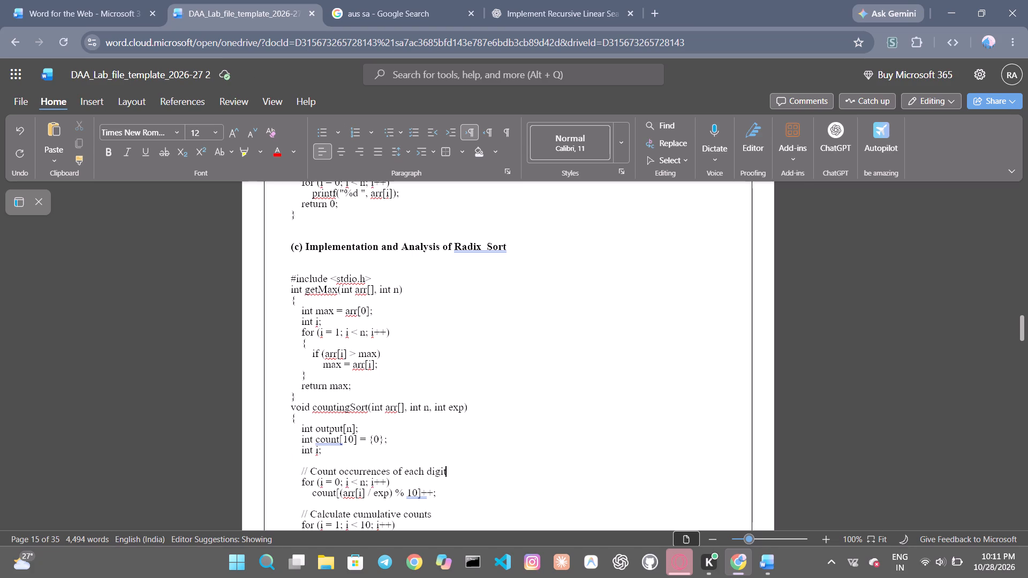
{"action": "key", "text": "BackSpace"}
{"action": "key", "text": "BackSpace"}
{"action": "key", "text": "BackSpace"}
{"action": "key", "text": "BackSpace"}
{"action": "key", "text": "BackSpace"}
{"action": "key", "text": "BackSpace"}
{"action": "key", "text": "BackSpace"}
{"action": "key", "text": "BackSpace"}
{"action": "key", "text": "BackSpace"}
{"action": "key", "text": "BackSpace"}
{"action": "key", "text": "BackSpace"}
{"action": "key", "text": "BackSpace"}
{"action": "key", "text": "BackSpace"}
{"action": "key", "text": "BackSpace"}
{"action": "key", "text": "BackSpace"}
{"action": "key", "text": "BackSpace"}
{"action": "key", "text": "BackSpace"}
{"action": "key", "text": "BackSpace"}
{"action": "key", "text": "BackSpace"}
{"action": "key", "text": "BackSpace"}
{"action": "key", "text": "BackSpace"}
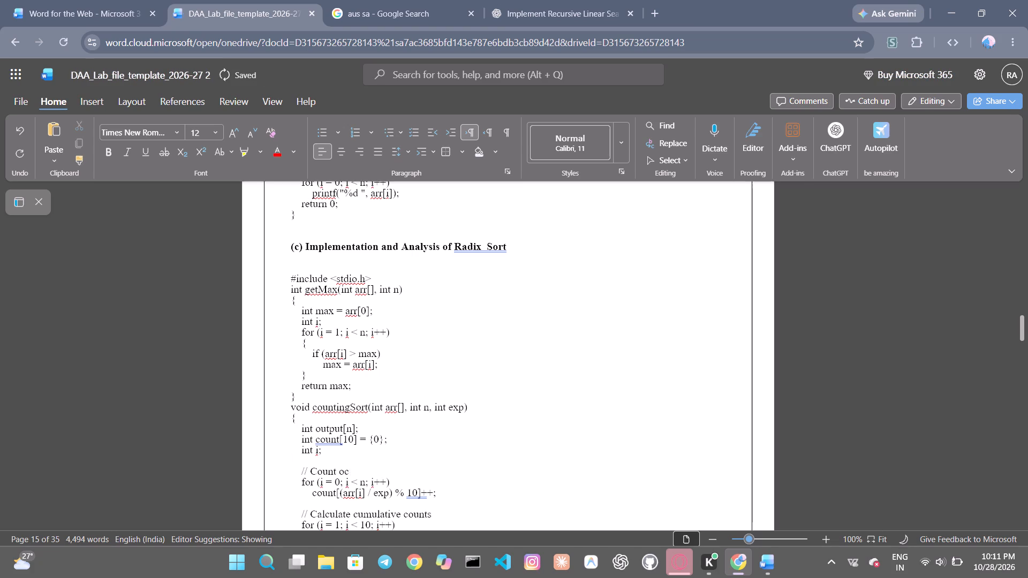
{"action": "key", "text": "BackSpace"}
{"action": "key", "text": "BackSpace"}
{"action": "key", "text": "BackSpace"}
{"action": "key", "text": "BackSpace"}
{"action": "key", "text": "BackSpace"}
{"action": "key", "text": "BackSpace"}
{"action": "key", "text": "BackSpace"}
{"action": "key", "text": "BackSpace"}
{"action": "key", "text": "BackSpace"}
{"action": "key", "text": "BackSpace"}
{"action": "key", "text": "BackSpace"}
{"action": "key", "text": "BackSpace"}
{"action": "key", "text": "BackSpace"}
{"action": "key", "text": "BackSpace"}
{"action": "key", "text": "BackSpace"}
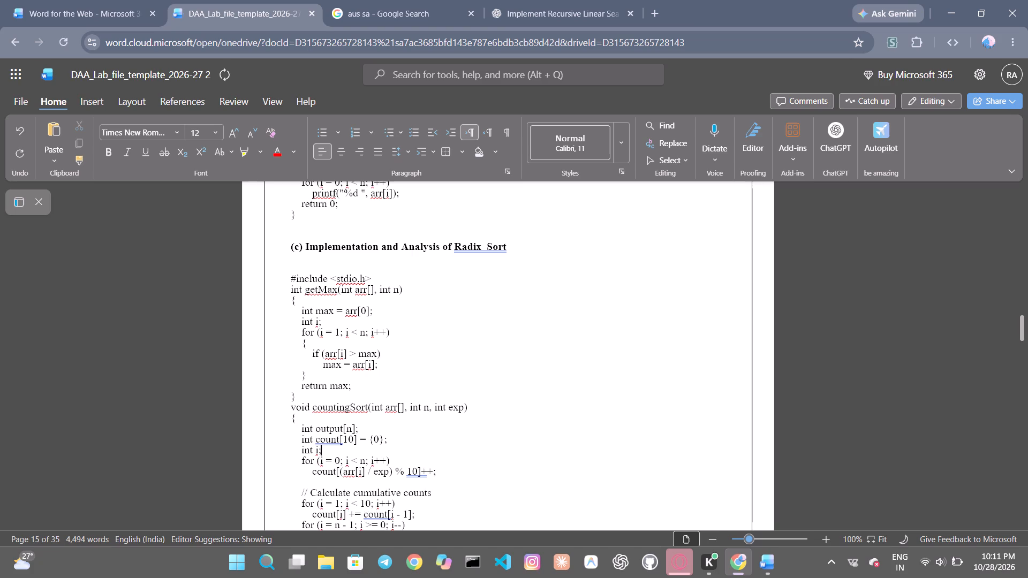
Delete the "// Calculate cumulative counts" comment and the blank line above it in Radix Sort's countingSort function.
{"action": "key", "text": "Down"}
{"action": "key", "text": "Down"}
{"action": "left_click", "coordinate": [451, 490]}
{"action": "key", "text": "BackSpace"}
{"action": "key", "text": "BackSpace"}
{"action": "key", "text": "BackSpace"}
{"action": "key", "text": "BackSpace"}
{"action": "key", "text": "BackSpace"}
{"action": "key", "text": "BackSpace"}
{"action": "key", "text": "BackSpace"}
{"action": "key", "text": "BackSpace"}
{"action": "key", "text": "BackSpace"}
{"action": "key", "text": "BackSpace"}
{"action": "key", "text": "BackSpace"}
{"action": "key", "text": "BackSpace"}
{"action": "key", "text": "BackSpace"}
{"action": "key", "text": "BackSpace"}
{"action": "key", "text": "BackSpace"}
{"action": "key", "text": "BackSpace"}
{"action": "key", "text": "BackSpace"}
{"action": "key", "text": "BackSpace"}
{"action": "key", "text": "BackSpace"}
{"action": "key", "text": "BackSpace"}
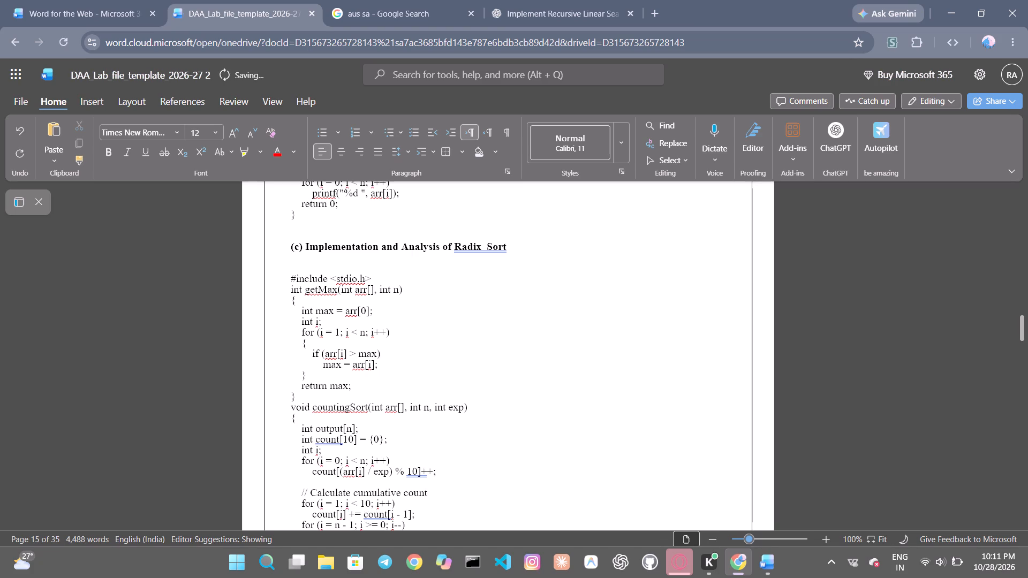
{"action": "key", "text": "BackSpace"}
{"action": "key", "text": "BackSpace"}
{"action": "key", "text": "BackSpace"}
{"action": "key", "text": "BackSpace"}
{"action": "key", "text": "BackSpace"}
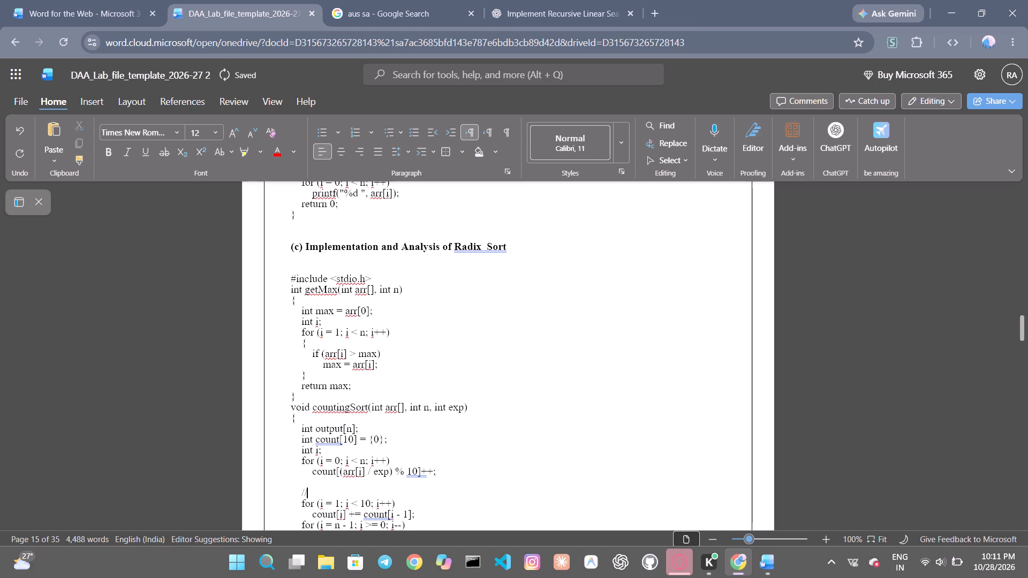
{"action": "key", "text": "BackSpace"}
{"action": "key", "text": "BackSpace"}
{"action": "key", "text": "BackSpace"}
{"action": "key", "text": "BackSpace"}
{"action": "key", "text": "BackSpace"}
{"action": "key", "text": "BackSpace"}
{"action": "key", "text": "BackSpace"}
{"action": "key", "text": "BackSpace"}
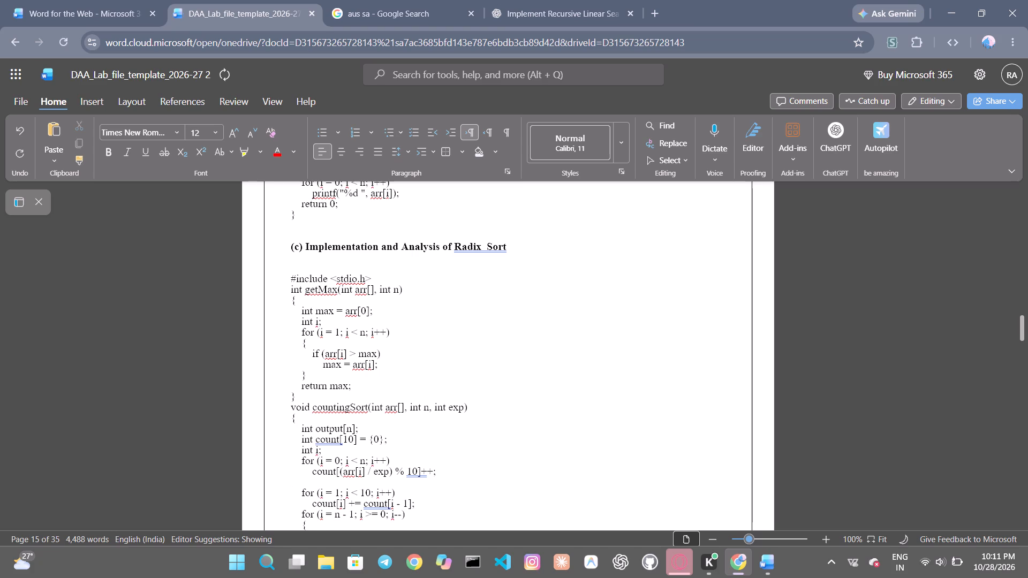
{"action": "key", "text": "BackSpace"}
Examine the rest of the Radix Sort program, its page break before "int main()" and the blank space following its main function.
{"action": "key", "text": "Down"}
{"action": "key", "text": "Down"}
{"action": "key", "text": "Down"}
{"action": "key", "text": "Down"}
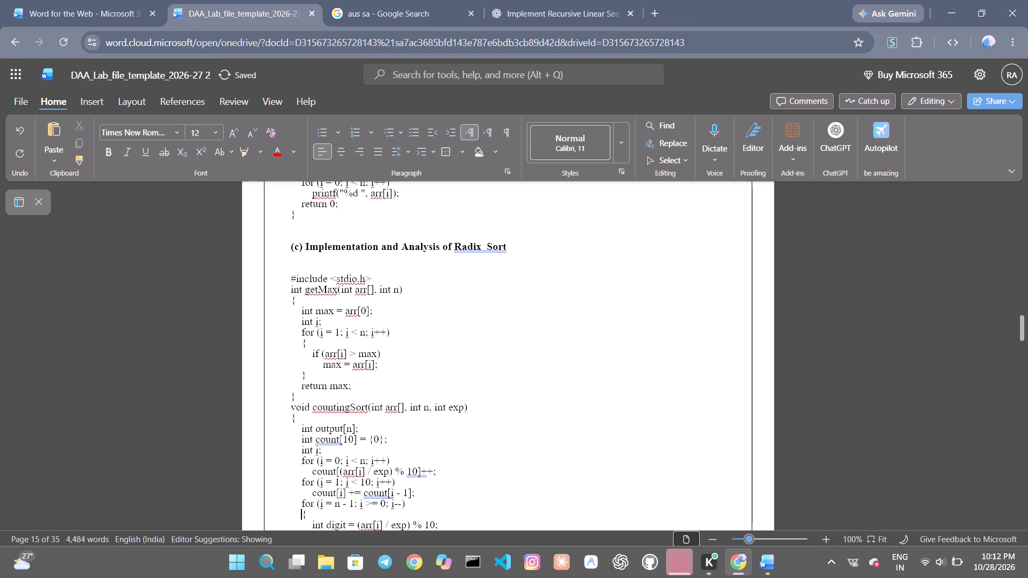
{"action": "key", "text": "Down"}
{"action": "key", "text": "Down"}
{"action": "key", "text": "Down"}
{"action": "key", "text": "Down"}
{"action": "key", "text": "Down"}
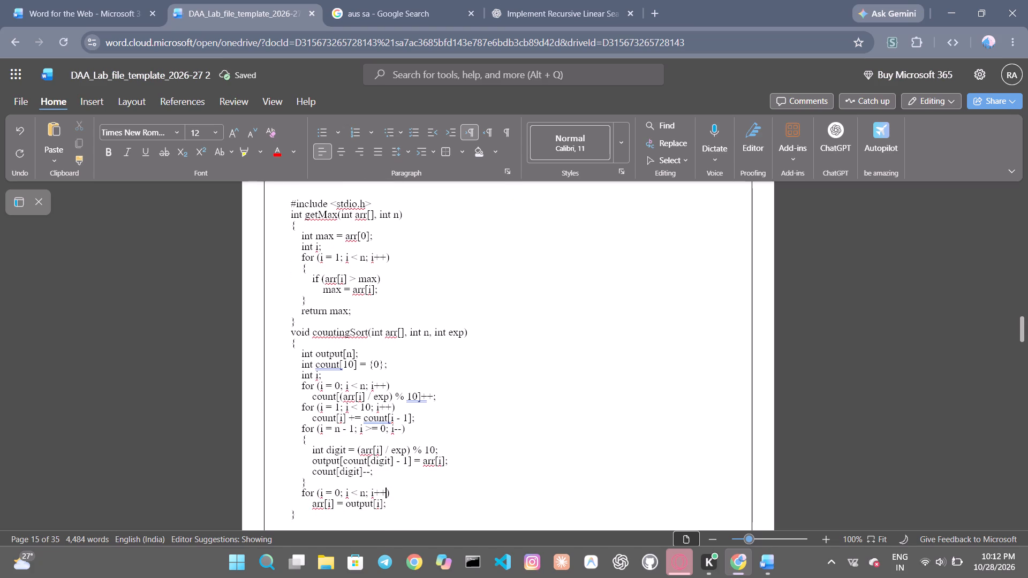
{"action": "key", "text": "Down"}
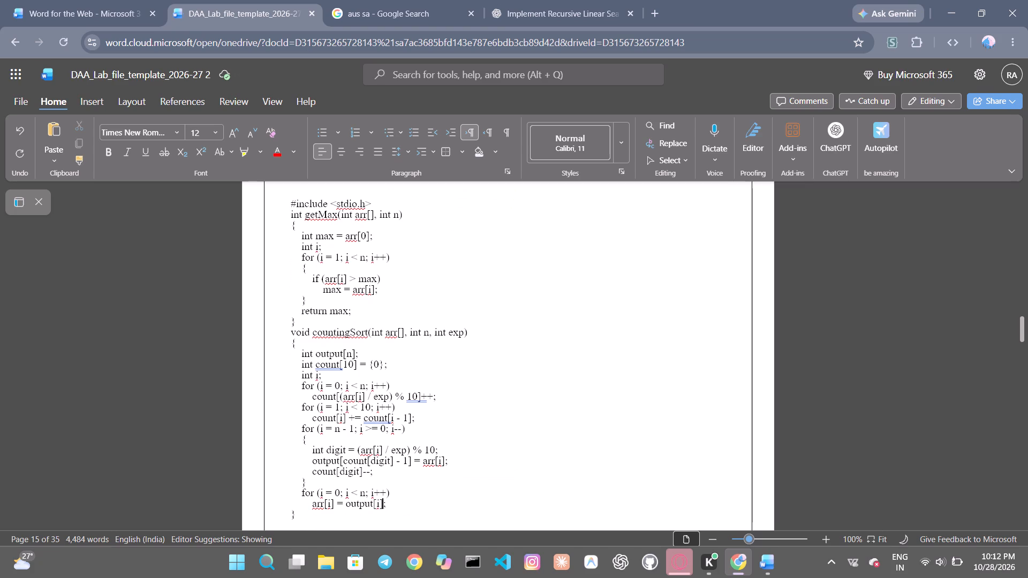
{"action": "key", "text": "Down"}
{"action": "key", "text": "Down"}
{"action": "key", "text": "Down"}
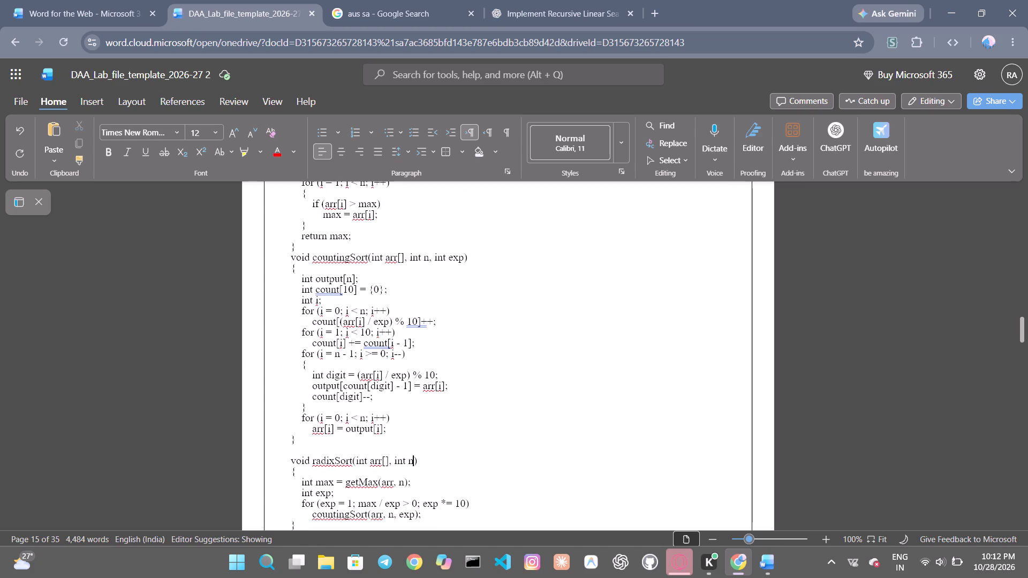
{"action": "key", "text": "Down"}
{"action": "key", "text": "Down"}
{"action": "key", "text": "Down"}
{"action": "key", "text": "Down"}
{"action": "key", "text": "Down"}
{"action": "key", "text": "Down"}
{"action": "key", "text": "Down"}
{"action": "key", "text": "Down"}
{"action": "key", "text": "Down"}
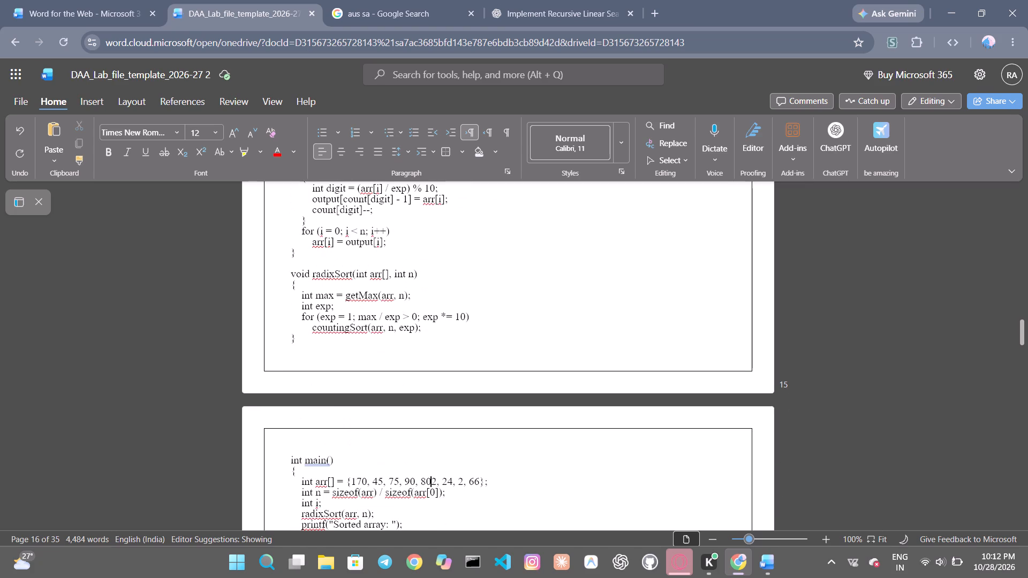
{"action": "key", "text": "Down"}
{"action": "key", "text": "Down"}
{"action": "key", "text": "Down"}
{"action": "key", "text": "Down"}
{"action": "key", "text": "Down"}
{"action": "key", "text": "Down"}
{"action": "key", "text": "Down"}
{"action": "key", "text": "Down"}
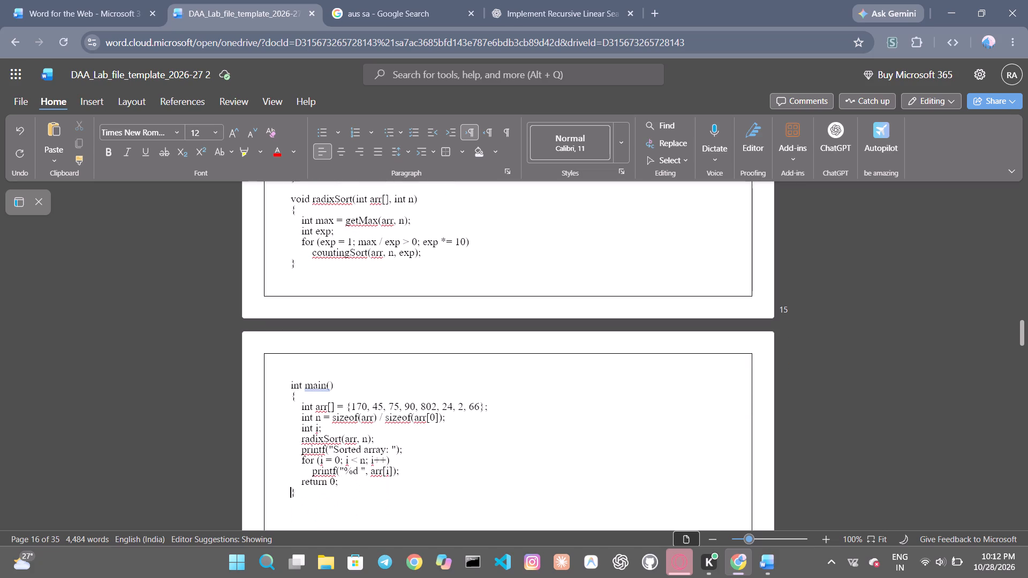
{"action": "key", "text": "Down"}
{"action": "key", "text": "Down"}
{"action": "key", "text": "Down"}
{"action": "key", "text": "Down"}
{"action": "key", "text": "Down"}
{"action": "key", "text": "Down"}
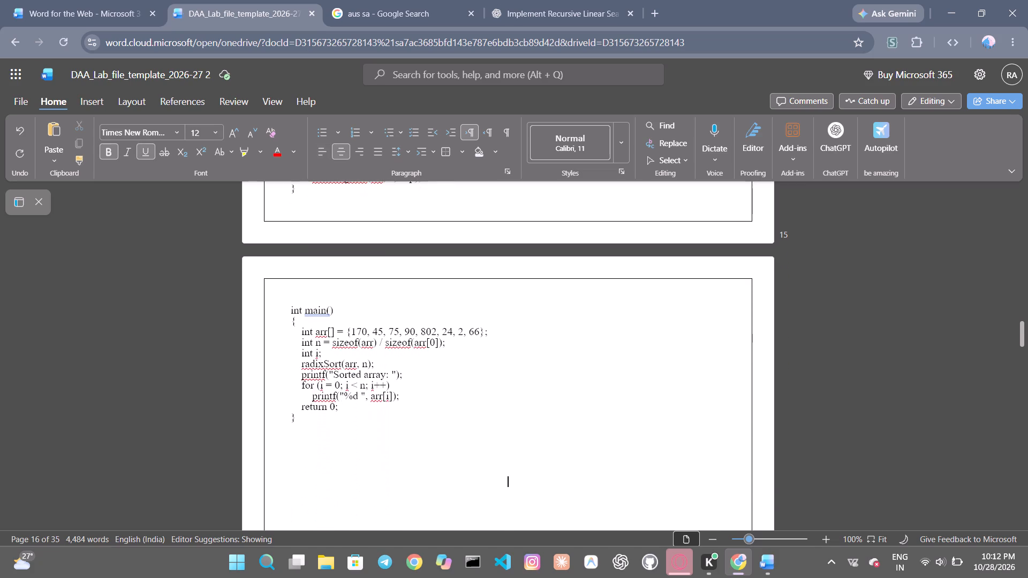
Examine the blank space between Radix Sort's main function and the "Experiment No.5" heading.
{"action": "key", "text": "Down"}
{"action": "key", "text": "Down"}
{"action": "key", "text": "Down"}
{"action": "key", "text": "Down"}
{"action": "key", "text": "Down"}
{"action": "key", "text": "Down"}
{"action": "key", "text": "Down"}
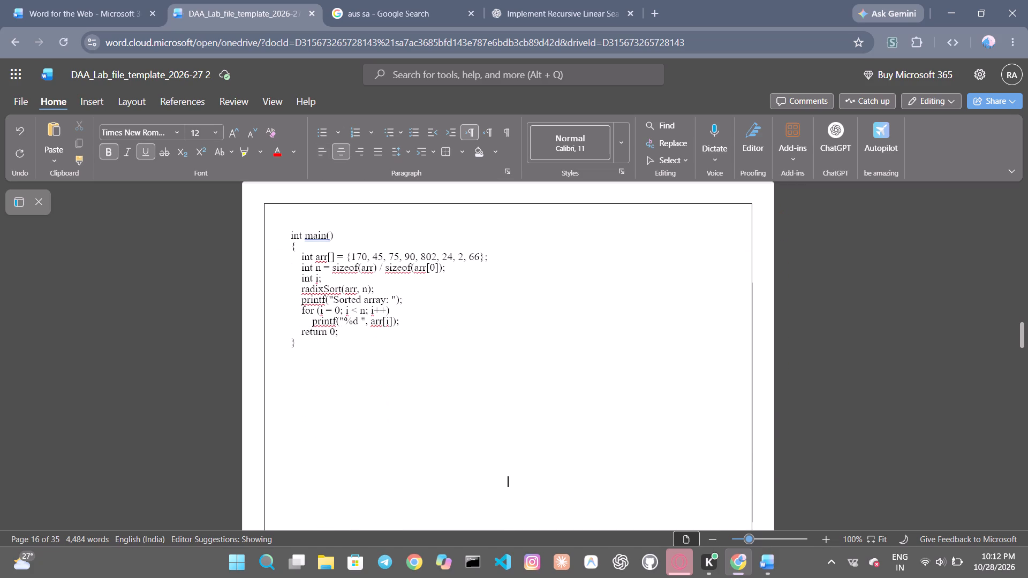
{"action": "key", "text": "Down"}
{"action": "key", "text": "Down"}
{"action": "key", "text": "Down"}
{"action": "key", "text": "Down"}
{"action": "key", "text": "Down"}
{"action": "key", "text": "Down"}
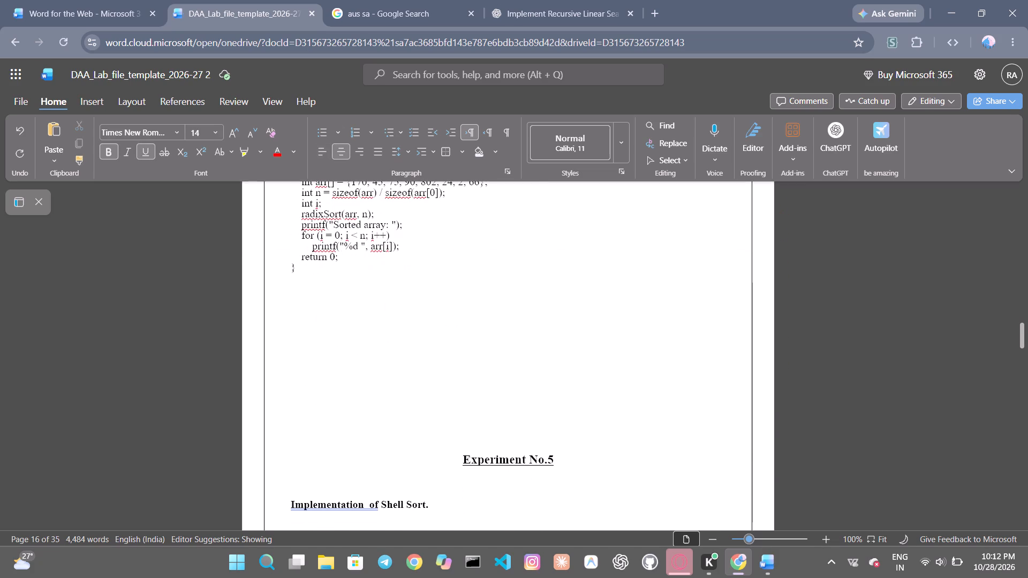
{"action": "key", "text": "Up"}
{"action": "key", "text": "Up"}
{"action": "key", "text": "Up"}
{"action": "key", "text": "Up"}
{"action": "key", "text": "Up"}
{"action": "key", "text": "Up"}
{"action": "key", "text": "Up"}
{"action": "key", "text": "Up"}
{"action": "key", "text": "Up"}
{"action": "key", "text": "Up"}
{"action": "key", "text": "Up"}
{"action": "key", "text": "Up"}
{"action": "key", "text": "Up"}
Open the print preview and review the page breaks from the cover page through Experiment No. 3.
{"action": "left_click", "coordinate": [17, 96]}
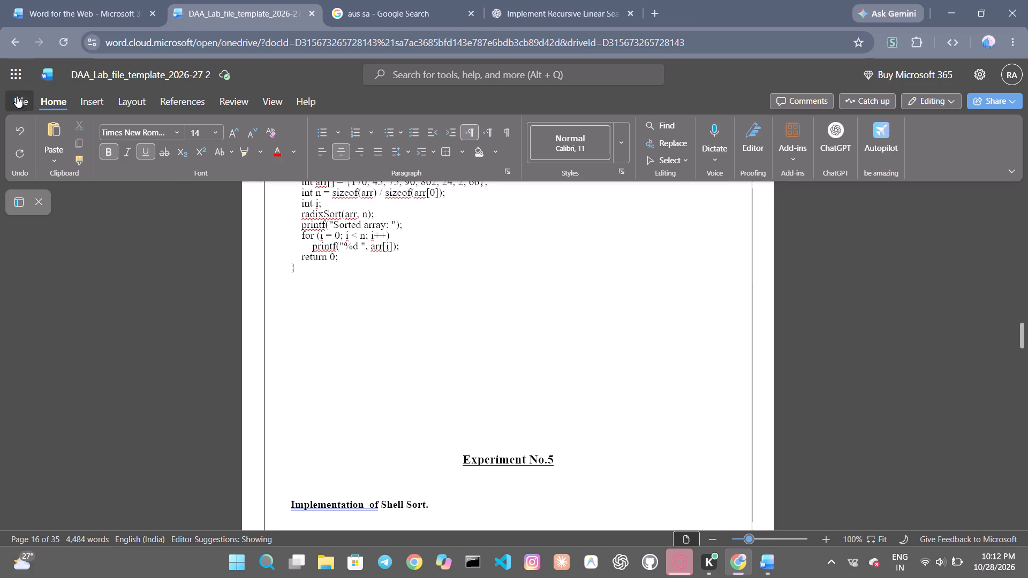
{"action": "left_click", "coordinate": [51, 264]}
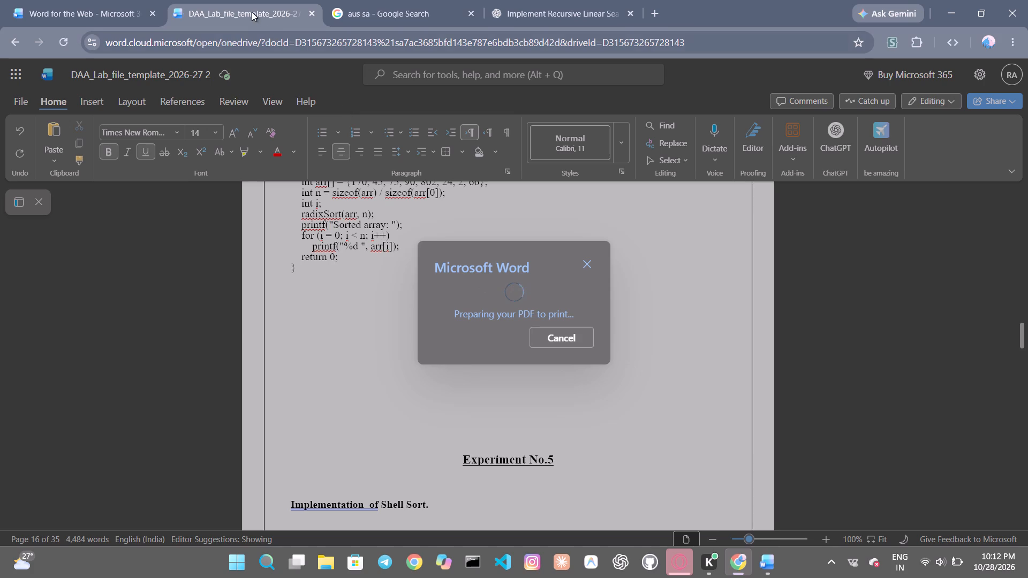
{"action": "left_click", "coordinate": [403, 7]}
{"action": "left_click", "coordinate": [198, 0]}
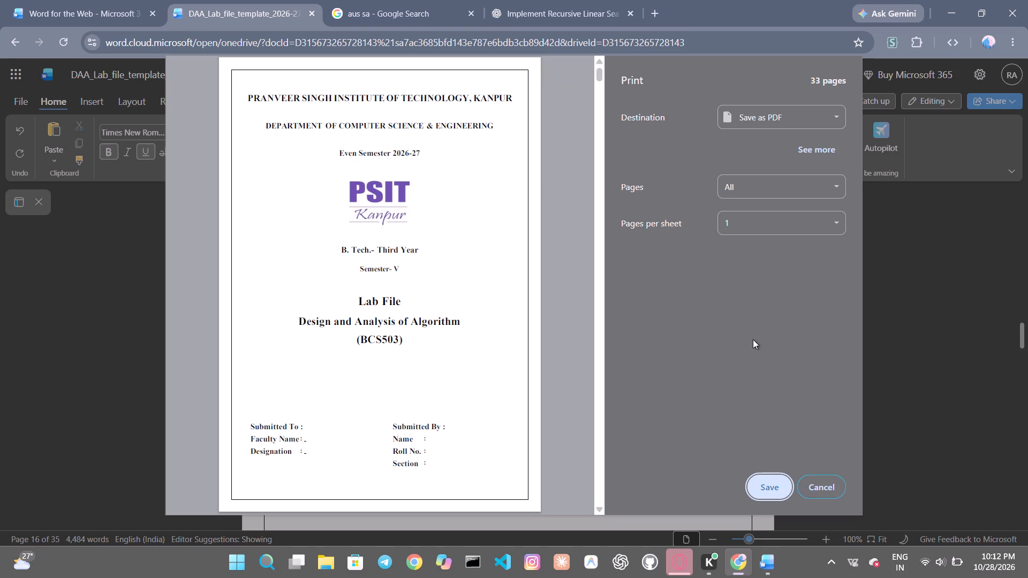
{"action": "left_click_drag", "start_coordinate": [600, 75], "coordinate": [601, 131]}
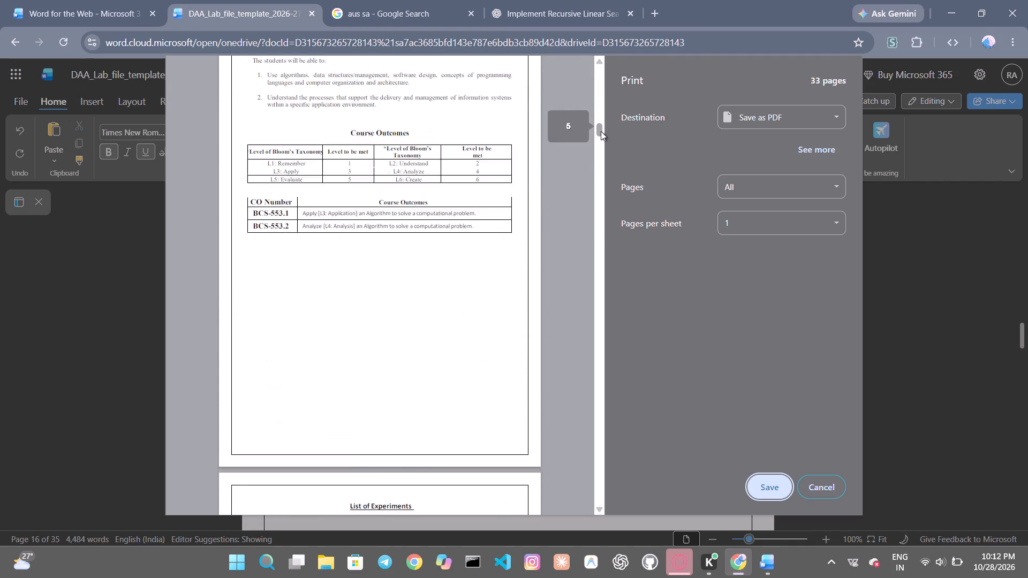
{"action": "left_click_drag", "start_coordinate": [601, 131], "coordinate": [599, 147]}
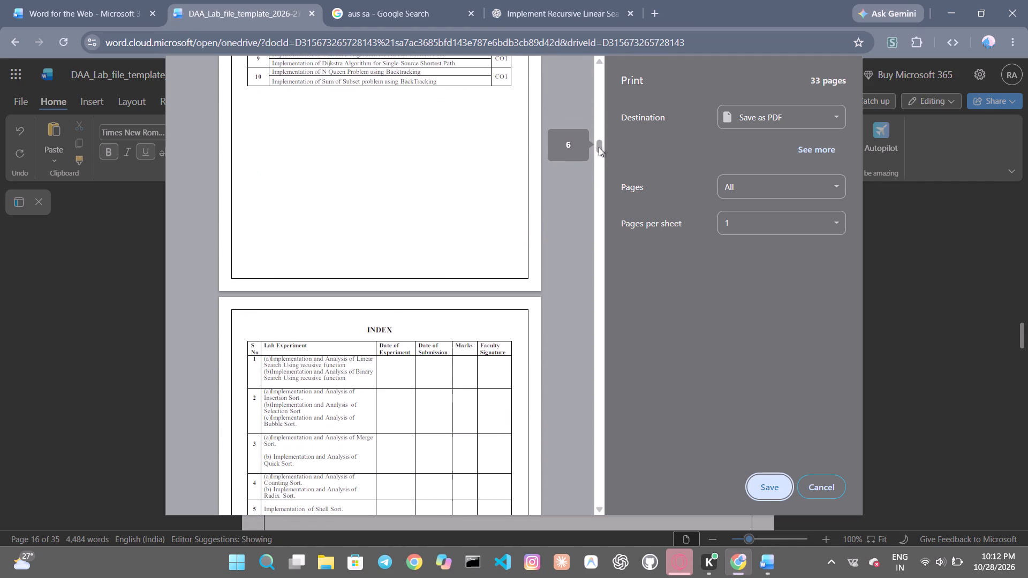
{"action": "left_click_drag", "start_coordinate": [599, 147], "coordinate": [597, 169]}
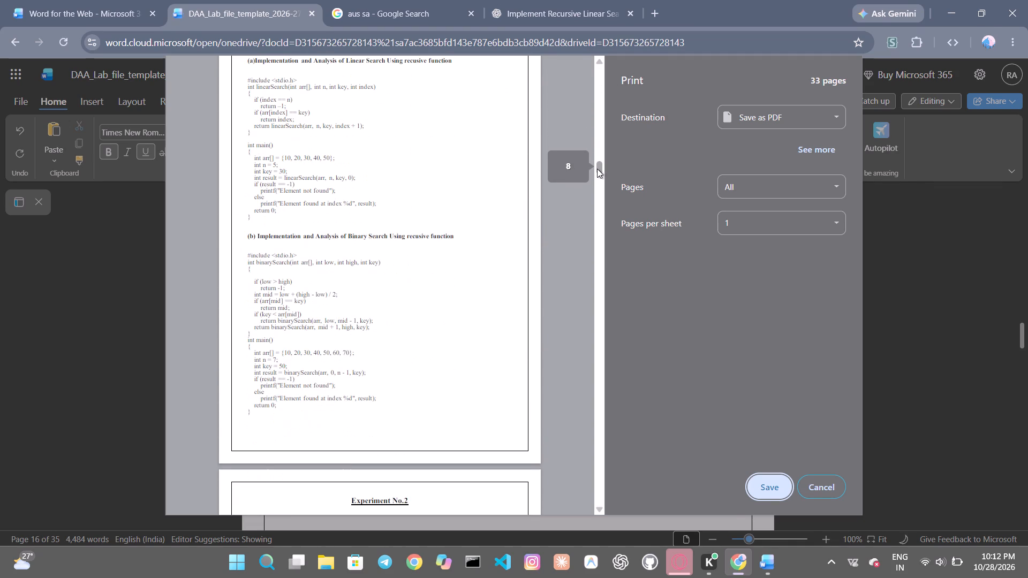
{"action": "left_click_drag", "start_coordinate": [597, 169], "coordinate": [596, 171]}
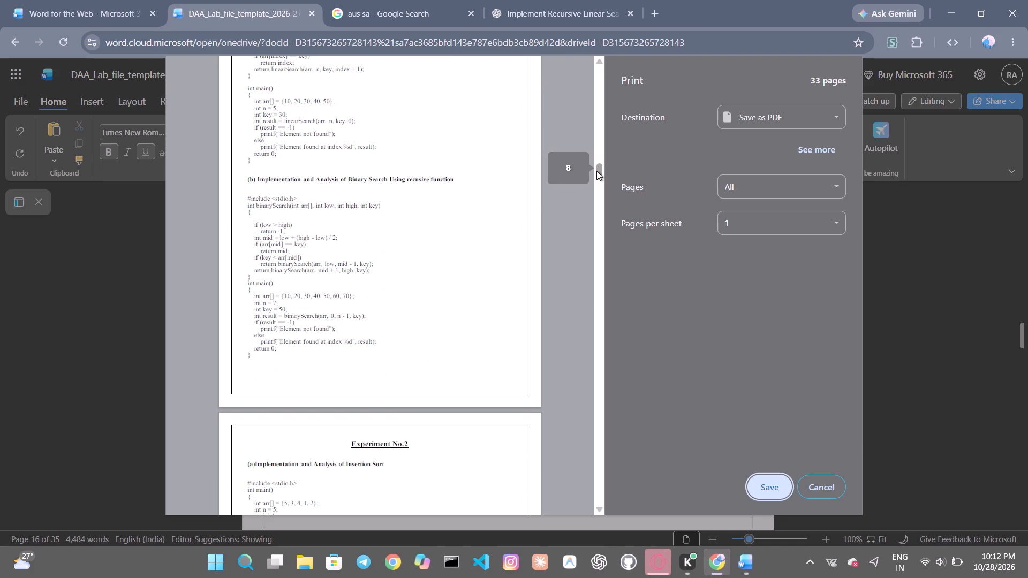
{"action": "left_click_drag", "start_coordinate": [596, 171], "coordinate": [596, 191]}
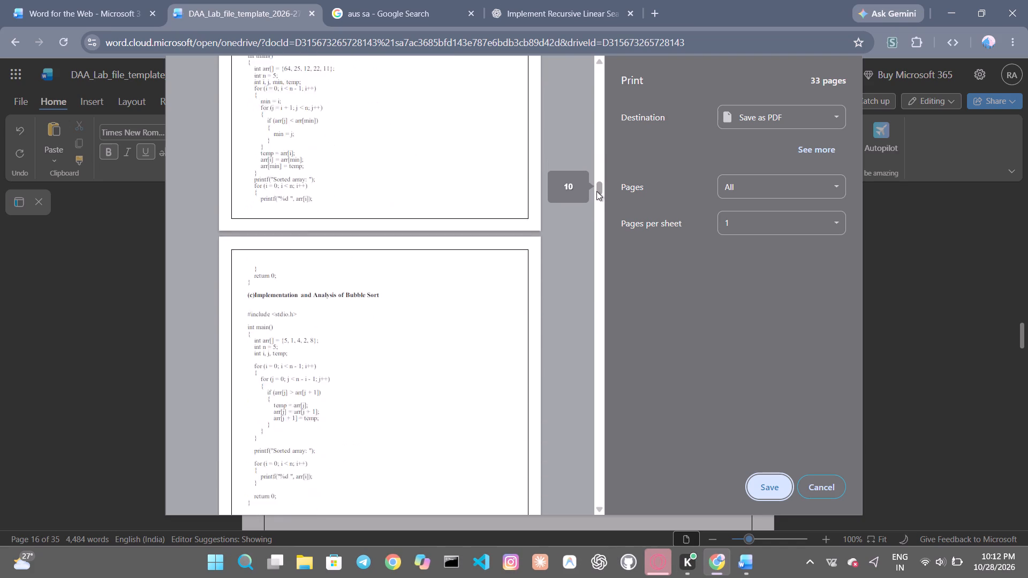
{"action": "left_click_drag", "start_coordinate": [596, 191], "coordinate": [596, 196]}
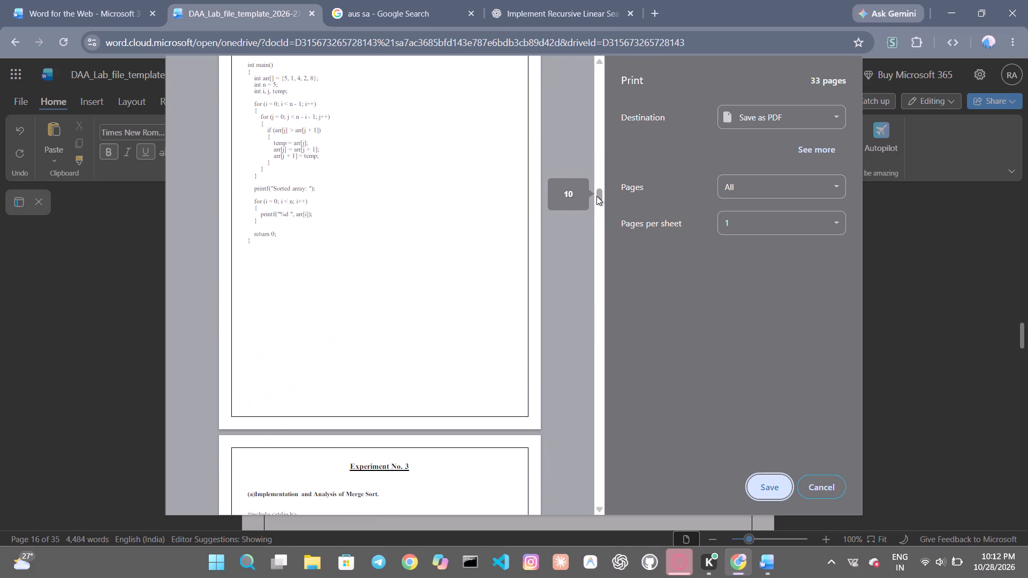
{"action": "left_click_drag", "start_coordinate": [596, 196], "coordinate": [596, 215]}
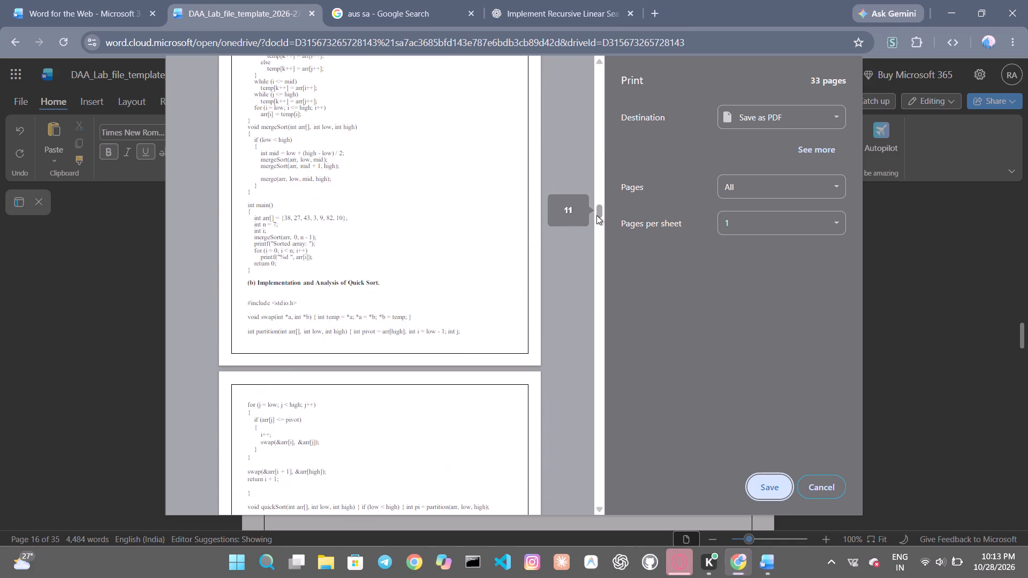
Review the print preview's page breaks across Experiments 4 and 5, including Radix Sort and Shell Sort, and close the preview without saving.
{"action": "left_click_drag", "start_coordinate": [596, 215], "coordinate": [596, 231]}
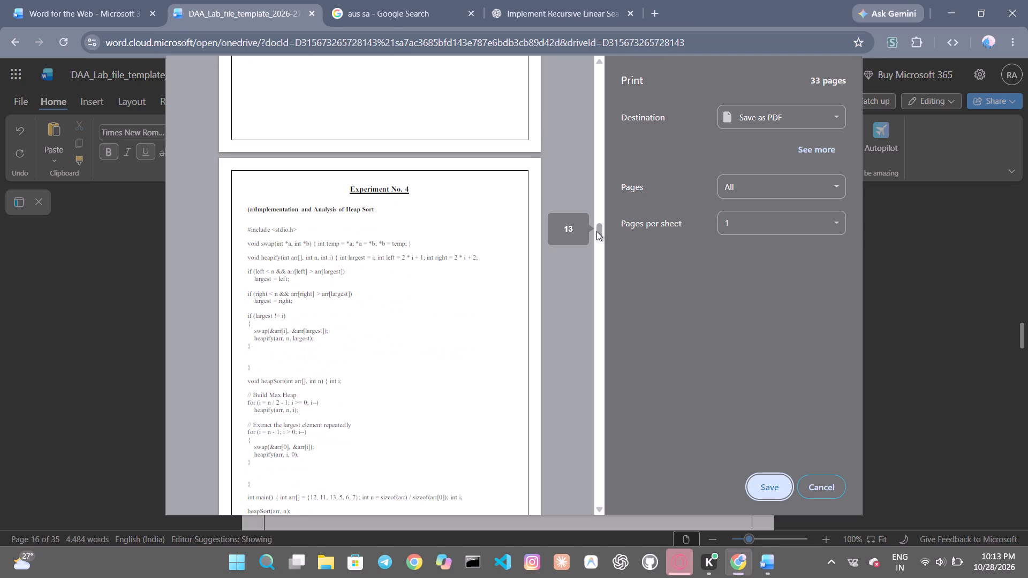
{"action": "left_click_drag", "start_coordinate": [596, 231], "coordinate": [598, 243]}
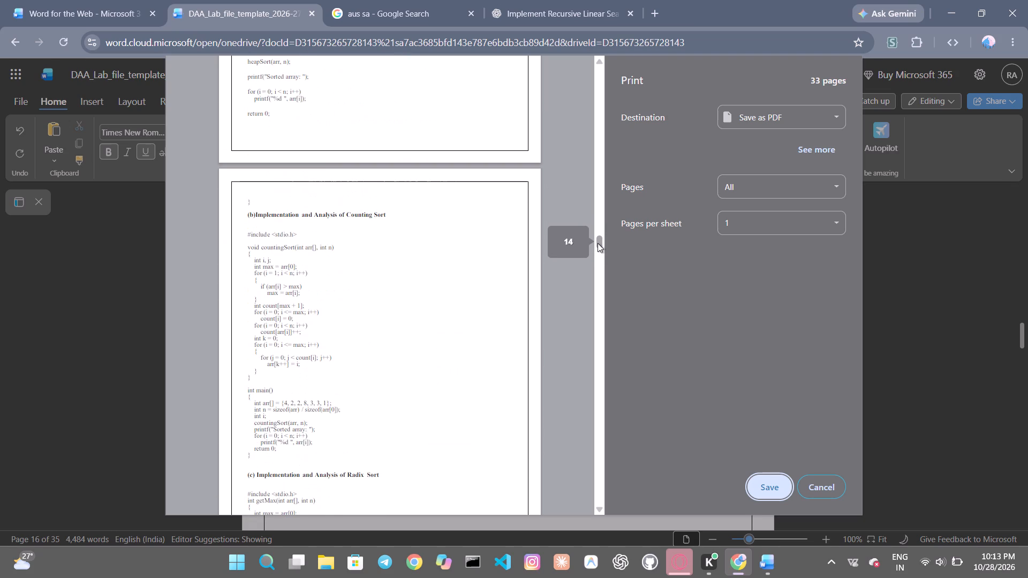
{"action": "left_click_drag", "start_coordinate": [598, 243], "coordinate": [599, 254]}
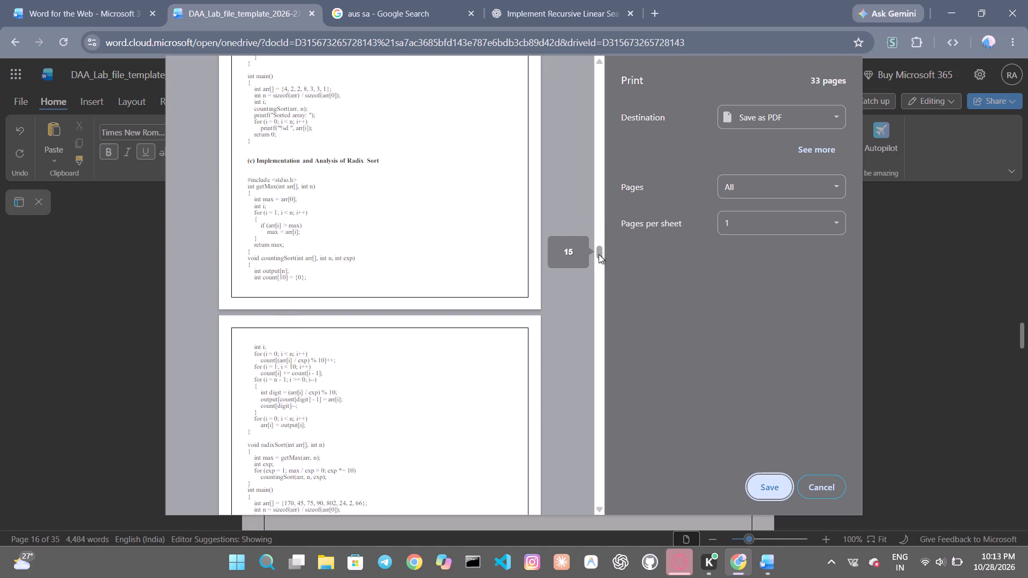
{"action": "left_click_drag", "start_coordinate": [599, 254], "coordinate": [599, 260]}
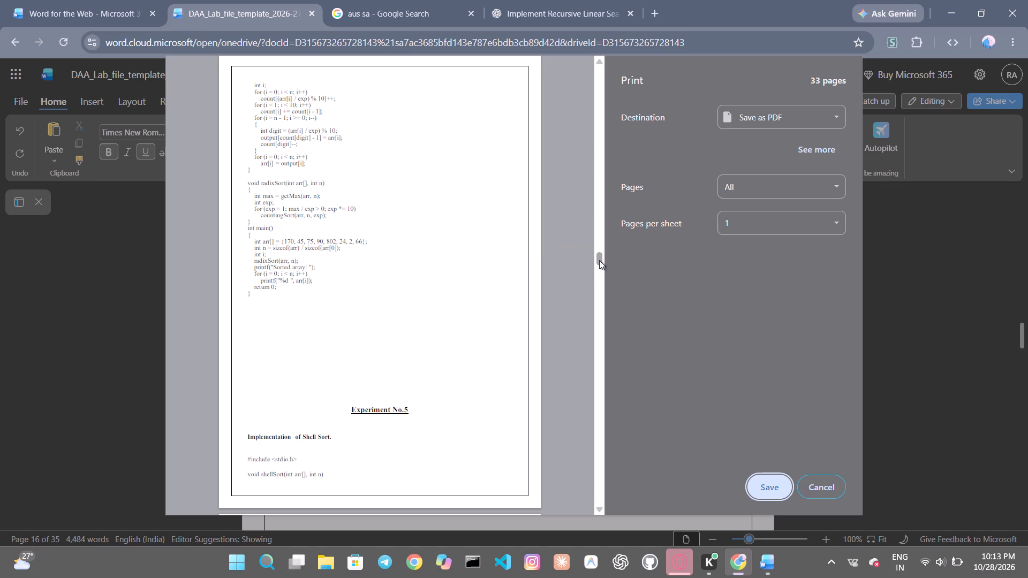
{"action": "left_click_drag", "start_coordinate": [599, 260], "coordinate": [600, 253]}
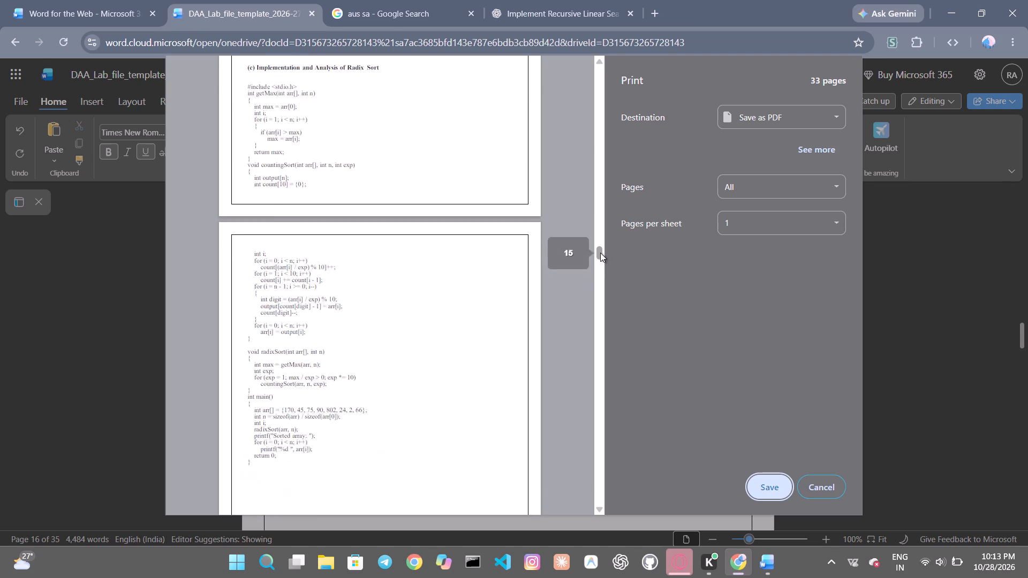
{"action": "left_click_drag", "start_coordinate": [600, 253], "coordinate": [600, 248]}
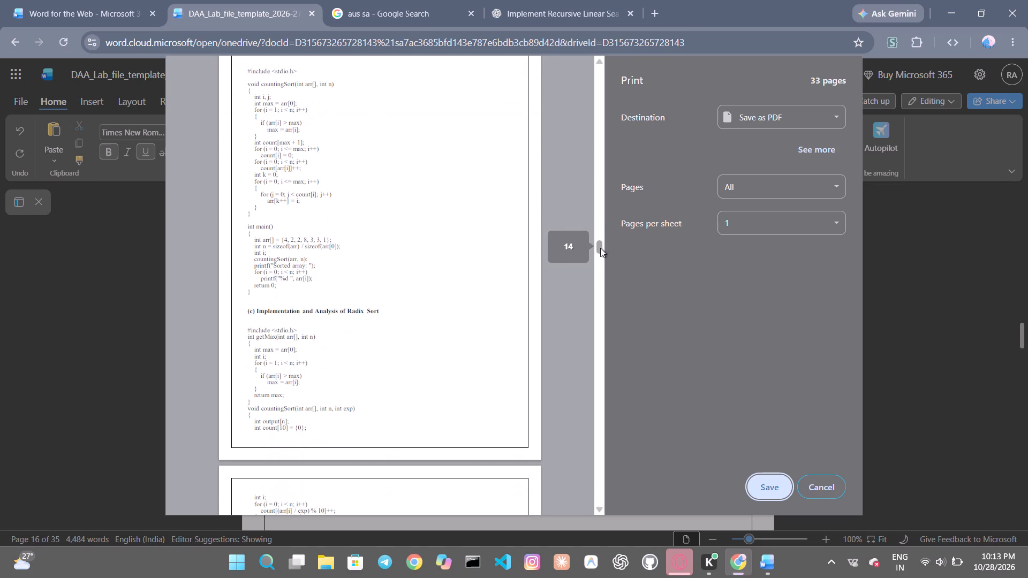
{"action": "left_click_drag", "start_coordinate": [600, 248], "coordinate": [600, 257]}
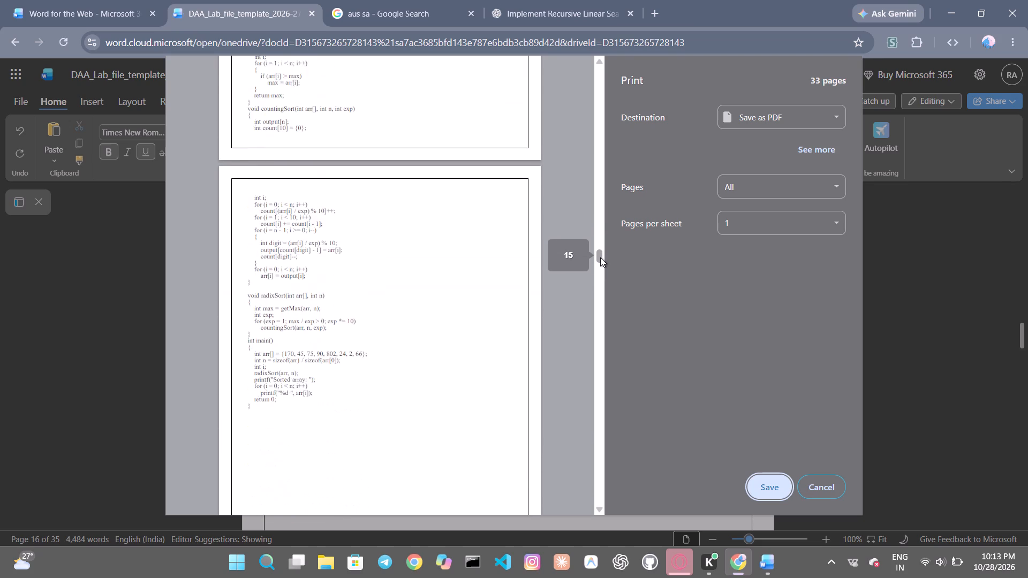
{"action": "left_click_drag", "start_coordinate": [600, 257], "coordinate": [600, 270]}
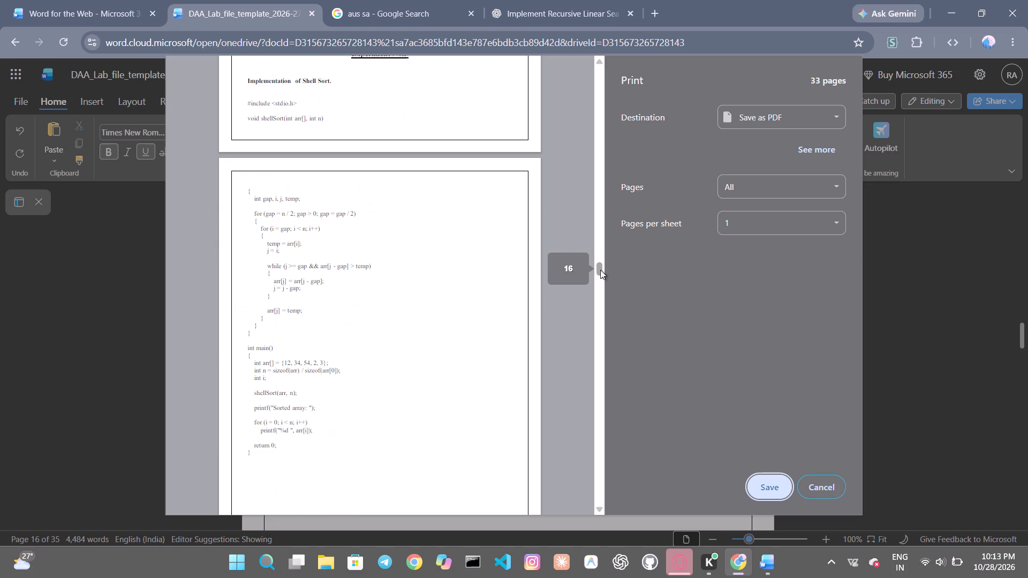
{"action": "left_click_drag", "start_coordinate": [600, 270], "coordinate": [601, 270]}
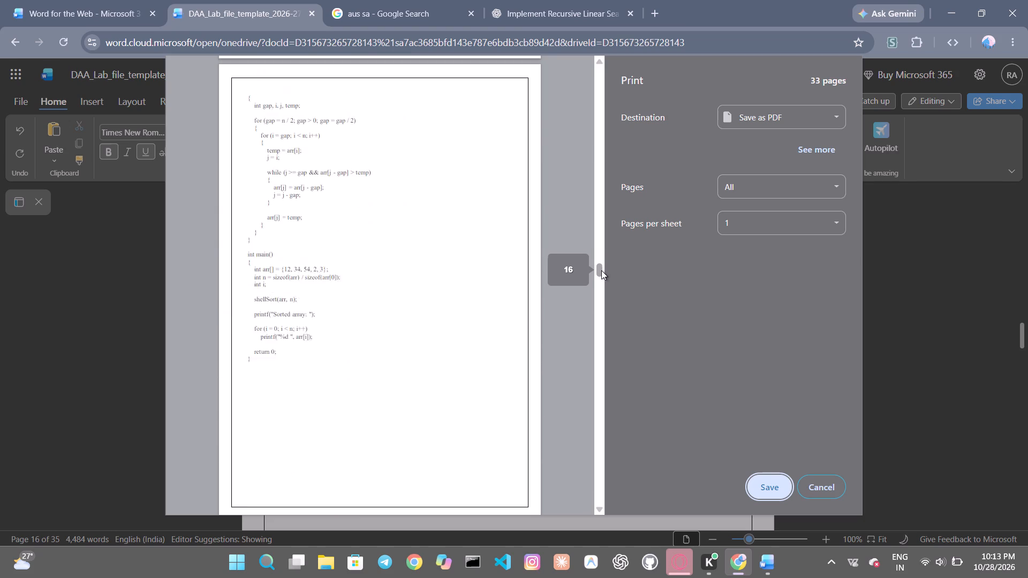
{"action": "left_click_drag", "start_coordinate": [601, 270], "coordinate": [603, 262]}
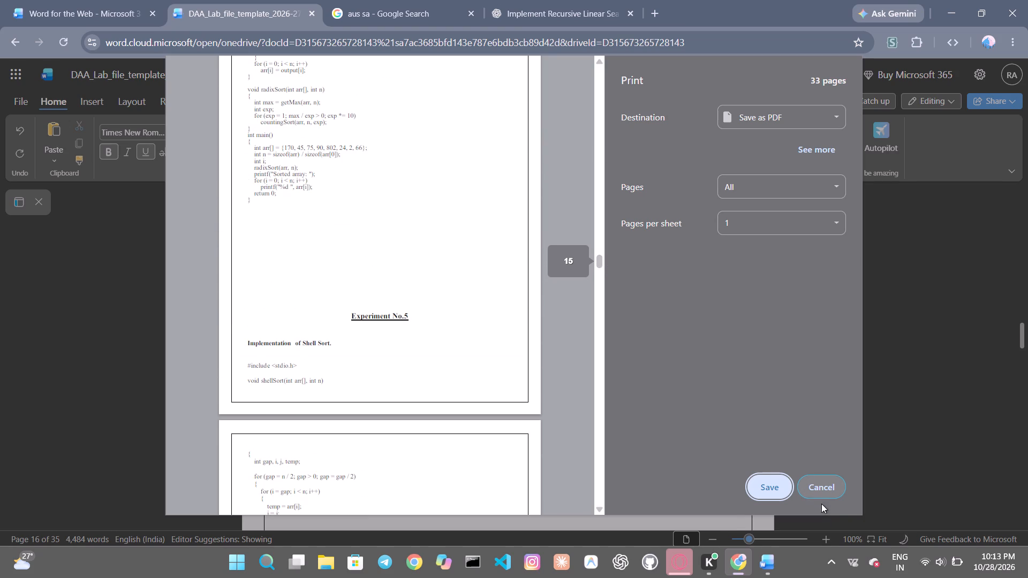
{"action": "left_click", "coordinate": [821, 493]}
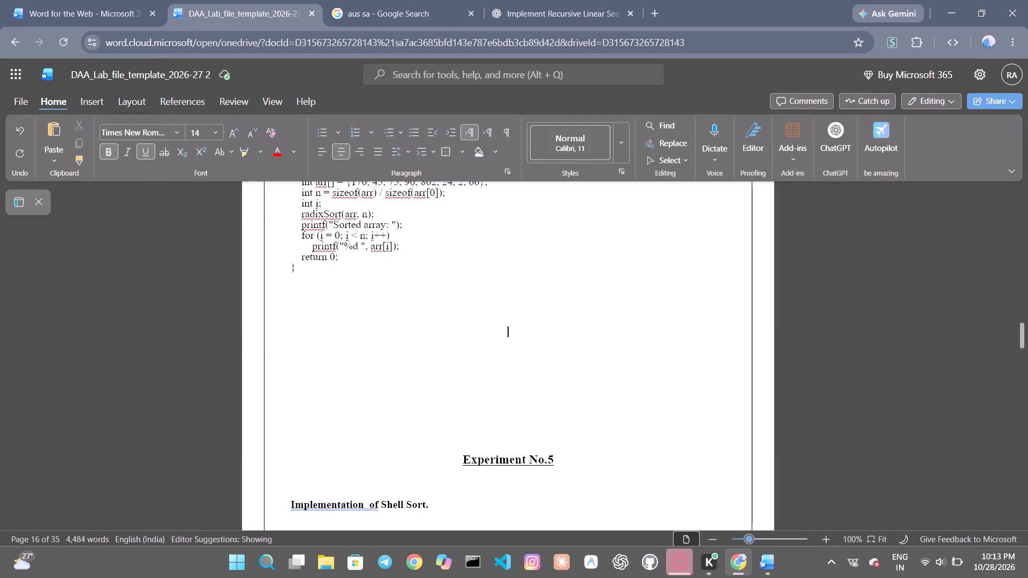
Insert a space before the 5 in the "Experiment No.5" heading.
{"action": "left_click", "coordinate": [456, 452]}
{"action": "left_click", "coordinate": [462, 458]}
{"action": "left_click", "coordinate": [547, 457]}
{"action": "key", "text": "space"}
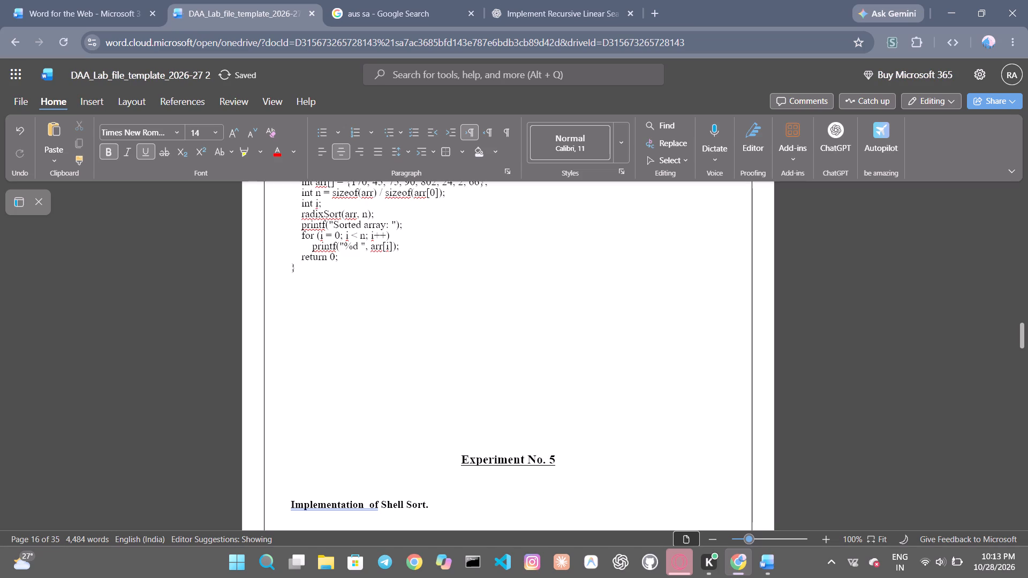
Add seven blank lines above the "Experiment No. 5" heading.
{"action": "double_click", "coordinate": [461, 455]}
{"action": "key", "text": "Return"}
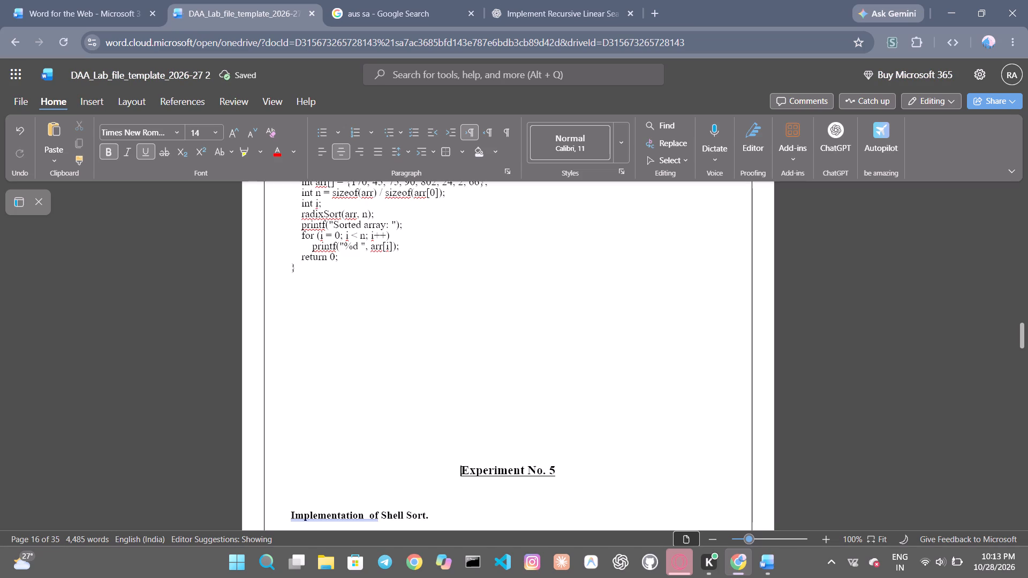
{"action": "key", "text": "Return"}
{"action": "key", "text": "Return"}
{"action": "key", "text": "Return"}
{"action": "key", "text": "Return"}
{"action": "key", "text": "Return"}
{"action": "key", "text": "Return"}
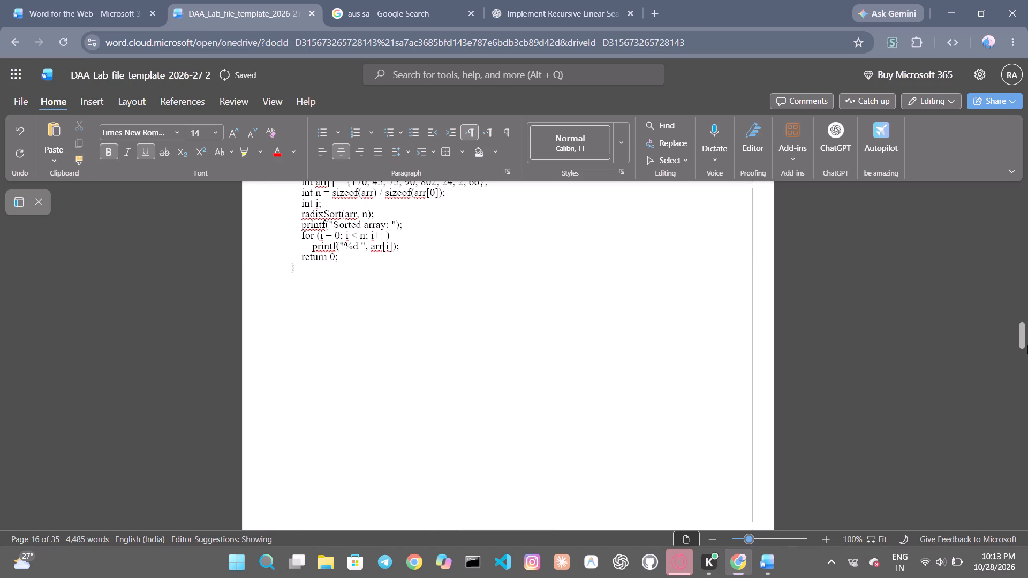
Remove the blank lines above the outer for loop and above the shellSort function in the Shell Sort program.
{"action": "left_click", "coordinate": [1016, 337]}
{"action": "left_click_drag", "start_coordinate": [1020, 337], "coordinate": [1020, 342]}
{"action": "left_click", "coordinate": [1020, 342]}
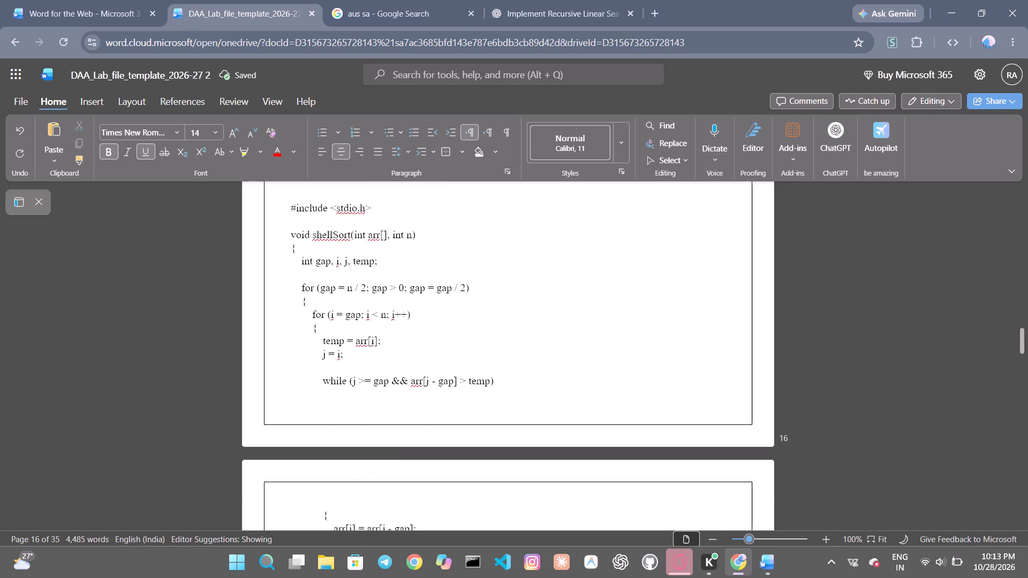
{"action": "left_click", "coordinate": [307, 280]}
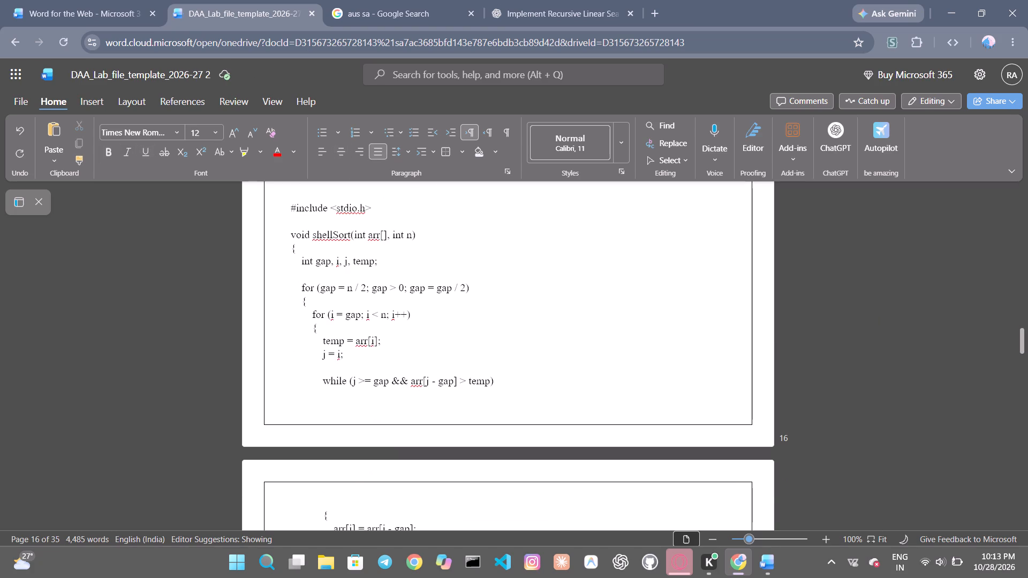
{"action": "key", "text": "BackSpace"}
{"action": "key", "text": "BackSpace"}
{"action": "key", "text": "Up"}
{"action": "key", "text": "Up"}
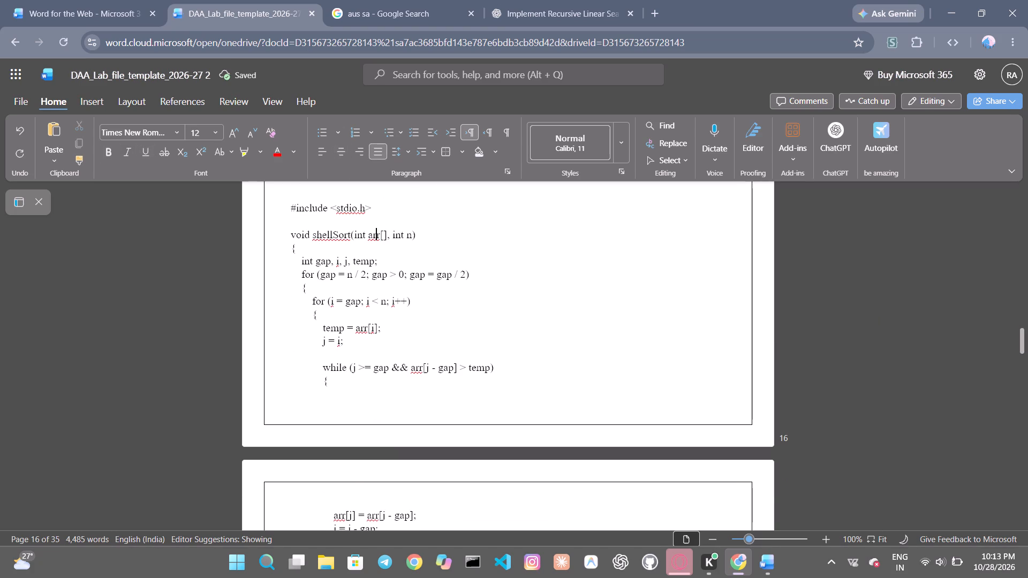
{"action": "key", "text": "Up"}
{"action": "key", "text": "BackSpace"}
Remove the blank line above the while loop in the shellSort function.
{"action": "key", "text": "Down"}
{"action": "key", "text": "Down"}
{"action": "key", "text": "Down"}
{"action": "key", "text": "Down"}
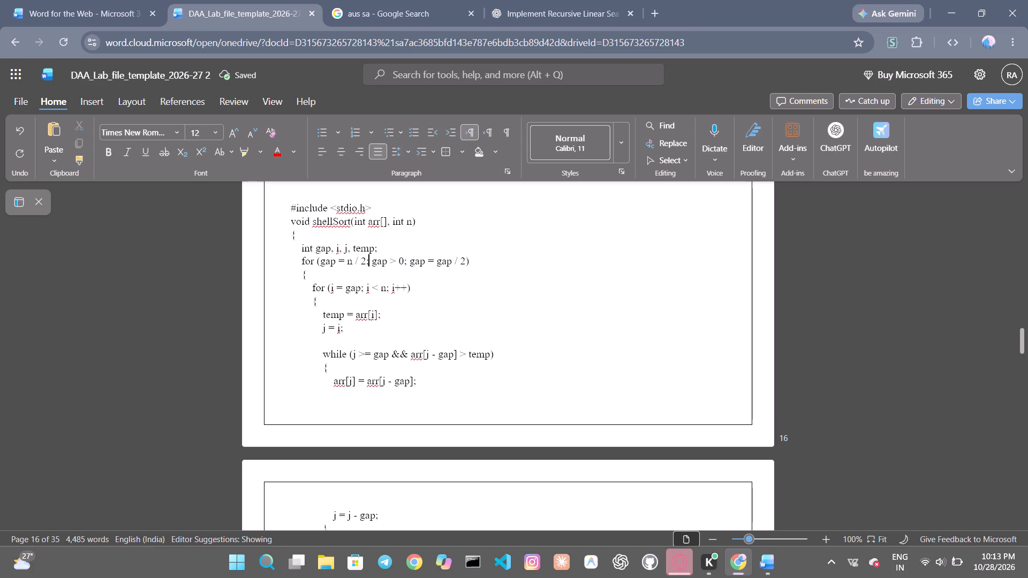
{"action": "key", "text": "Down"}
{"action": "key", "text": "Down"}
{"action": "key", "text": "Down"}
{"action": "key", "text": "Down"}
{"action": "key", "text": "Down"}
{"action": "key", "text": "Down"}
{"action": "key", "text": "BackSpace"}
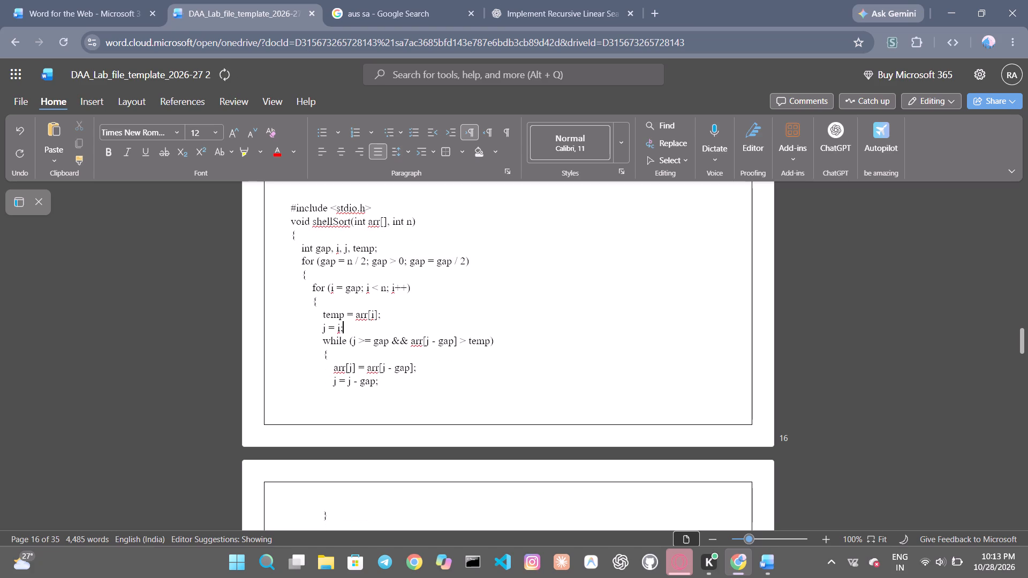
Remove the blank lines above "arr[j] = temp;" and above "int main()" in the Shell Sort program.
{"action": "key", "text": "Down"}
{"action": "key", "text": "Down"}
{"action": "key", "text": "Down"}
{"action": "key", "text": "Down"}
{"action": "key", "text": "Down"}
{"action": "key", "text": "Down"}
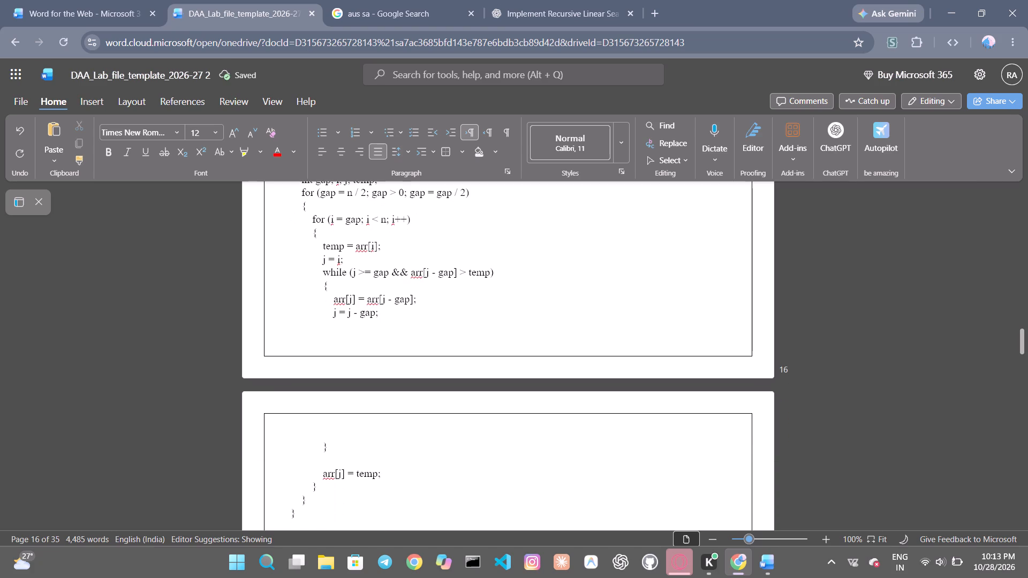
{"action": "key", "text": "Up"}
{"action": "key", "text": "Up"}
{"action": "key", "text": "Down"}
{"action": "key", "text": "Down"}
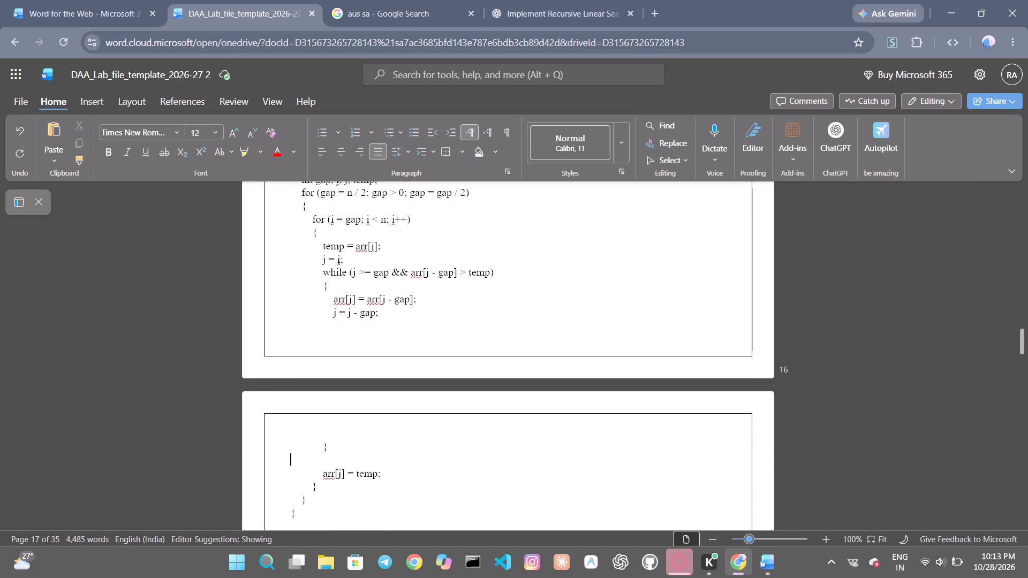
{"action": "key", "text": "BackSpace"}
{"action": "key", "text": "Down"}
{"action": "key", "text": "Down"}
{"action": "key", "text": "Down"}
{"action": "key", "text": "Down"}
{"action": "key", "text": "Down"}
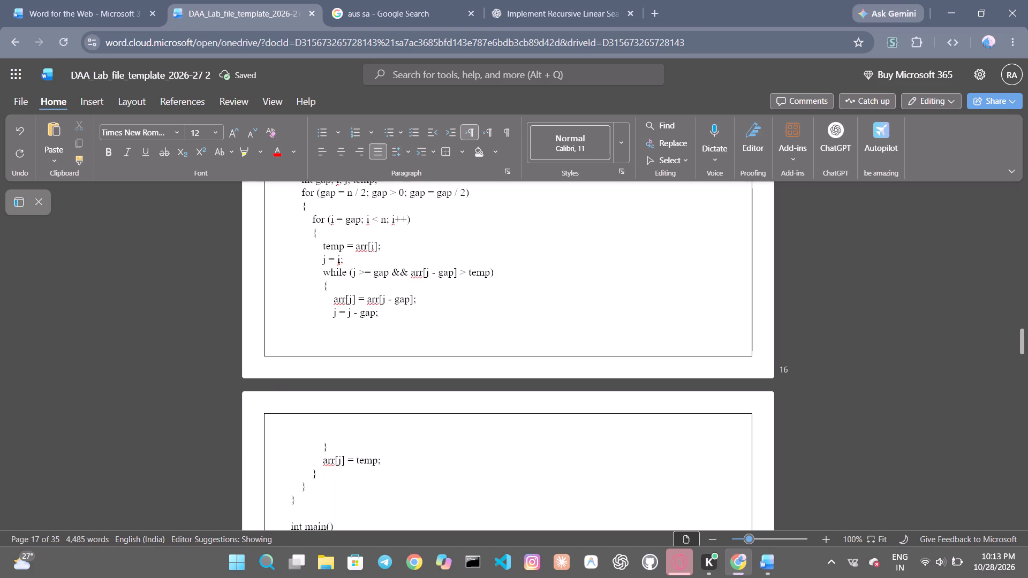
{"action": "key", "text": "BackSpace"}
Remove the blank lines above the shellSort call, the "Sorted array" printf, the for loop and "return 0;" in the Shell Sort program's main function.
{"action": "key", "text": "Down"}
{"action": "key", "text": "Down"}
{"action": "key", "text": "Down"}
{"action": "key", "text": "Down"}
{"action": "key", "text": "Down"}
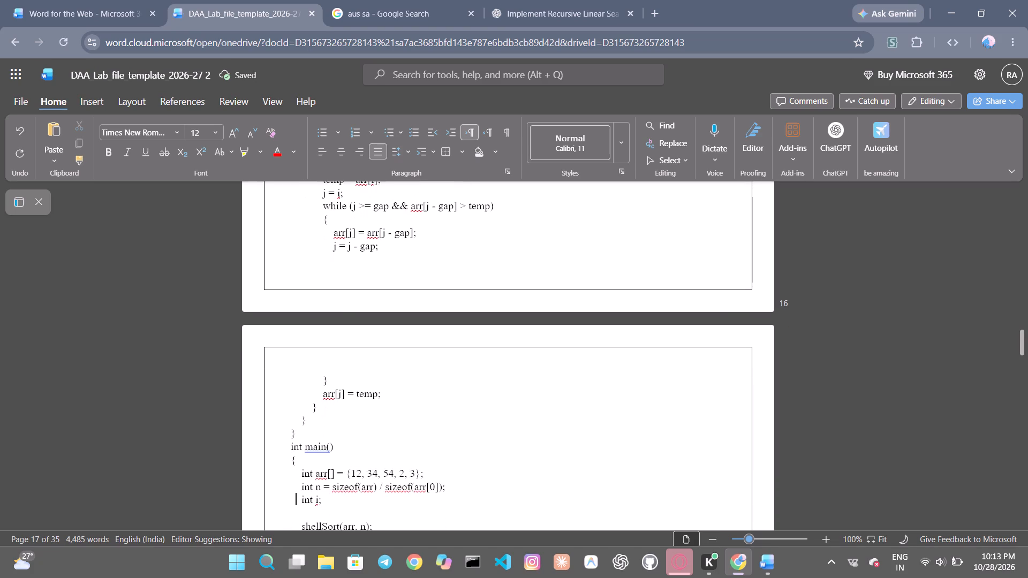
{"action": "key", "text": "Down"}
{"action": "key", "text": "BackSpace"}
{"action": "key", "text": "Down"}
{"action": "key", "text": "Down"}
{"action": "key", "text": "BackSpace"}
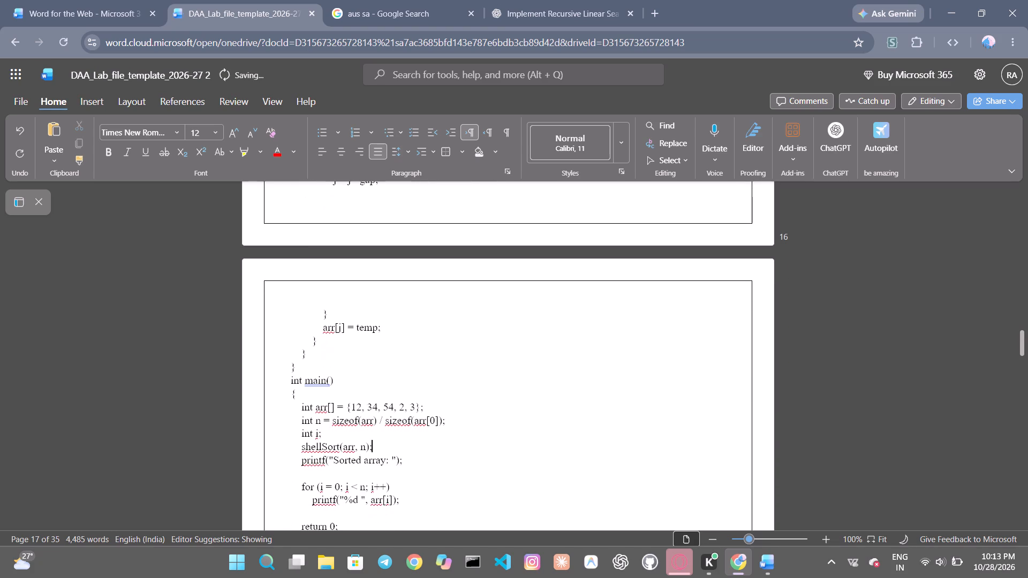
{"action": "key", "text": "Down"}
{"action": "key", "text": "Down"}
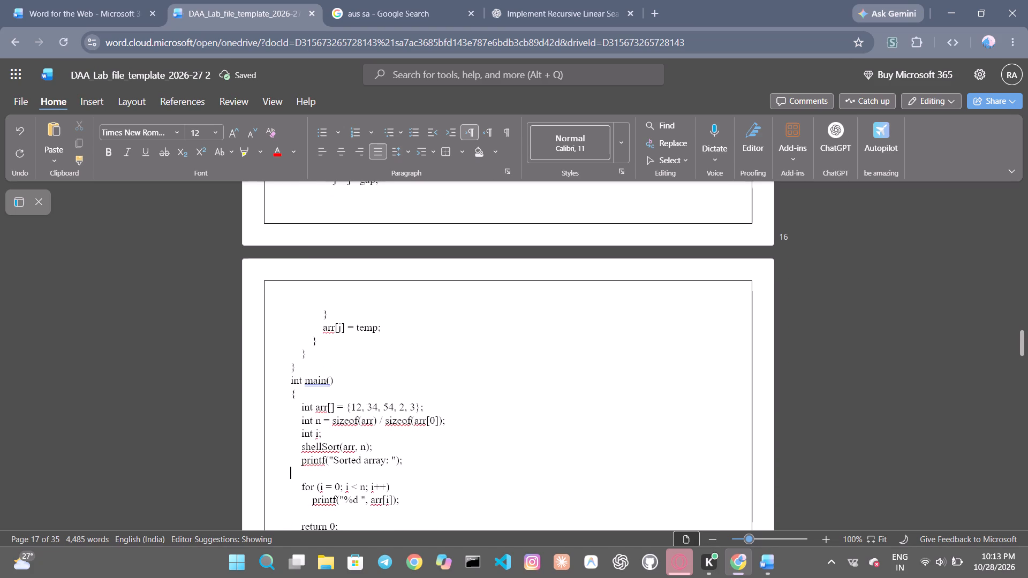
{"action": "key", "text": "BackSpace"}
{"action": "key", "text": "Down"}
{"action": "key", "text": "Down"}
{"action": "key", "text": "Down"}
{"action": "key", "text": "BackSpace"}
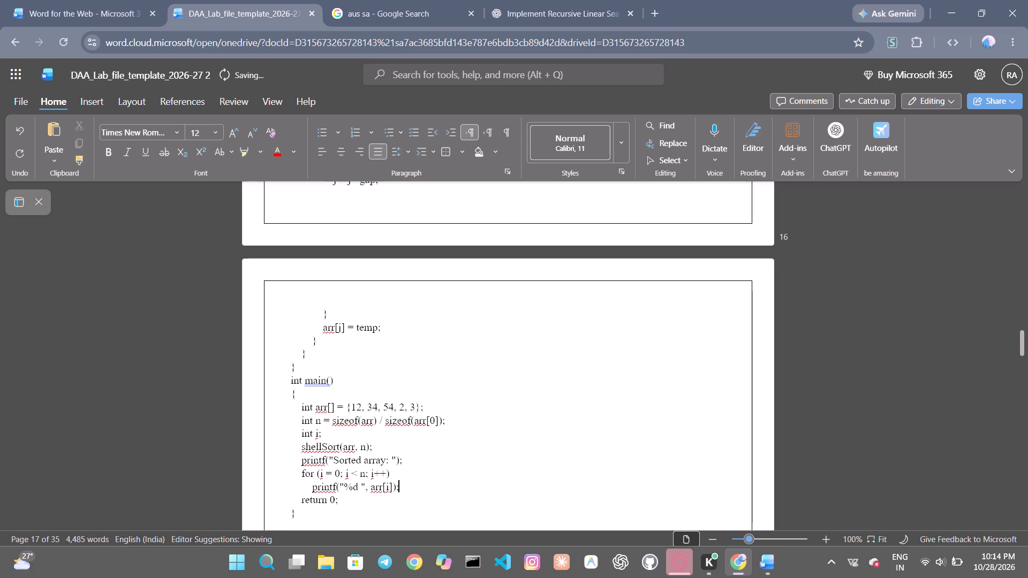
{"action": "key", "text": "Down"}
{"action": "key", "text": "Down"}
{"action": "key", "text": "Down"}
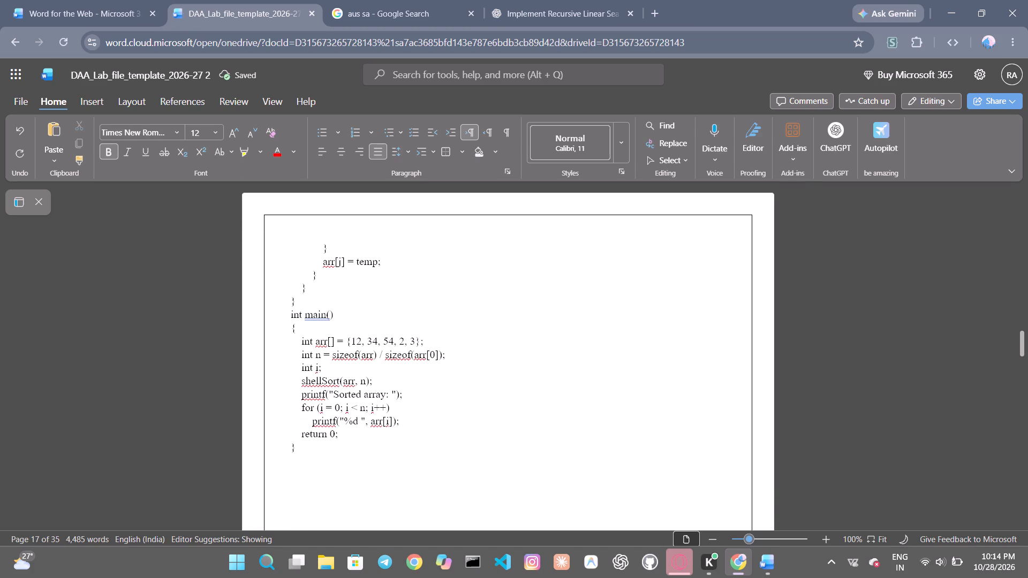
Preview the printed document and check the page breaks through Experiment No. 5 and the Shell Sort program.
{"action": "left_click", "coordinate": [20, 95]}
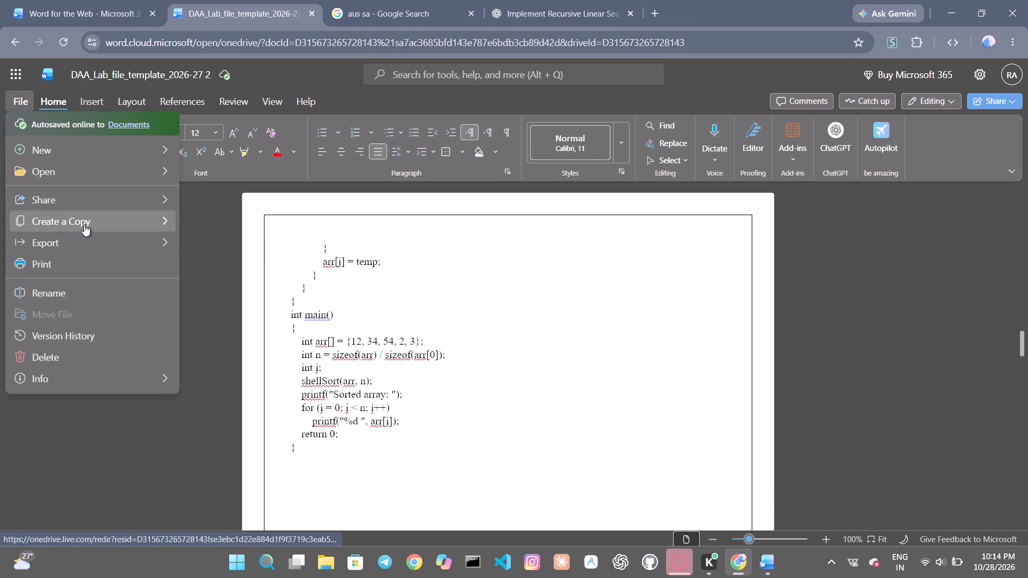
{"action": "left_click", "coordinate": [73, 263]}
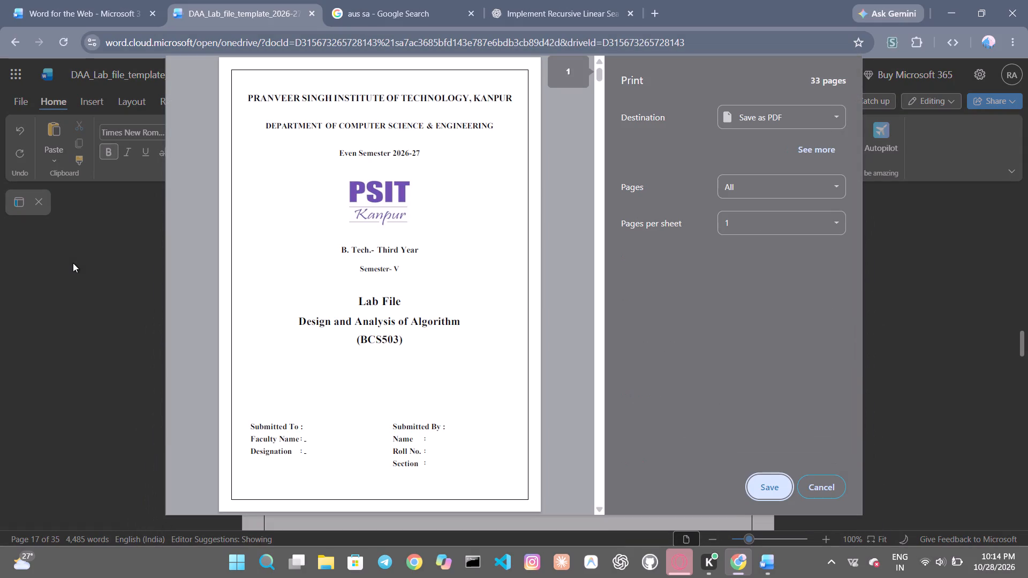
{"action": "left_click_drag", "start_coordinate": [595, 74], "coordinate": [594, 83]}
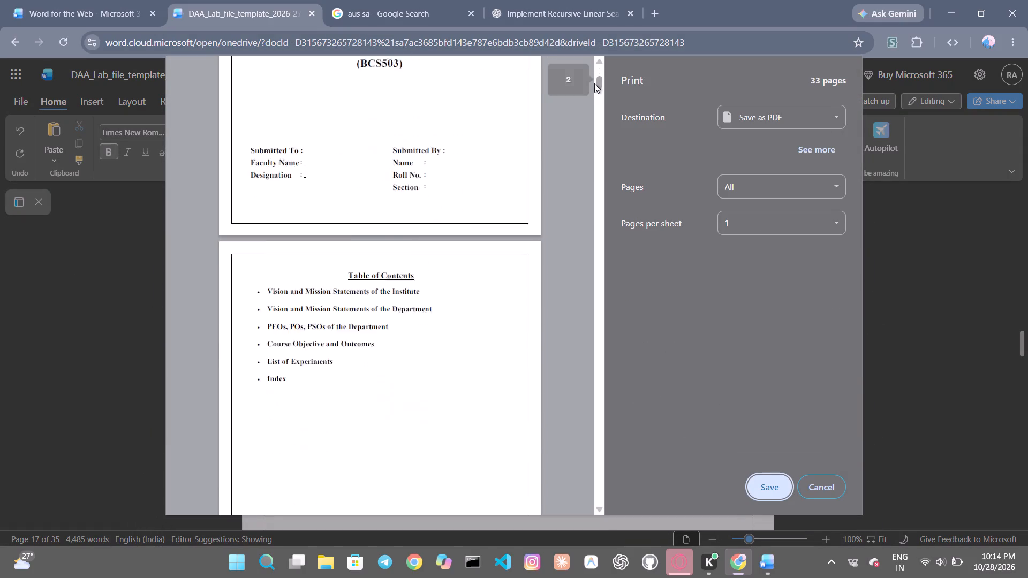
{"action": "left_click_drag", "start_coordinate": [594, 83], "coordinate": [596, 180]}
{"action": "left_click_drag", "start_coordinate": [596, 180], "coordinate": [596, 181]}
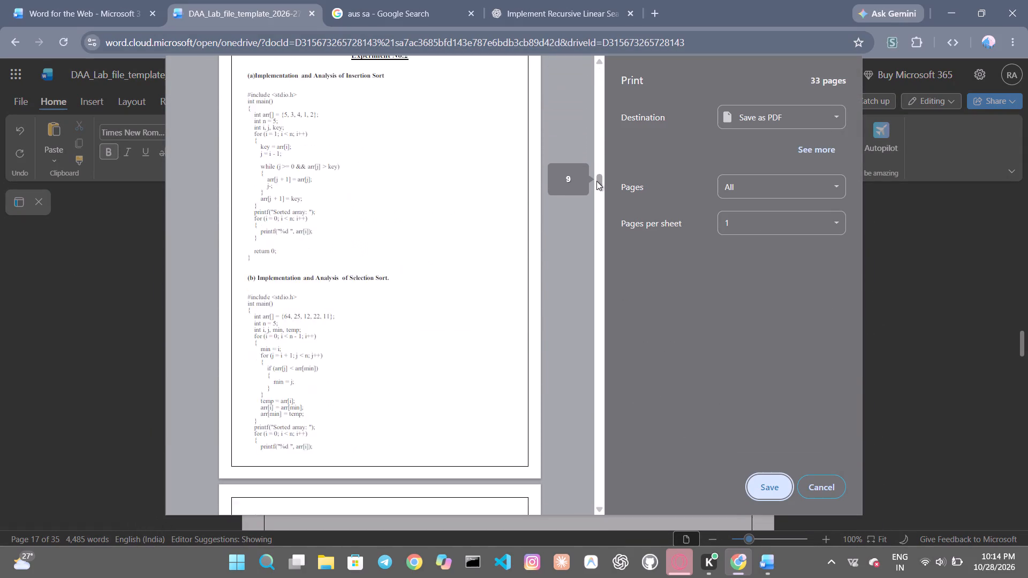
{"action": "left_click_drag", "start_coordinate": [596, 181], "coordinate": [596, 206]}
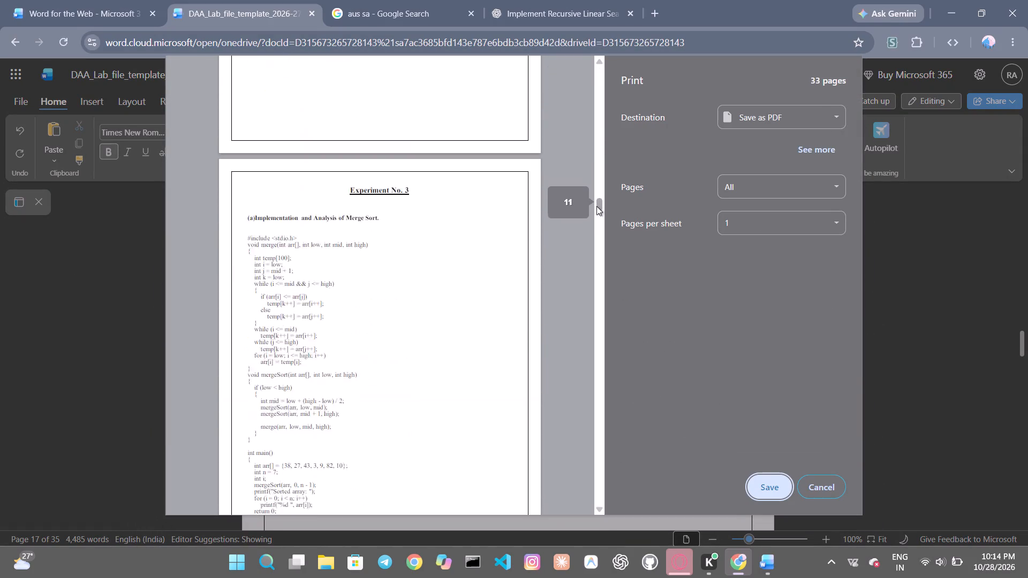
{"action": "left_click_drag", "start_coordinate": [596, 206], "coordinate": [594, 225]}
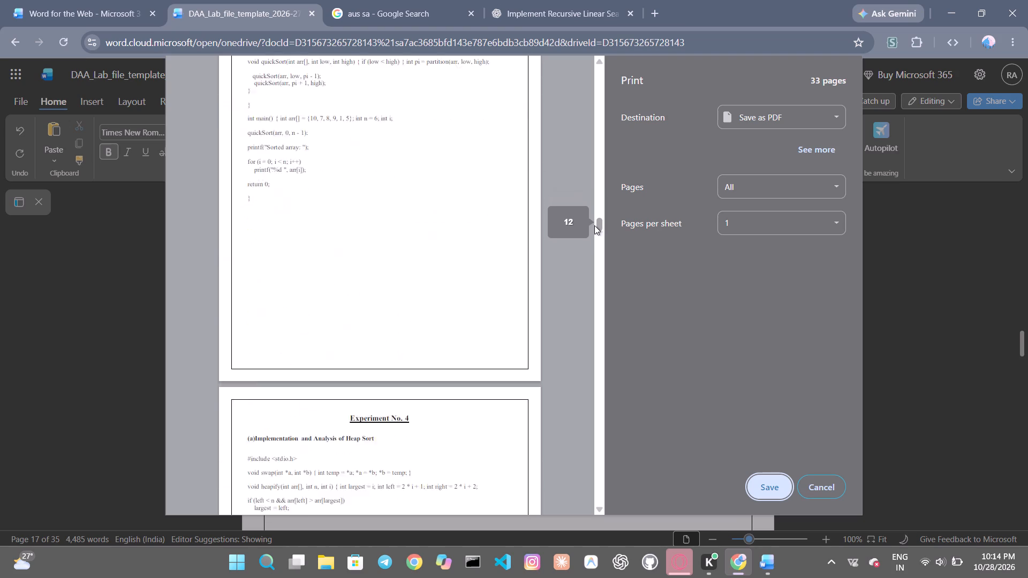
{"action": "left_click_drag", "start_coordinate": [594, 225], "coordinate": [594, 232]}
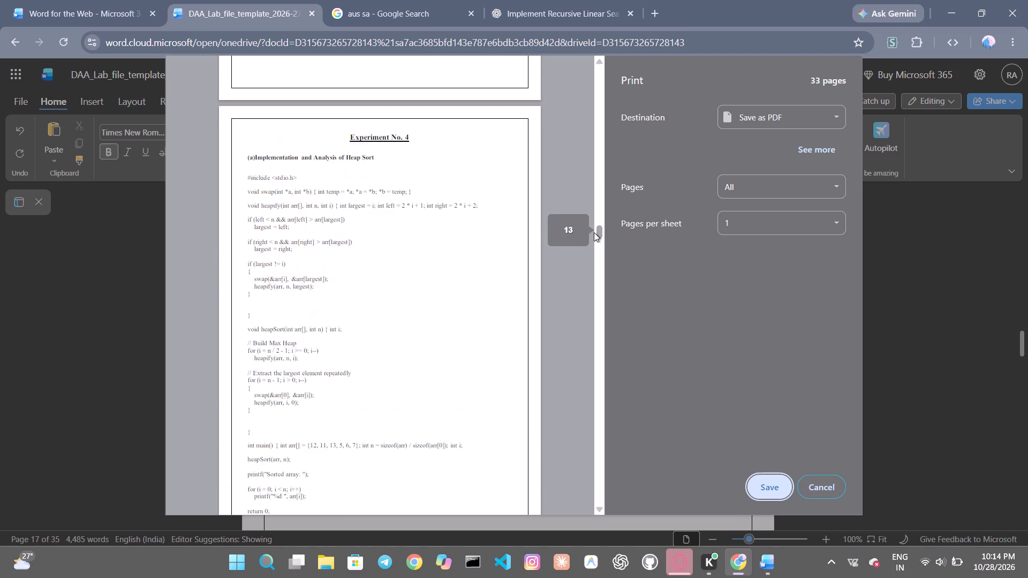
{"action": "left_click_drag", "start_coordinate": [594, 232], "coordinate": [595, 232]}
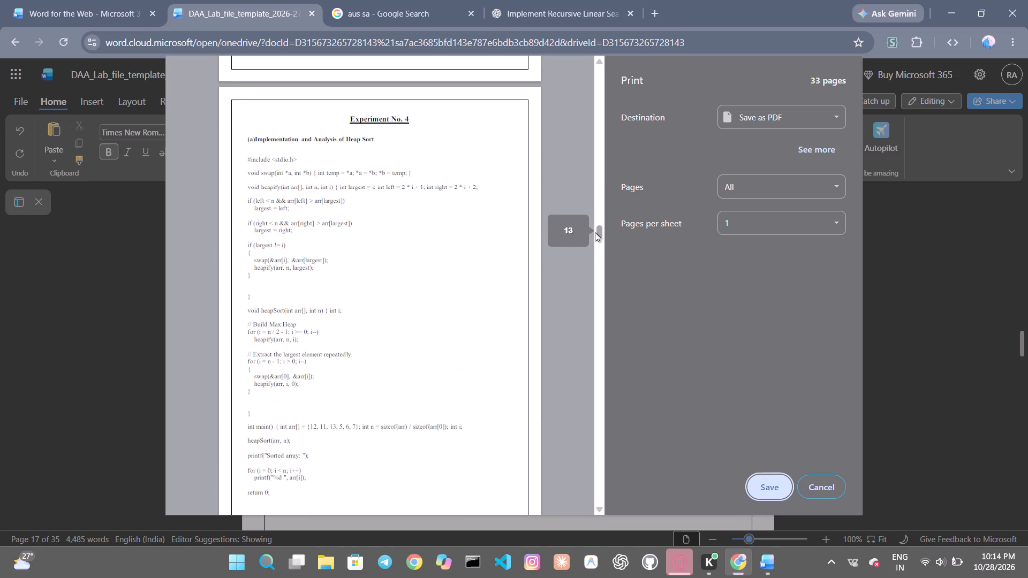
{"action": "left_click_drag", "start_coordinate": [595, 232], "coordinate": [594, 251]}
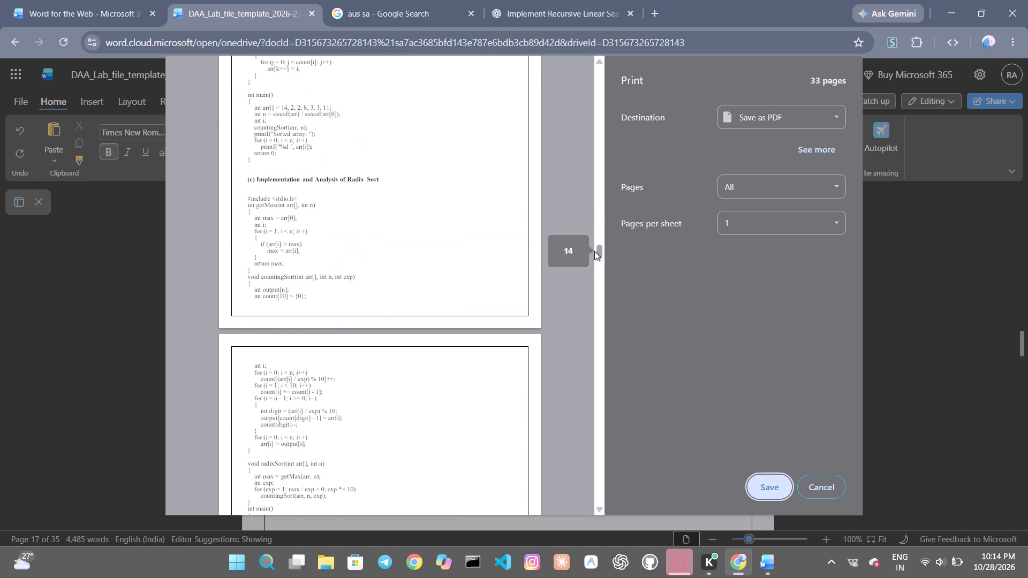
{"action": "left_click_drag", "start_coordinate": [594, 251], "coordinate": [596, 263]}
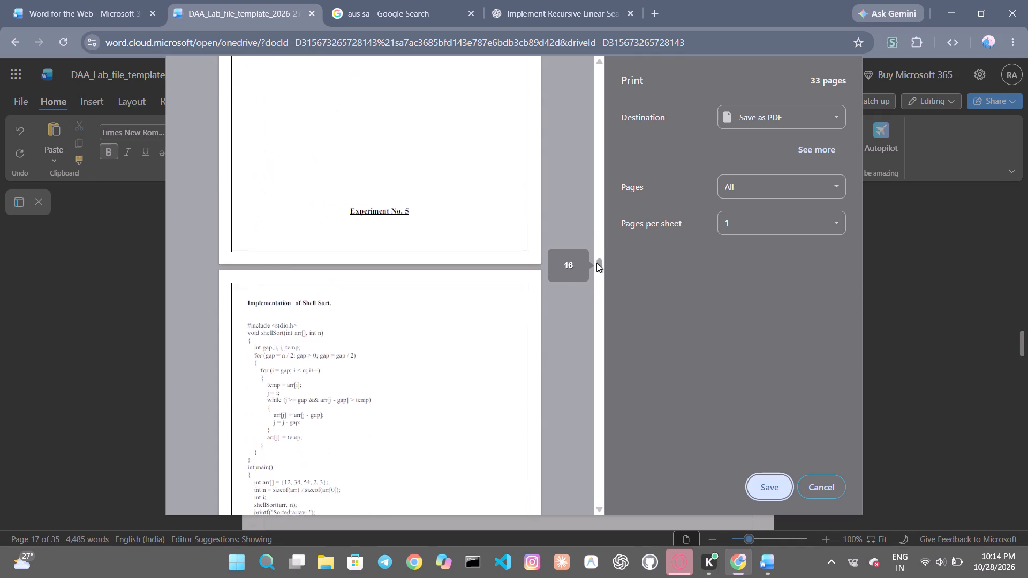
{"action": "left_click_drag", "start_coordinate": [596, 263], "coordinate": [595, 273]}
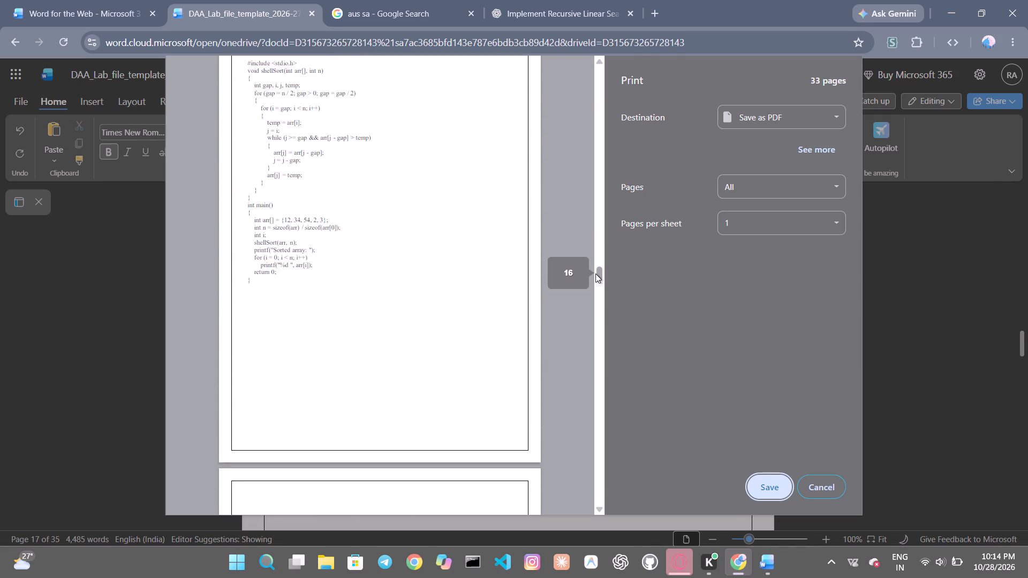
{"action": "left_click_drag", "start_coordinate": [595, 273], "coordinate": [598, 269]}
{"action": "left_click", "coordinate": [598, 269]}
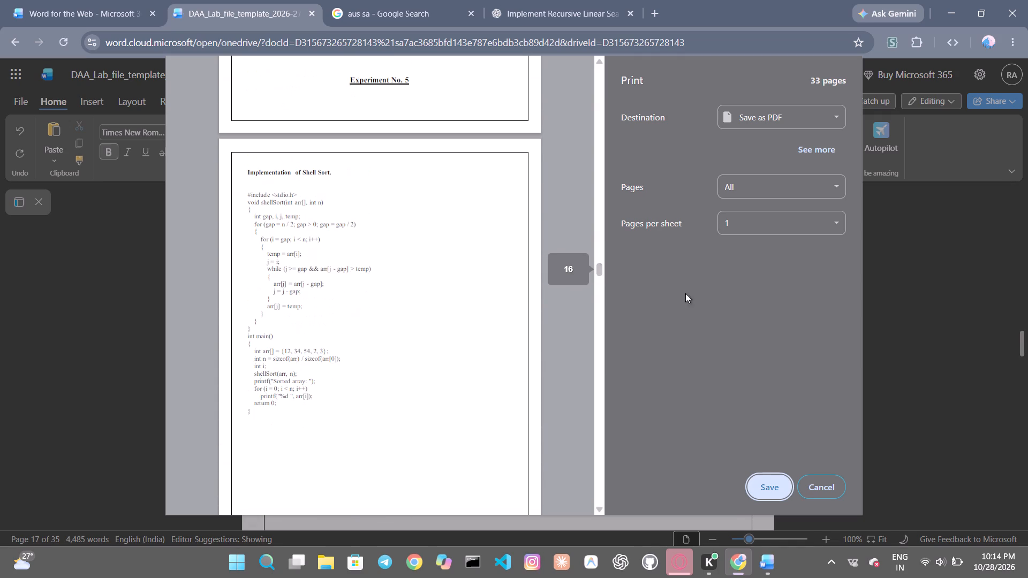
{"action": "left_click", "coordinate": [823, 497]}
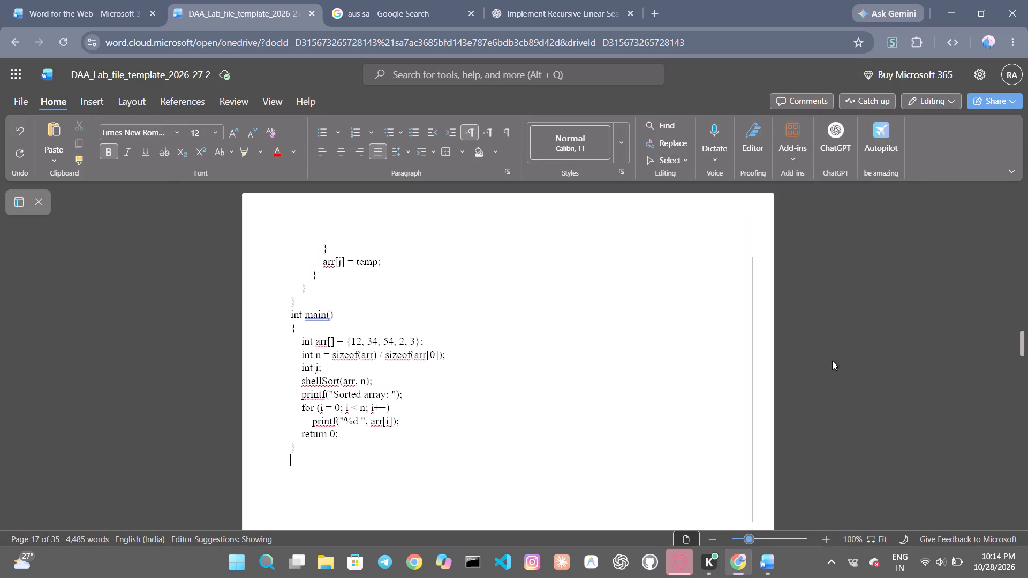
Add three blank lines above the "Experiment No. 5" heading.
{"action": "left_click_drag", "start_coordinate": [1025, 345], "coordinate": [1024, 340]}
{"action": "left_click_drag", "start_coordinate": [1024, 340], "coordinate": [533, 308]}
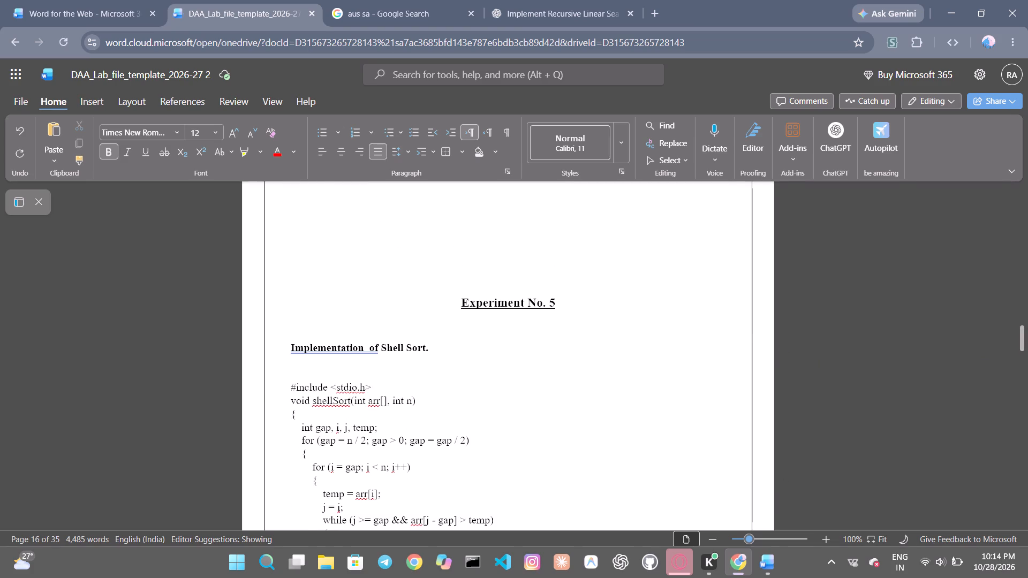
{"action": "left_click", "coordinate": [462, 300]}
{"action": "key", "text": "Return"}
{"action": "key", "text": "Return"}
{"action": "key", "text": "Return"}
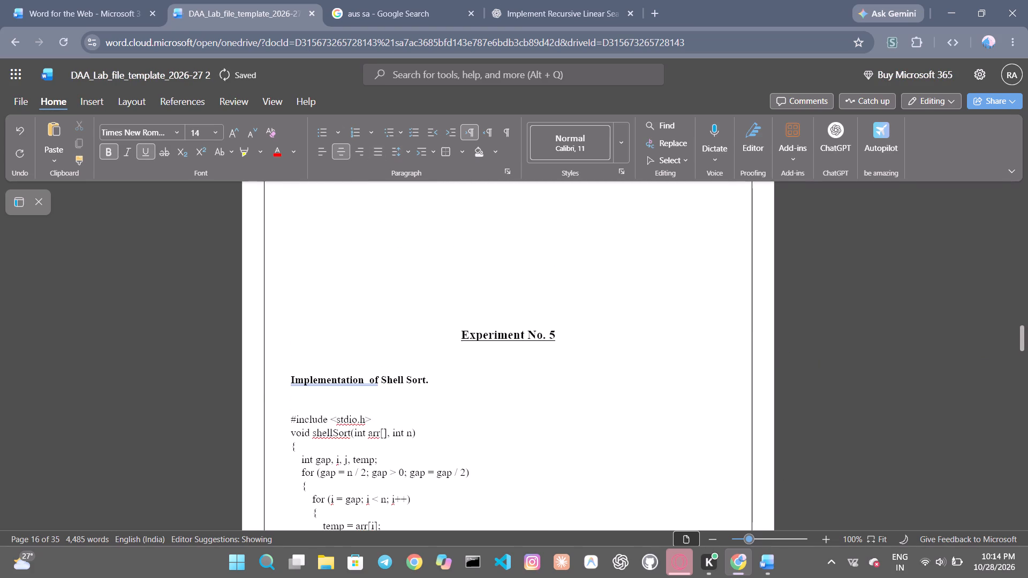
Preview the printed document again and check which page the "Experiment No. 5" heading falls on.
{"action": "left_click", "coordinate": [27, 99]}
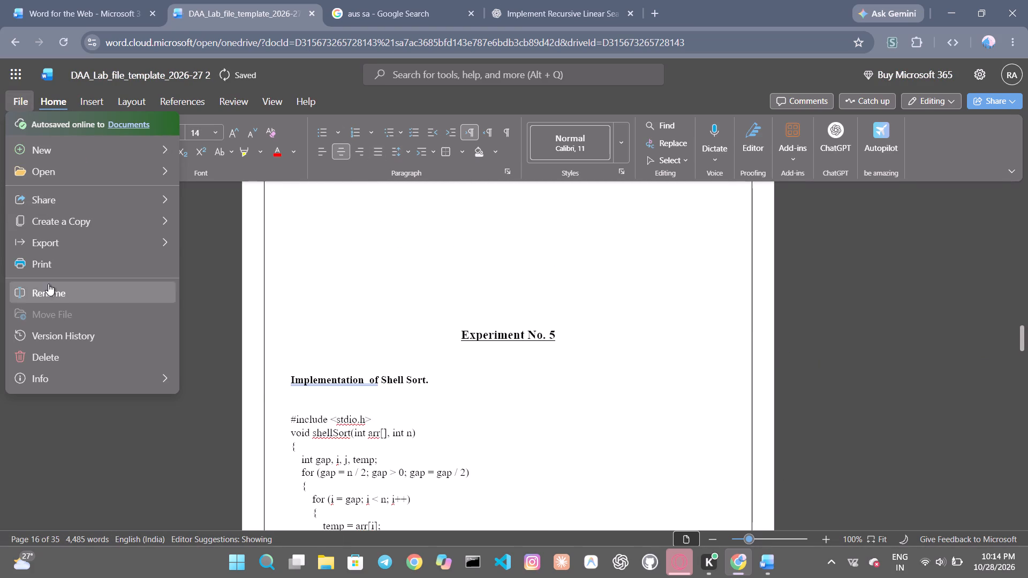
{"action": "left_click", "coordinate": [45, 268]}
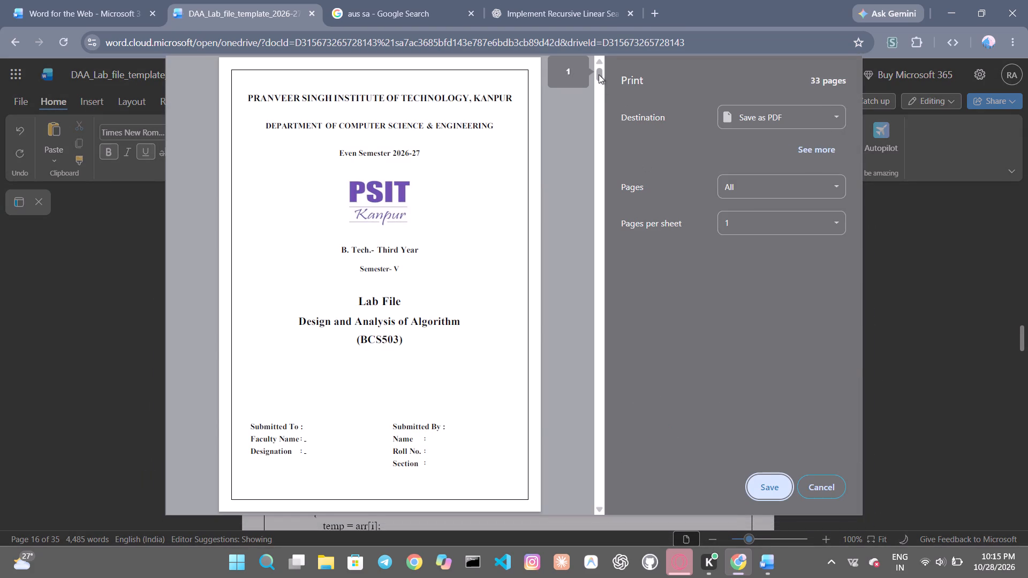
{"action": "left_click_drag", "start_coordinate": [599, 74], "coordinate": [602, 158]}
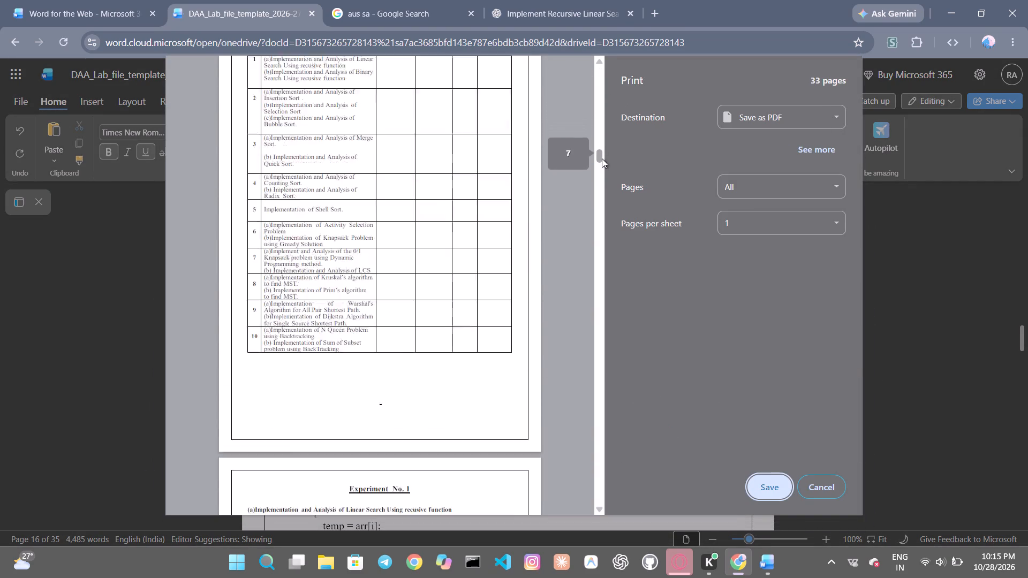
{"action": "left_click_drag", "start_coordinate": [602, 158], "coordinate": [600, 177]}
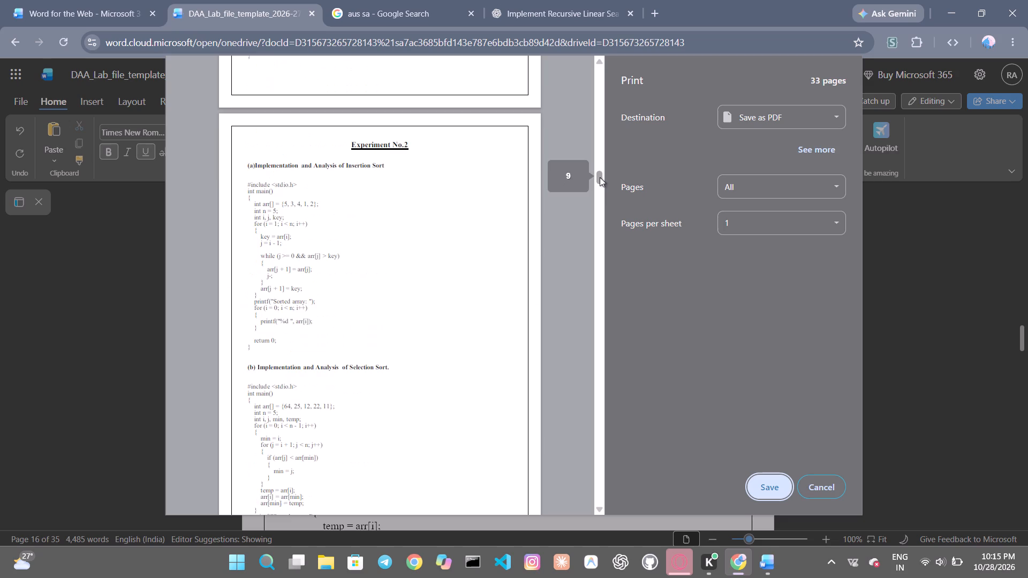
{"action": "left_click_drag", "start_coordinate": [600, 177], "coordinate": [599, 224]}
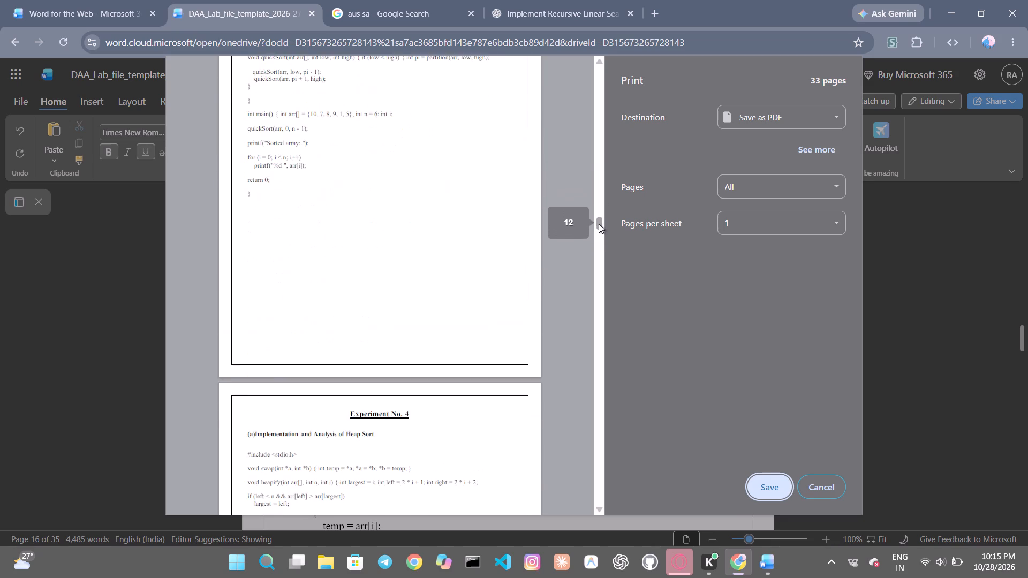
{"action": "left_click_drag", "start_coordinate": [599, 224], "coordinate": [597, 267]}
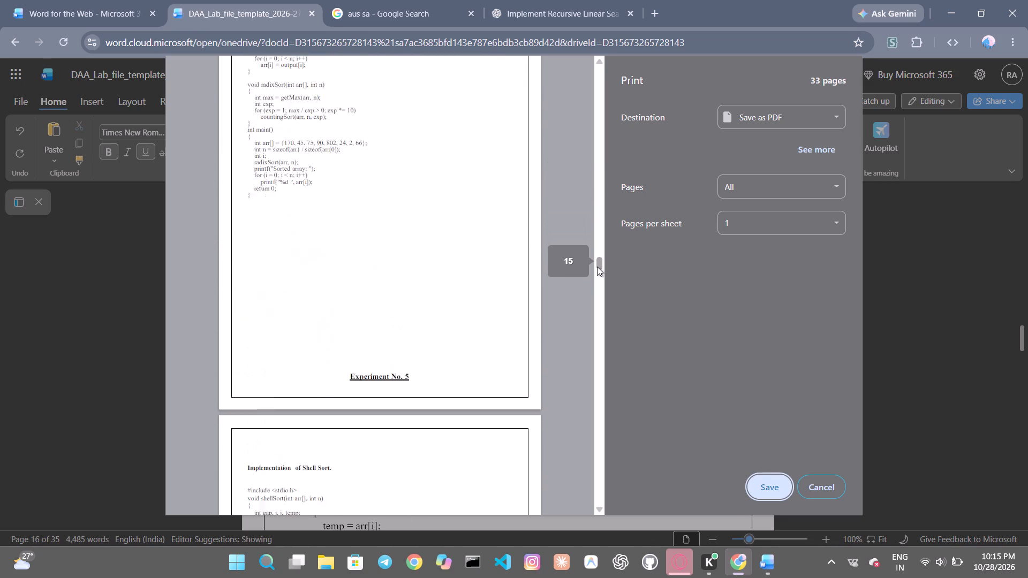
{"action": "left_click_drag", "start_coordinate": [597, 267], "coordinate": [597, 273]}
{"action": "left_click", "coordinate": [597, 273]}
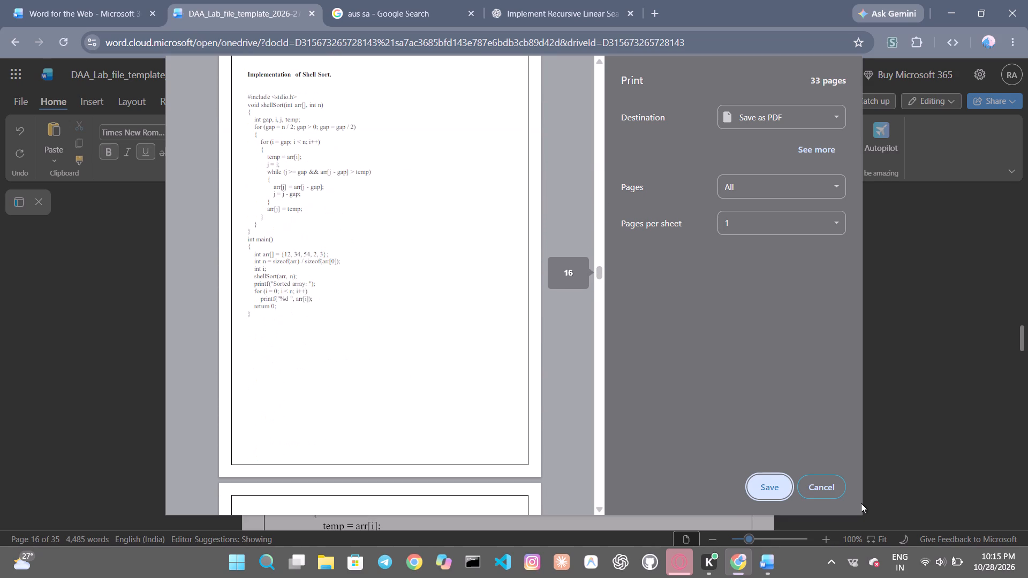
{"action": "left_click", "coordinate": [824, 490]}
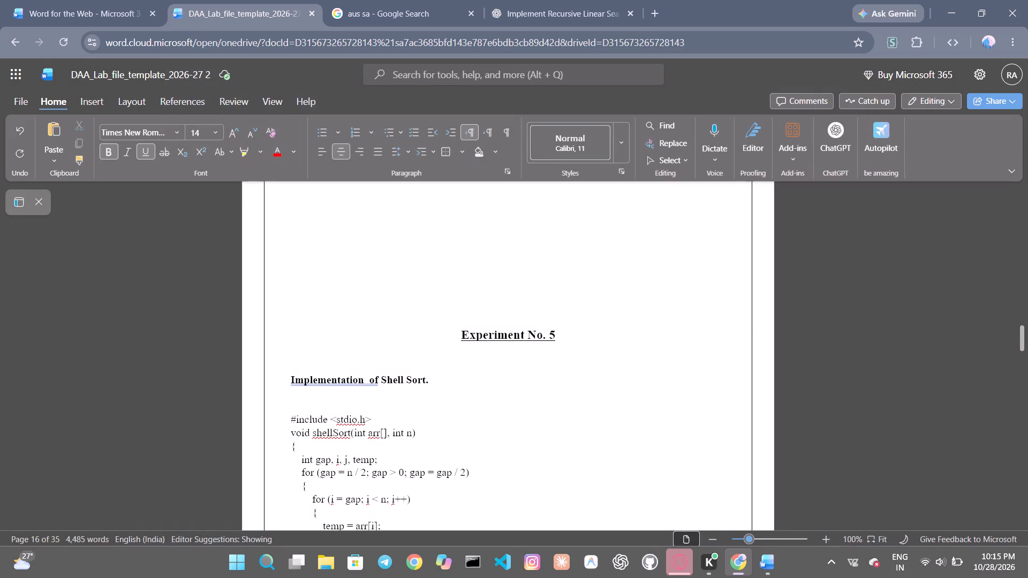
Add two more blank lines above the "Experiment No. 5" heading.
{"action": "key", "text": "Return"}
{"action": "key", "text": "Return"}
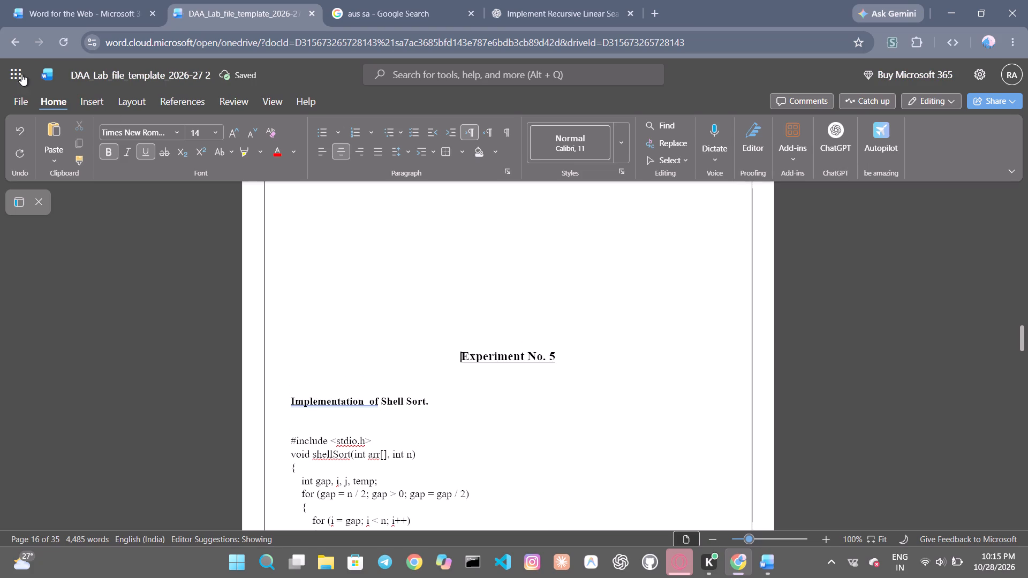
Preview the printed document again and check which page the "Experiment No. 5" heading and Shell Sort program fall on.
{"action": "left_click", "coordinate": [9, 103]}
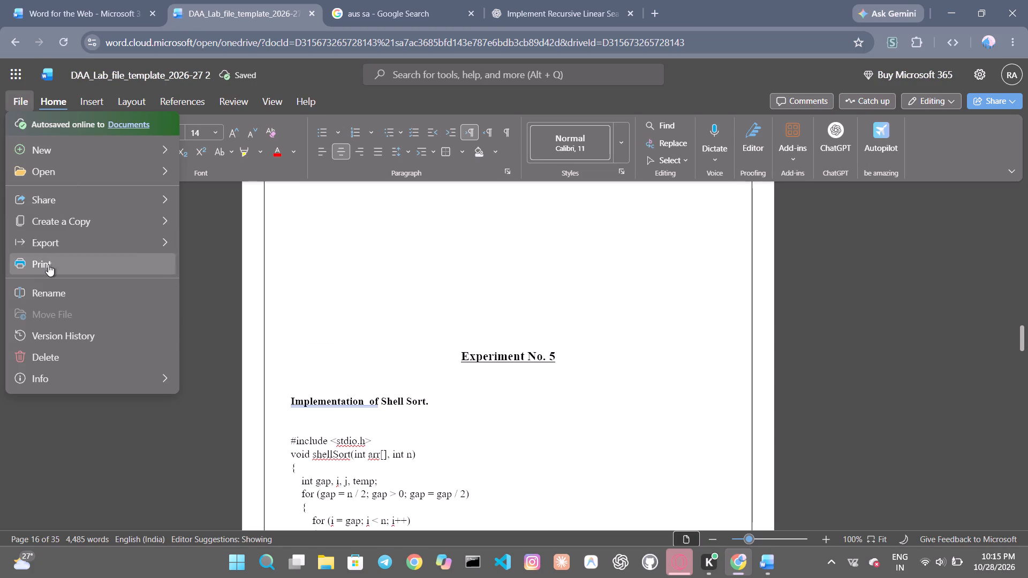
{"action": "left_click", "coordinate": [48, 264]}
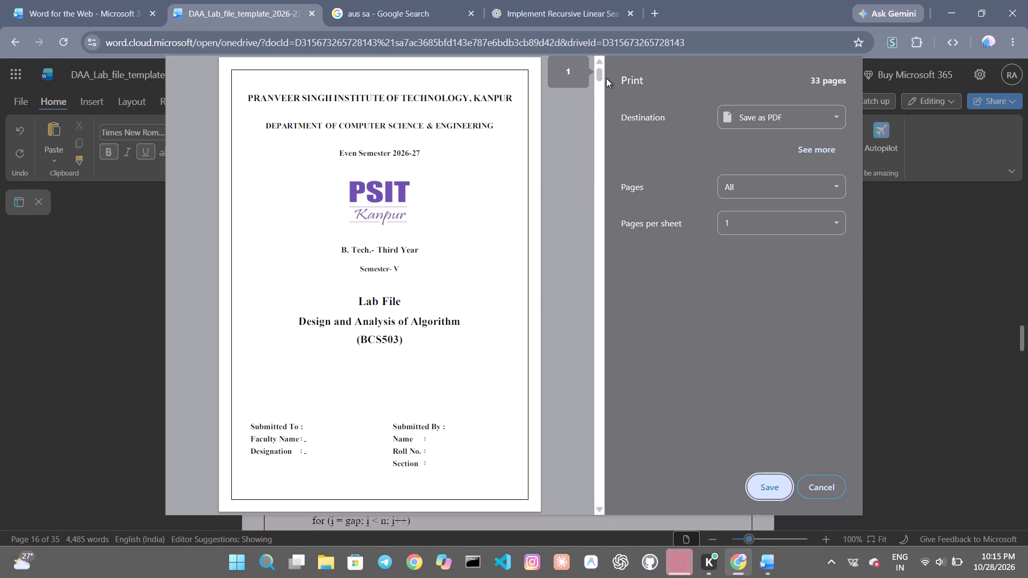
{"action": "left_click", "coordinate": [606, 78]}
{"action": "left_click_drag", "start_coordinate": [603, 75], "coordinate": [600, 124]}
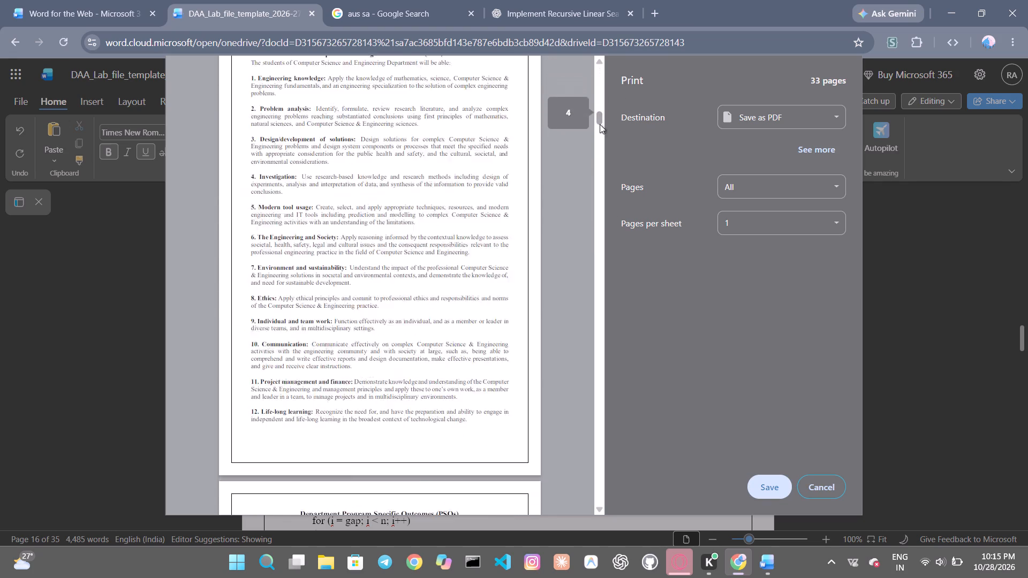
{"action": "left_click_drag", "start_coordinate": [600, 124], "coordinate": [598, 186]}
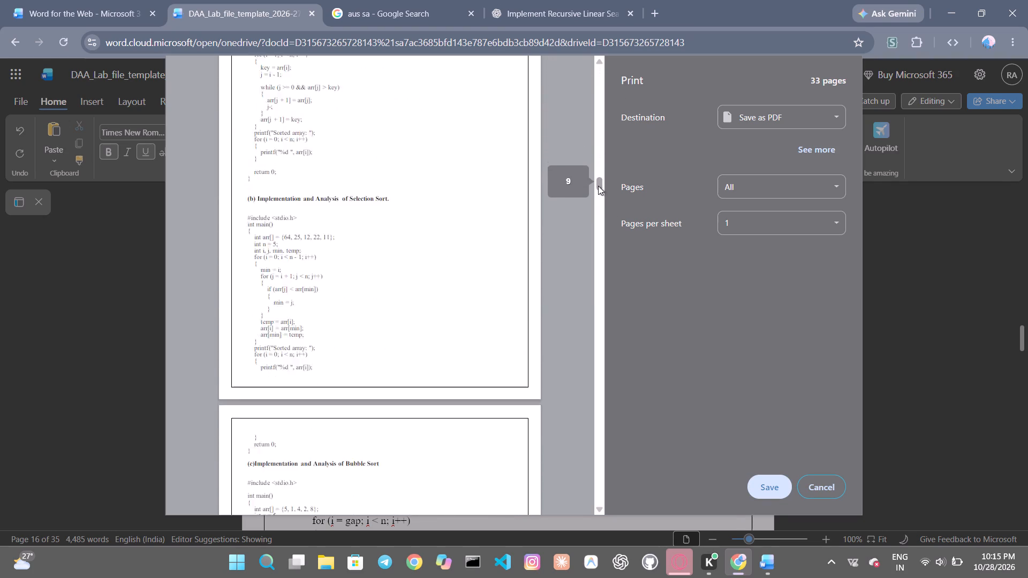
{"action": "left_click_drag", "start_coordinate": [598, 186], "coordinate": [598, 225]}
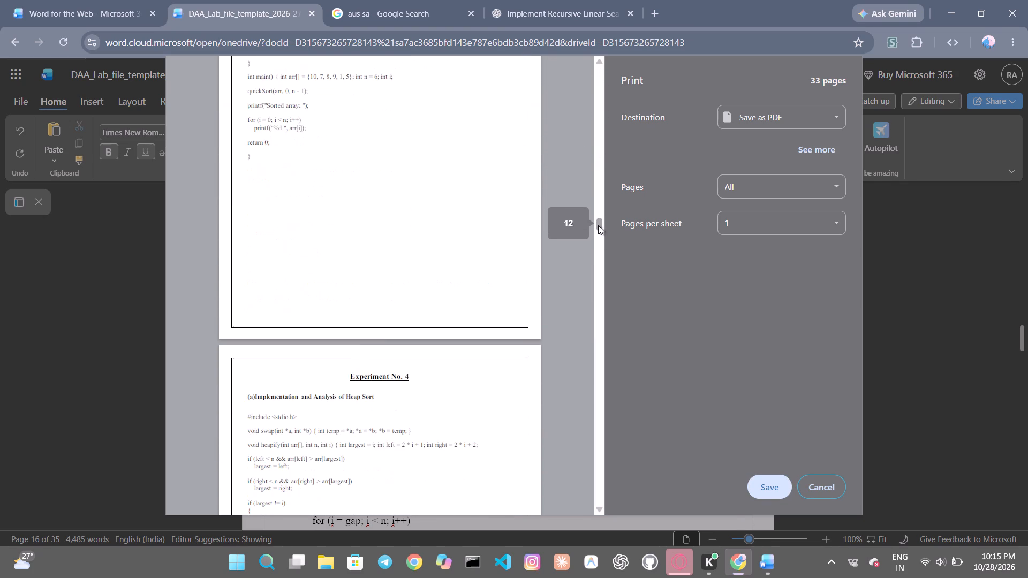
{"action": "left_click_drag", "start_coordinate": [598, 225], "coordinate": [599, 256]}
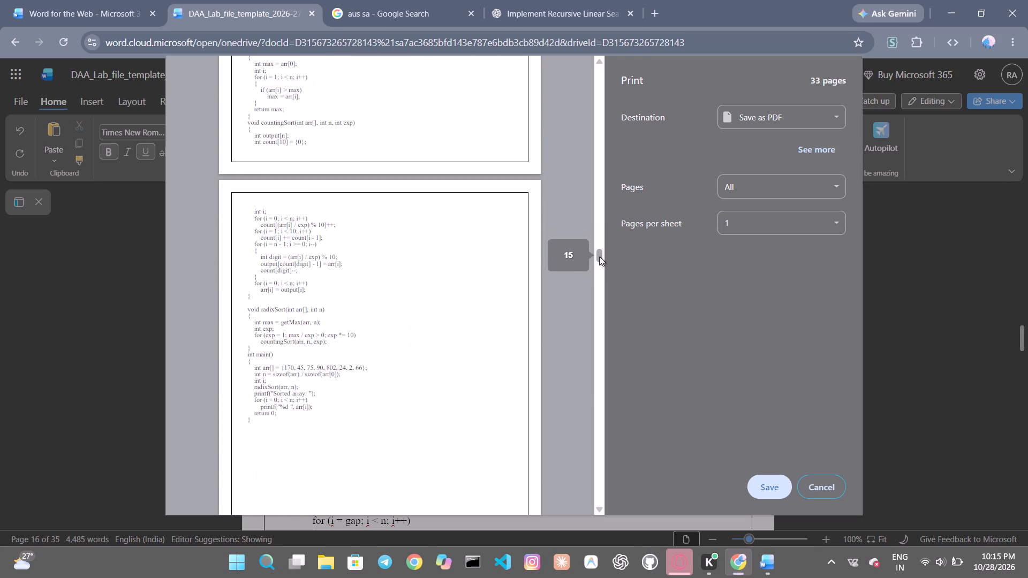
{"action": "left_click_drag", "start_coordinate": [599, 256], "coordinate": [600, 262]}
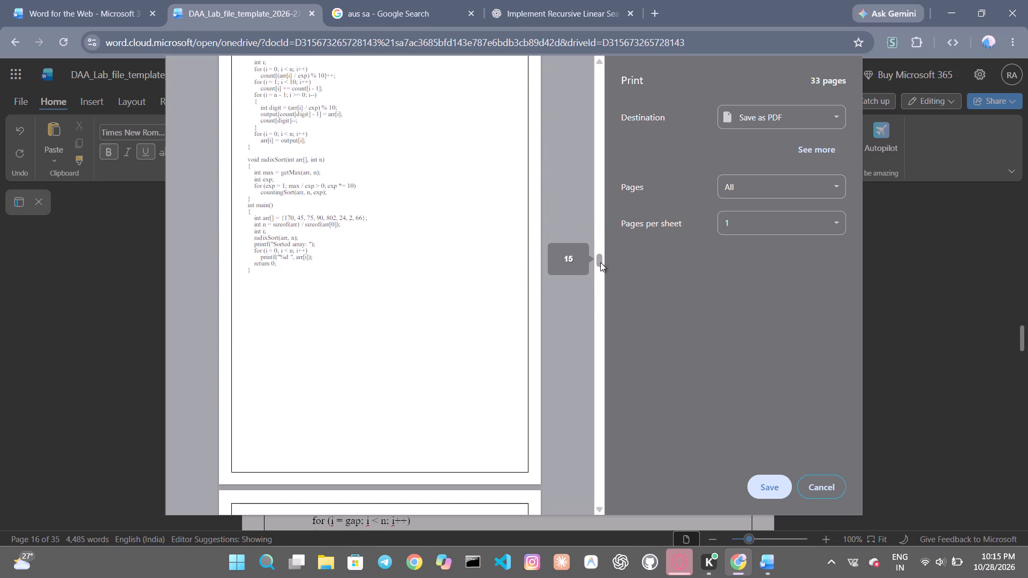
{"action": "left_click_drag", "start_coordinate": [600, 262], "coordinate": [600, 272]}
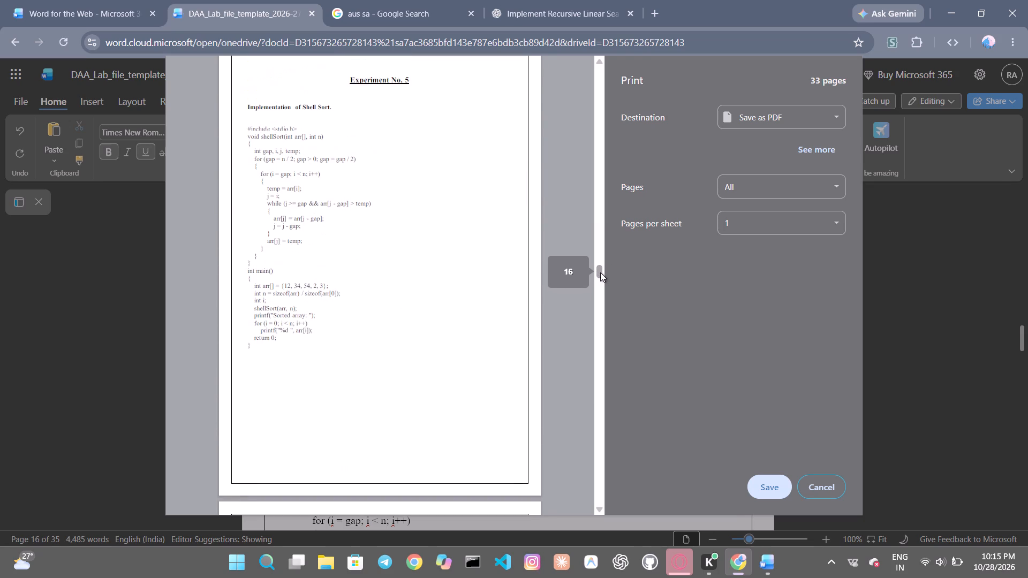
{"action": "left_click_drag", "start_coordinate": [600, 272], "coordinate": [598, 288]}
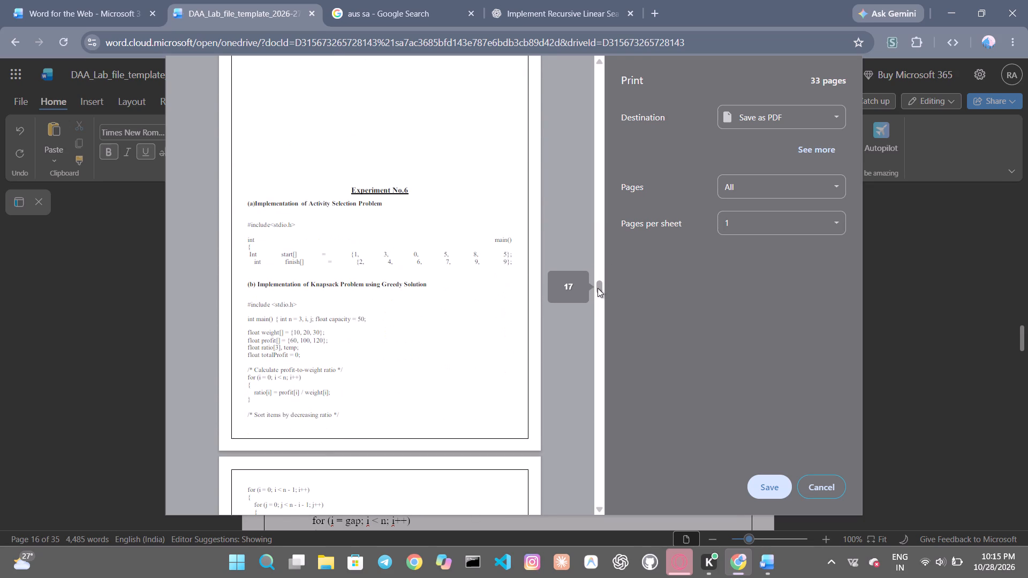
{"action": "left_click_drag", "start_coordinate": [598, 288], "coordinate": [597, 305]}
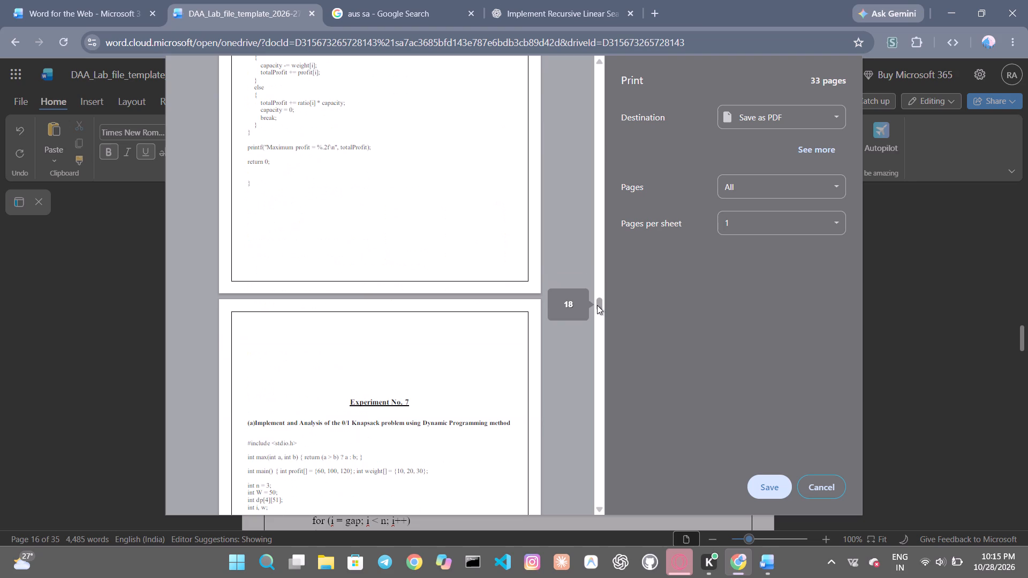
{"action": "left_click_drag", "start_coordinate": [597, 305], "coordinate": [597, 290]}
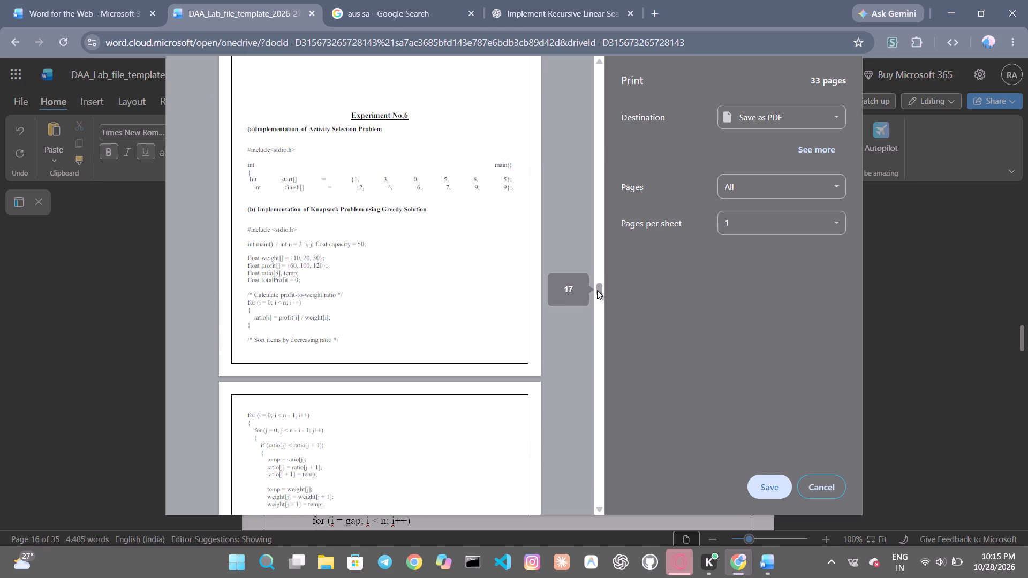
{"action": "left_click_drag", "start_coordinate": [597, 290], "coordinate": [598, 287]}
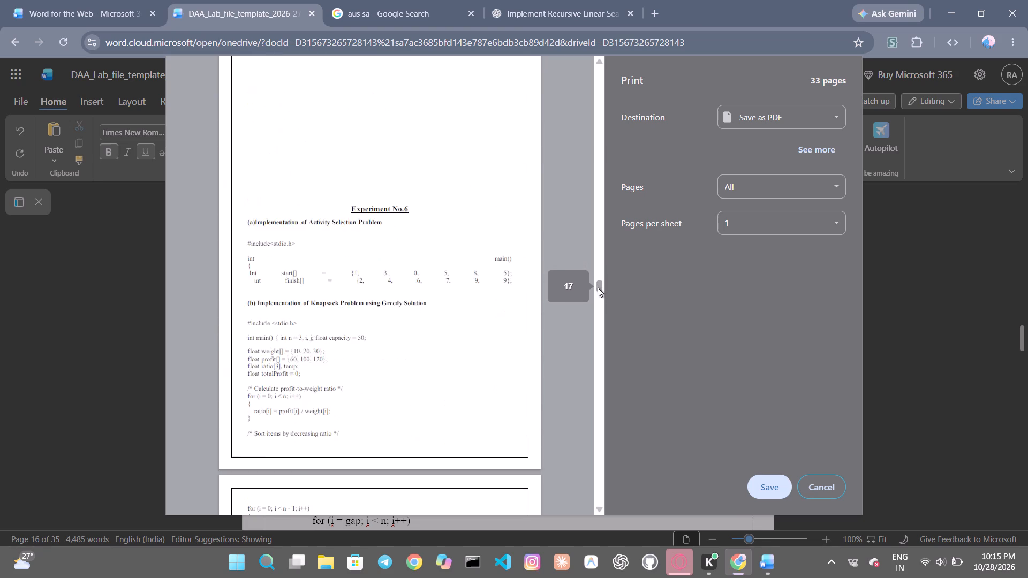
{"action": "left_click_drag", "start_coordinate": [598, 287], "coordinate": [596, 309]}
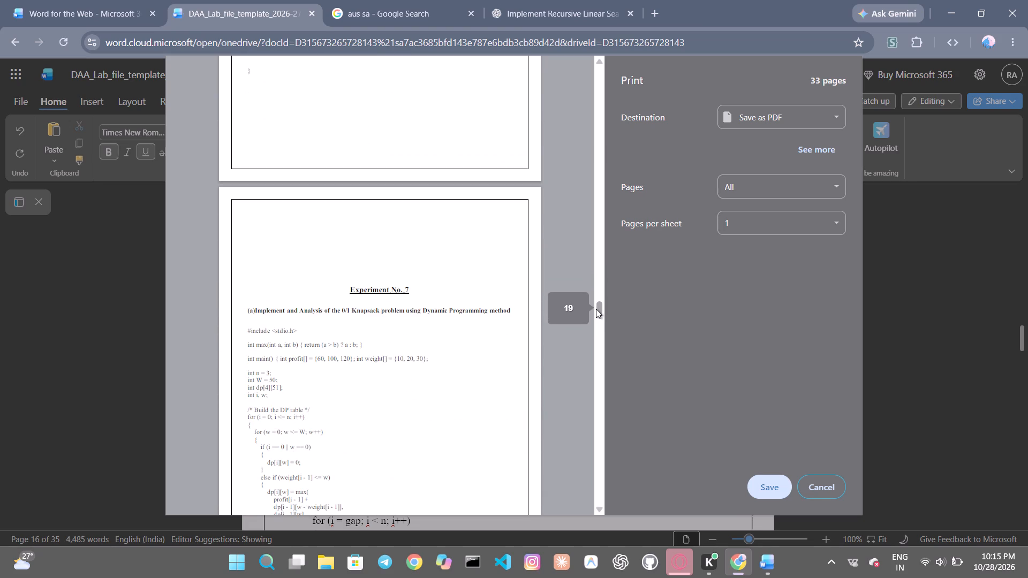
{"action": "left_click_drag", "start_coordinate": [596, 309], "coordinate": [596, 314]}
{"action": "left_click", "coordinate": [596, 314]}
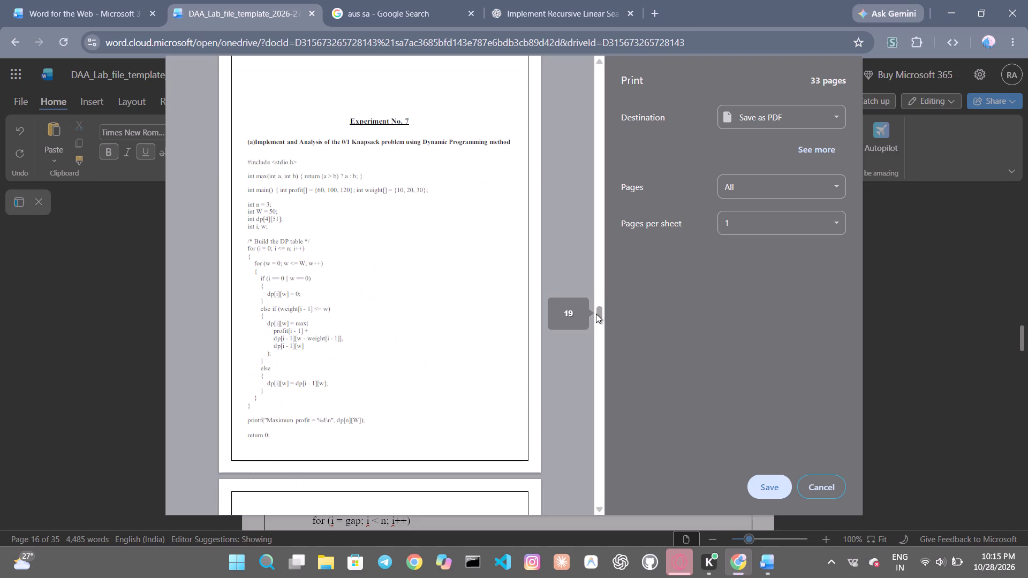
{"action": "left_click_drag", "start_coordinate": [596, 314], "coordinate": [598, 313]}
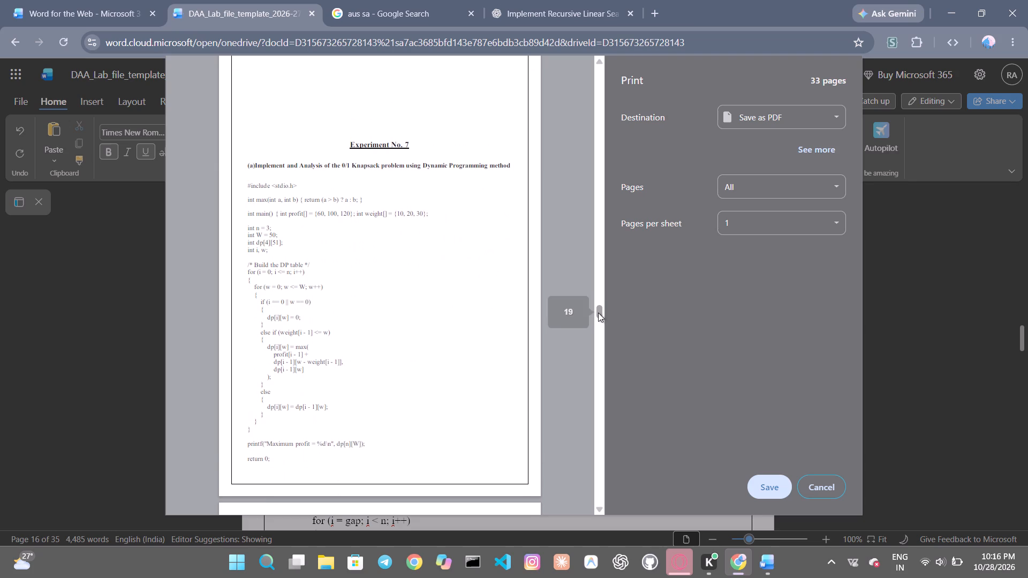
{"action": "left_click_drag", "start_coordinate": [598, 313], "coordinate": [599, 312]}
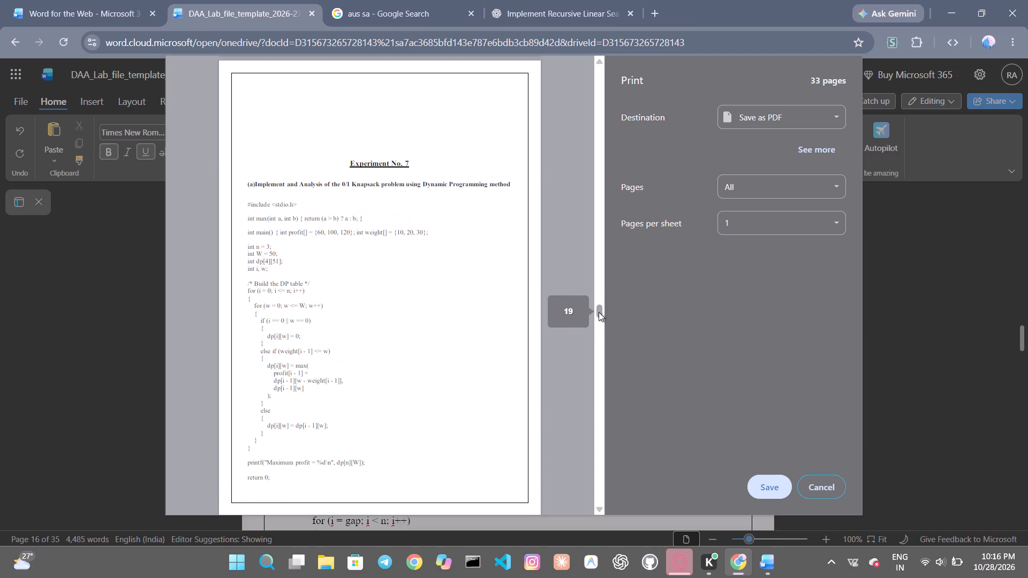
{"action": "left_click_drag", "start_coordinate": [599, 312], "coordinate": [599, 336]}
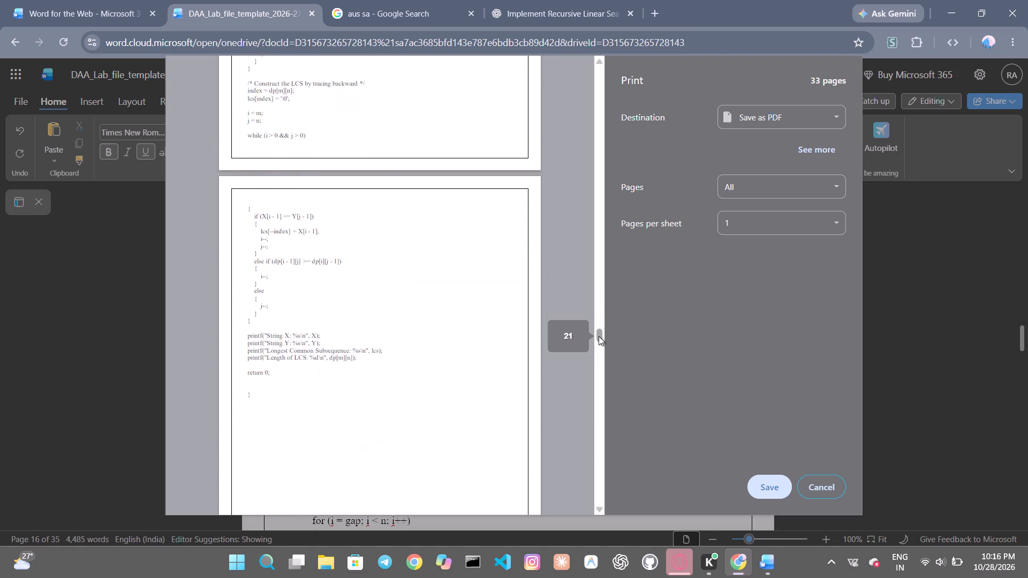
{"action": "left_click_drag", "start_coordinate": [599, 336], "coordinate": [599, 334]}
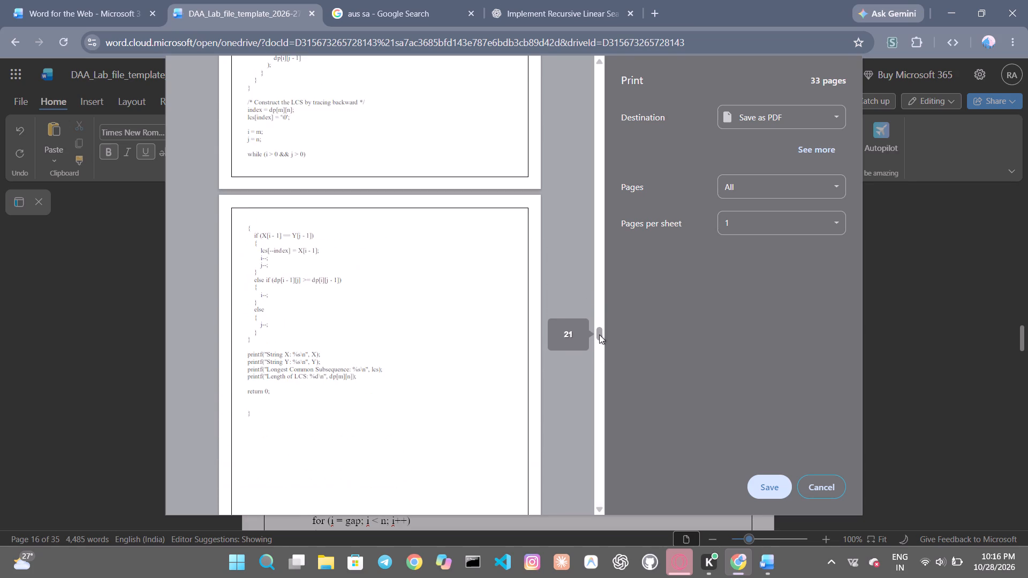
{"action": "left_click_drag", "start_coordinate": [599, 334], "coordinate": [601, 326]}
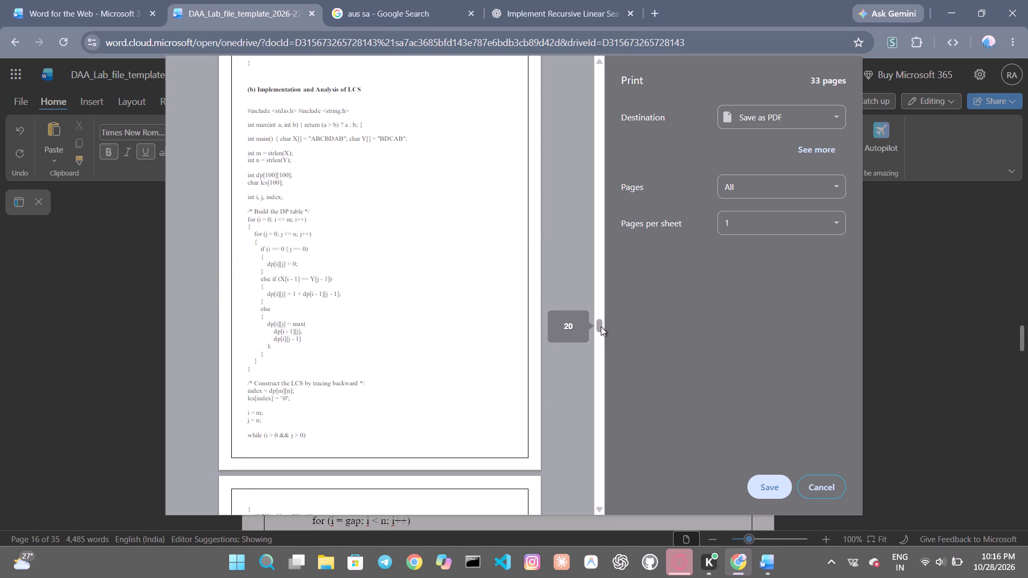
{"action": "left_click_drag", "start_coordinate": [601, 326], "coordinate": [598, 311]}
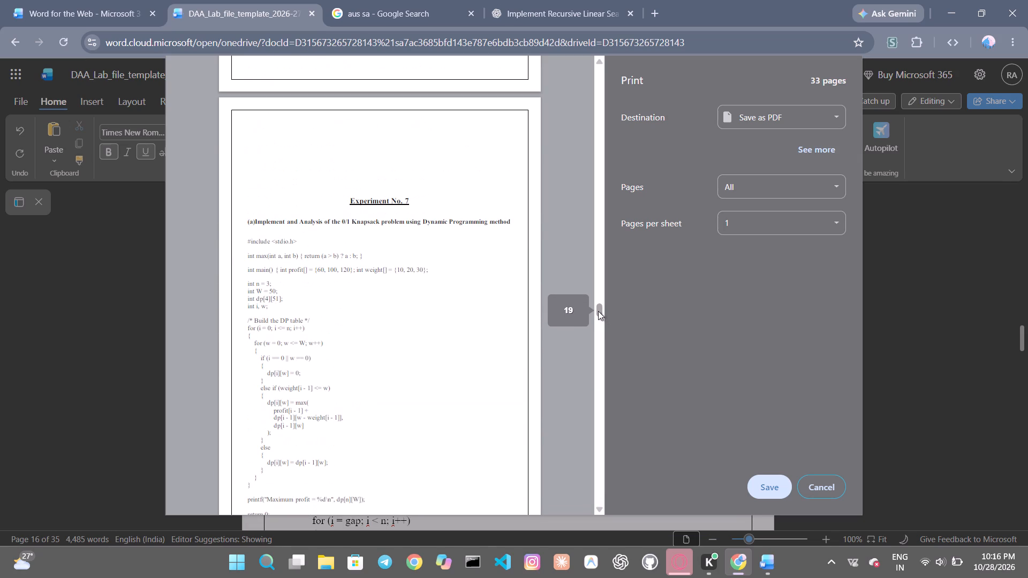